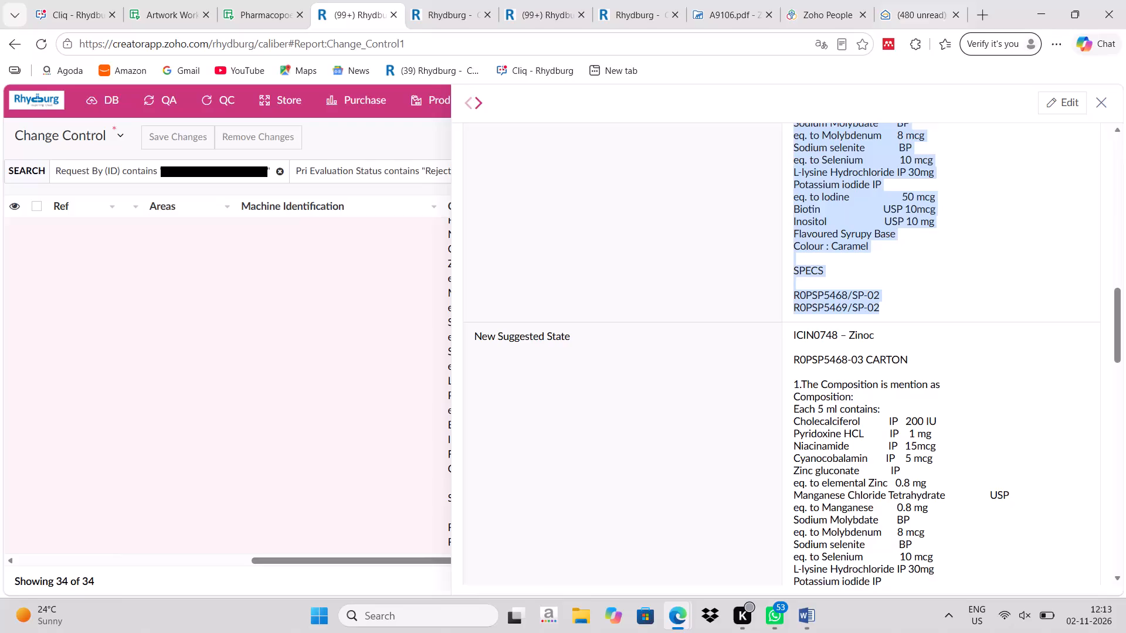
# Copy the selected ICIN0748 – Zinoc text above New Suggested State, ending with specs R0PSP5468/SP-02 and R0PSP5469/SP-02.
pyautogui.rightClick(837, 174)
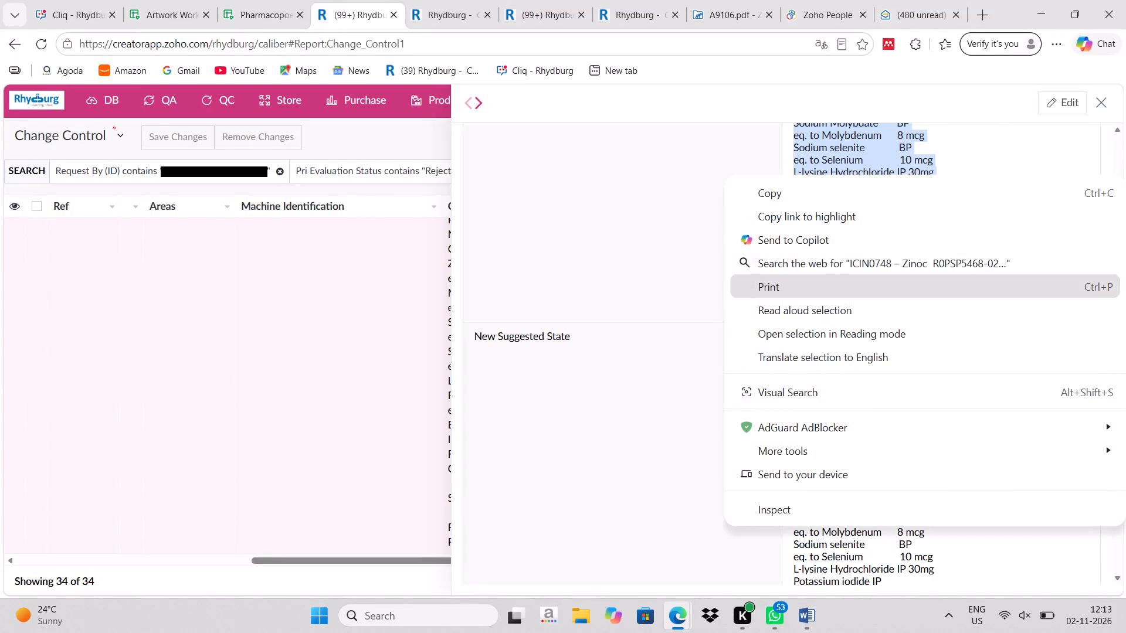
pyautogui.click(767, 196)
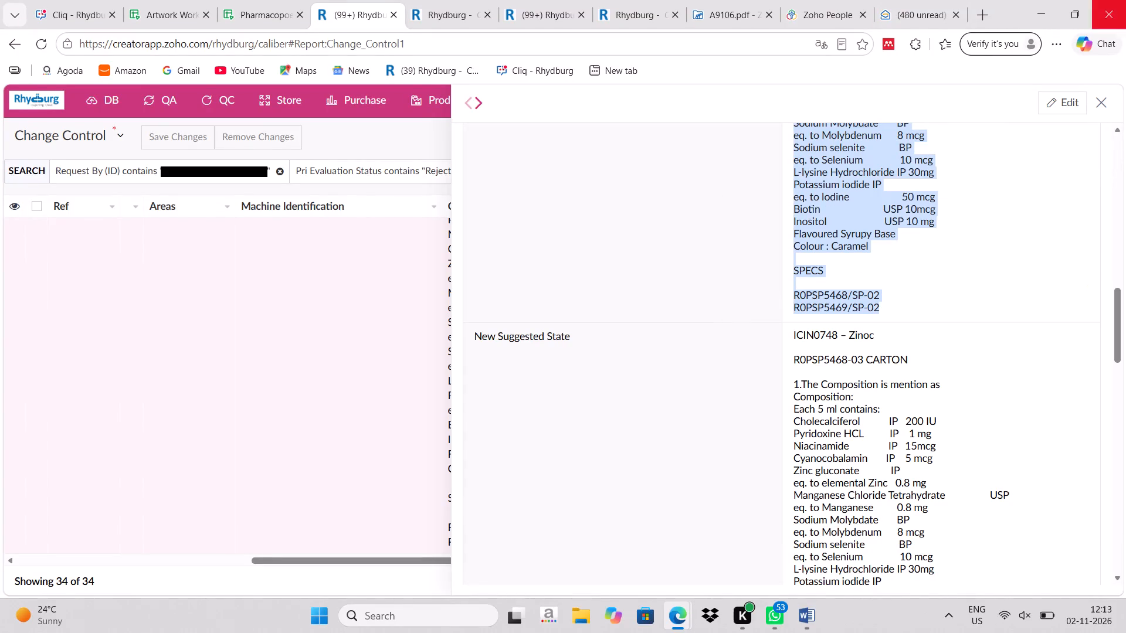
# In the Word document, insert a table with 3 columns and 2 rows directly below the last row of the existing table.
pyautogui.click(806, 539)
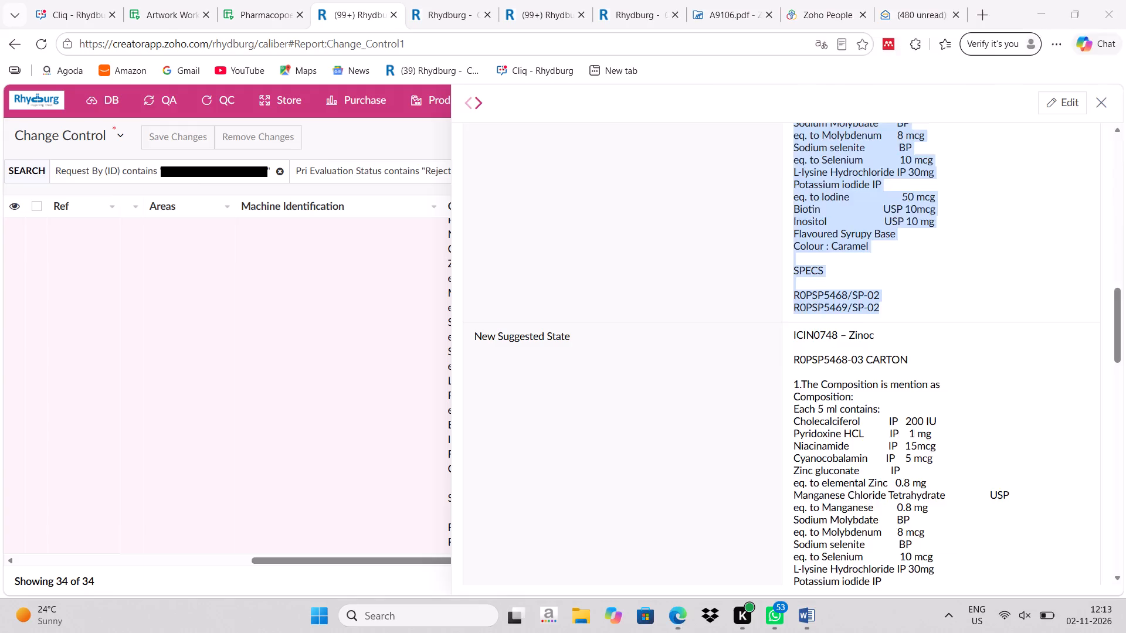
pyautogui.scroll(-3, 767, 430)
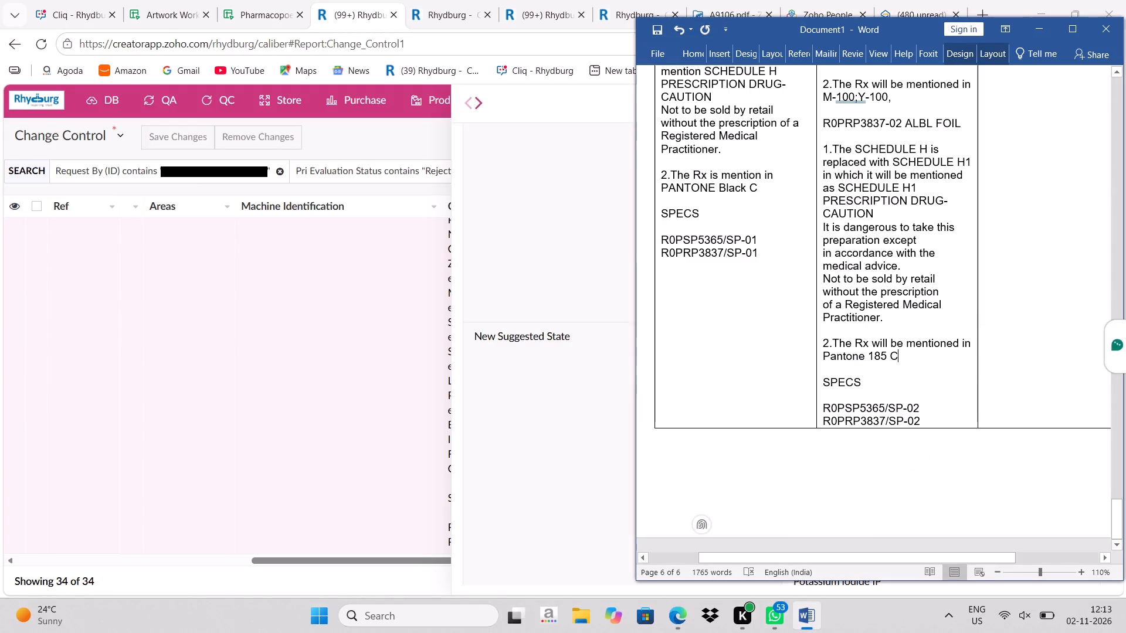
pyautogui.click(677, 436)
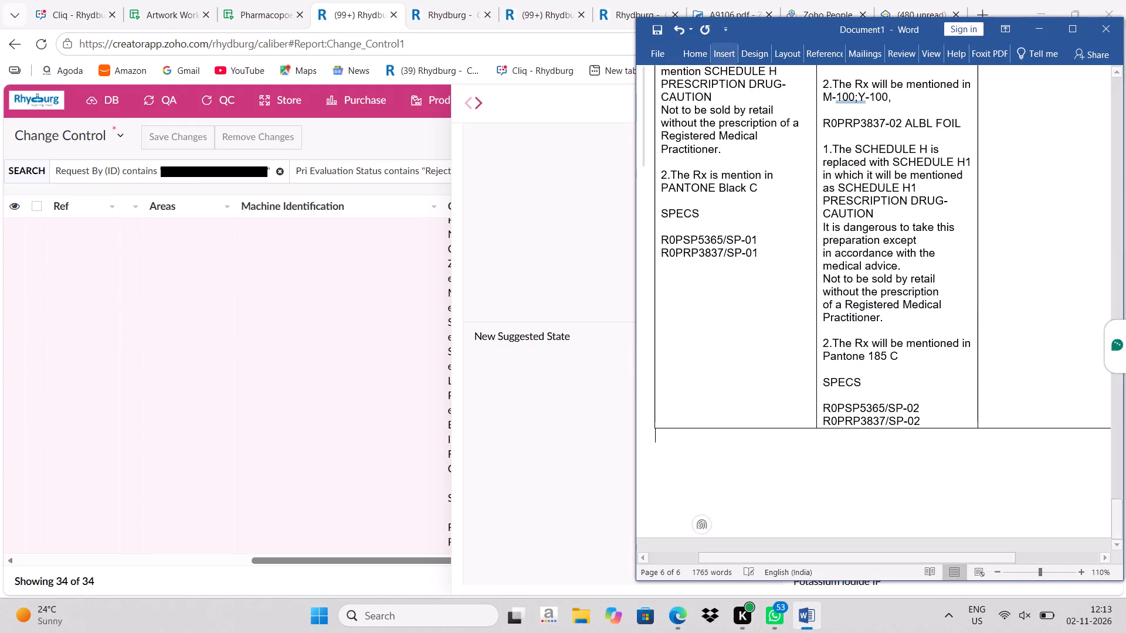
pyautogui.click(723, 50)
pyautogui.click(688, 104)
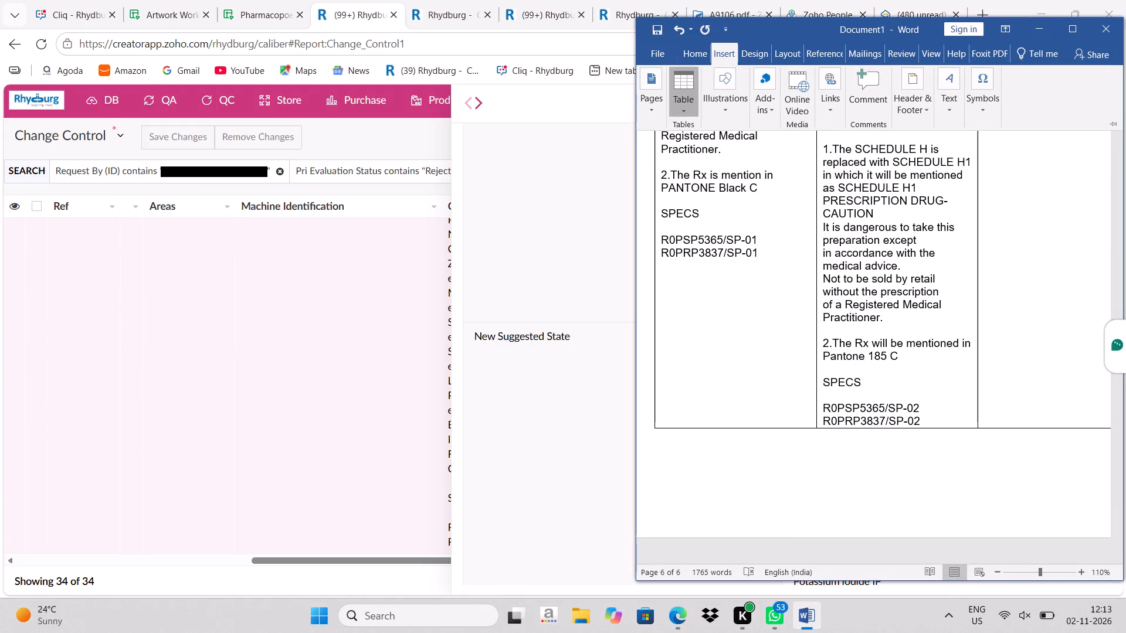
pyautogui.click(702, 255)
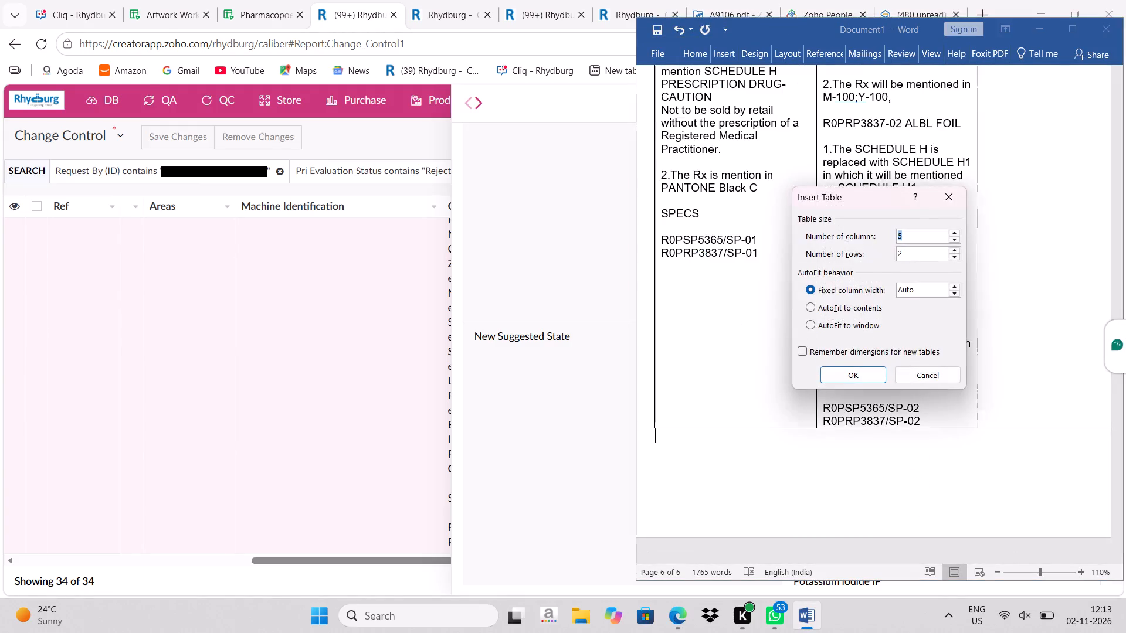
pyautogui.press('BackSpace')
pyautogui.press('3')
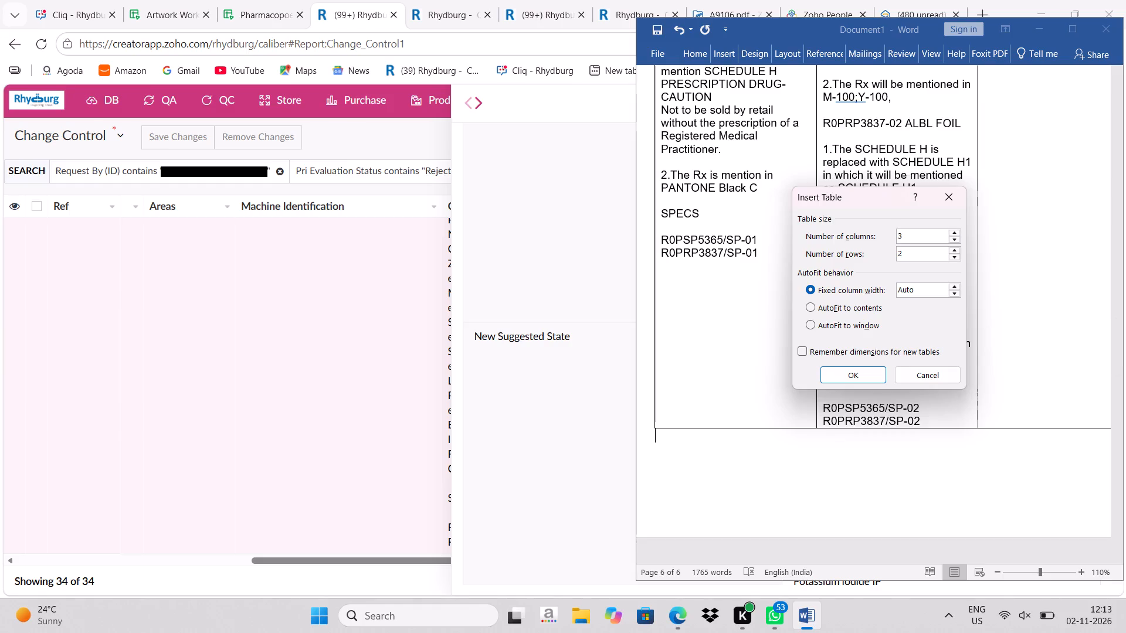
pyautogui.click(847, 376)
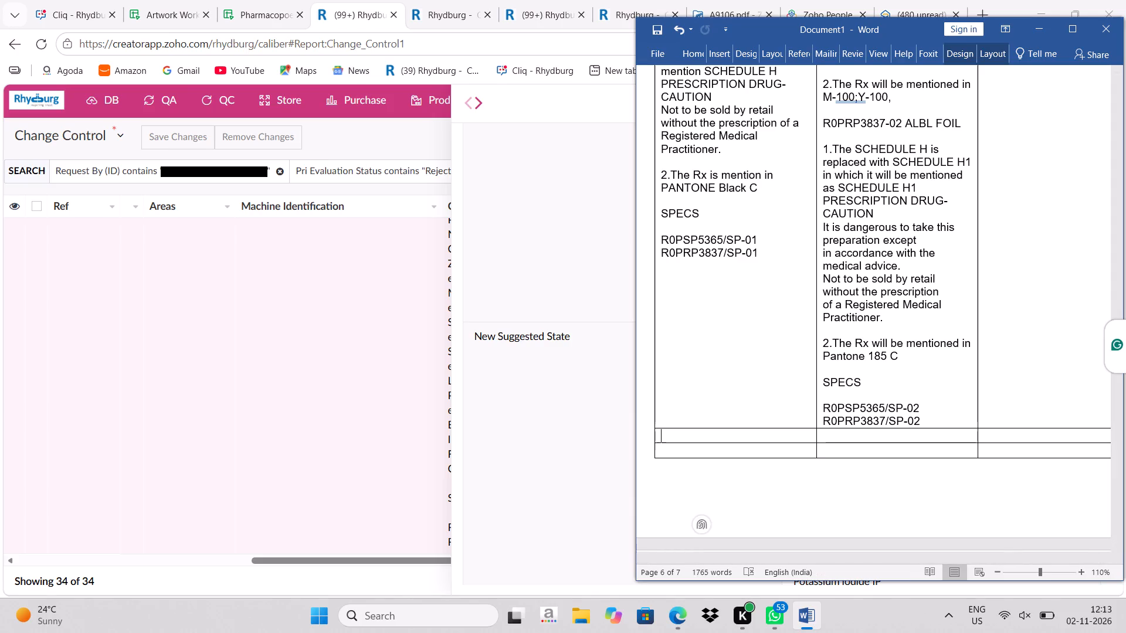
# Paste the copied ICIN0748 – Zinoc text into the first cell of the new table rows.
pyautogui.hotkey('ctrl', 'v')
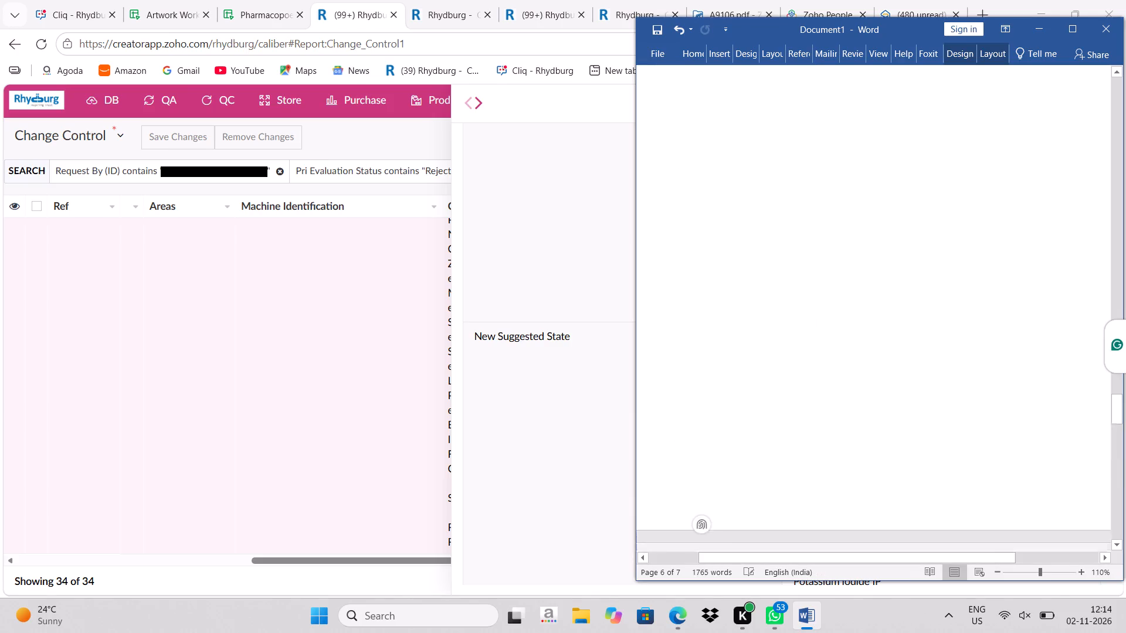
# Copy the full New Suggested State text from the change control record into the second column of the Zinoc row in Word.
pyautogui.scroll(5, 738, 397)
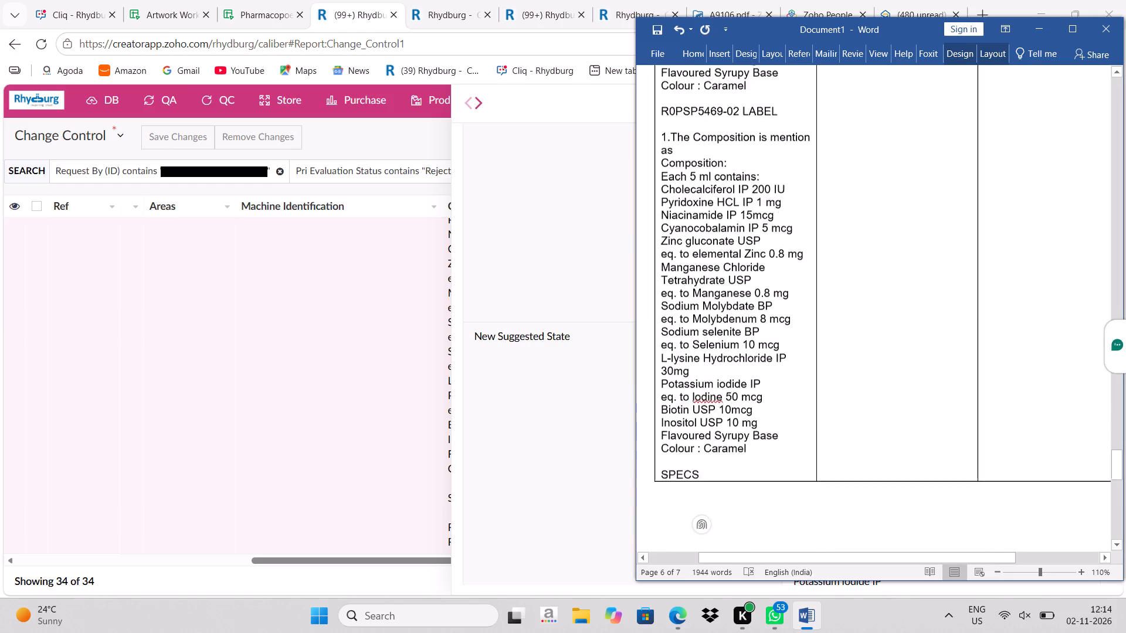
pyautogui.scroll(11, 738, 397)
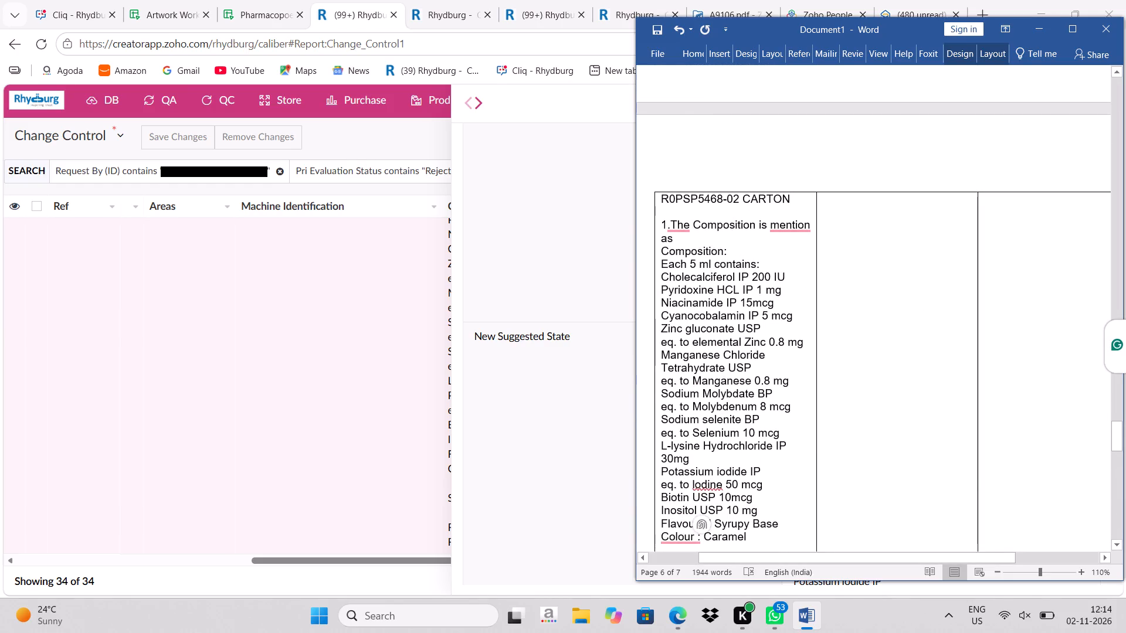
pyautogui.scroll(5, 738, 325)
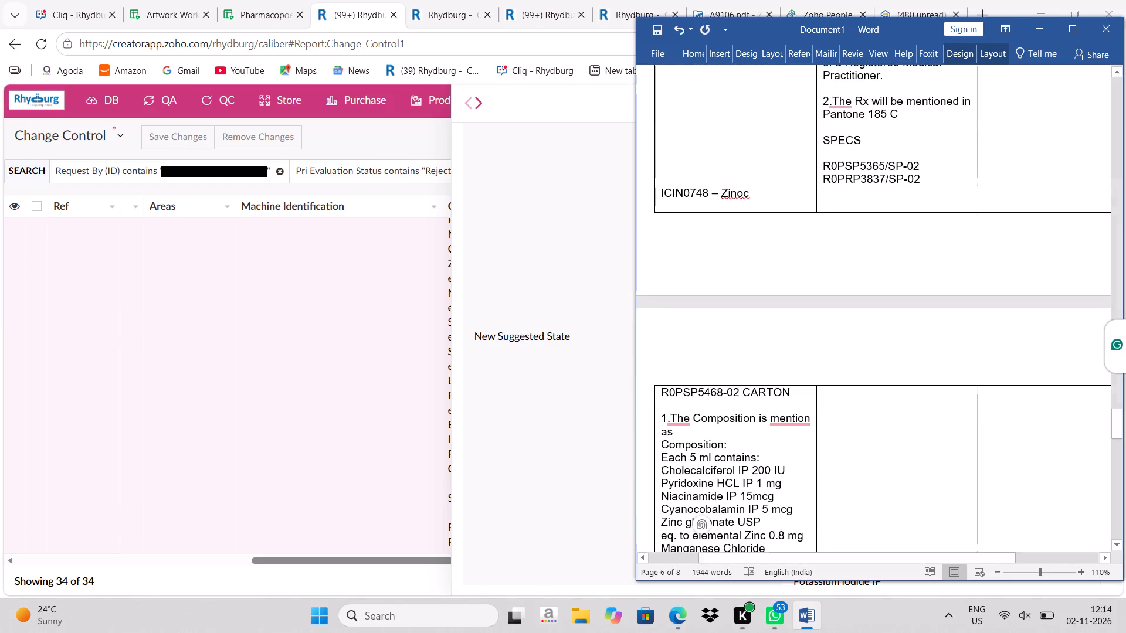
pyautogui.moveTo(1042, 23); pyautogui.dragTo(1047, 35)
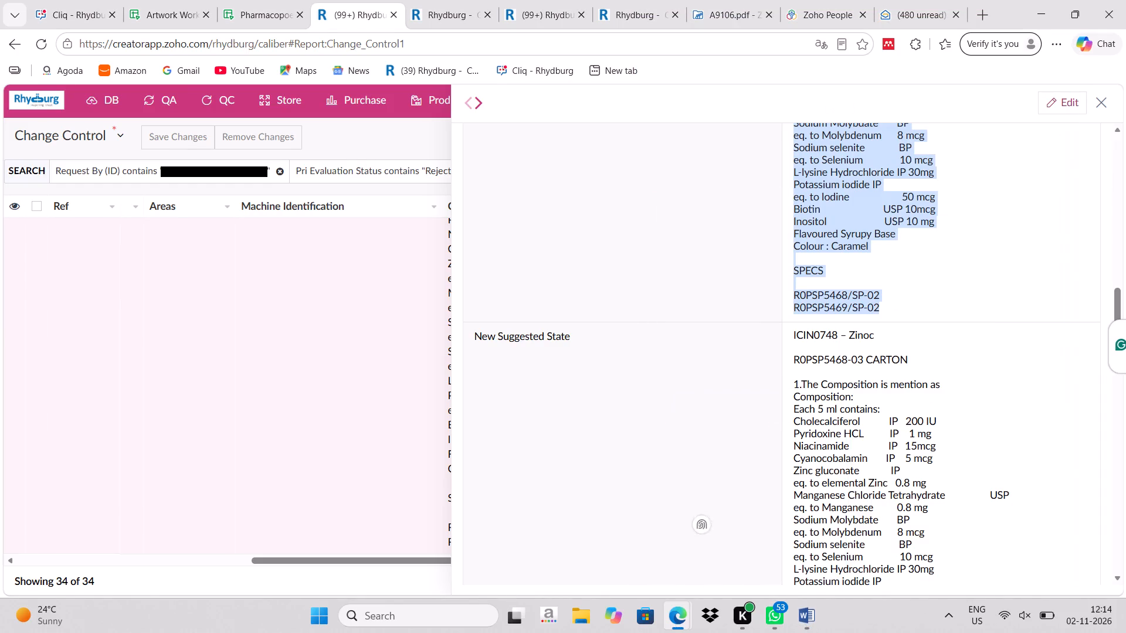
pyautogui.moveTo(791, 330); pyautogui.dragTo(914, 379)
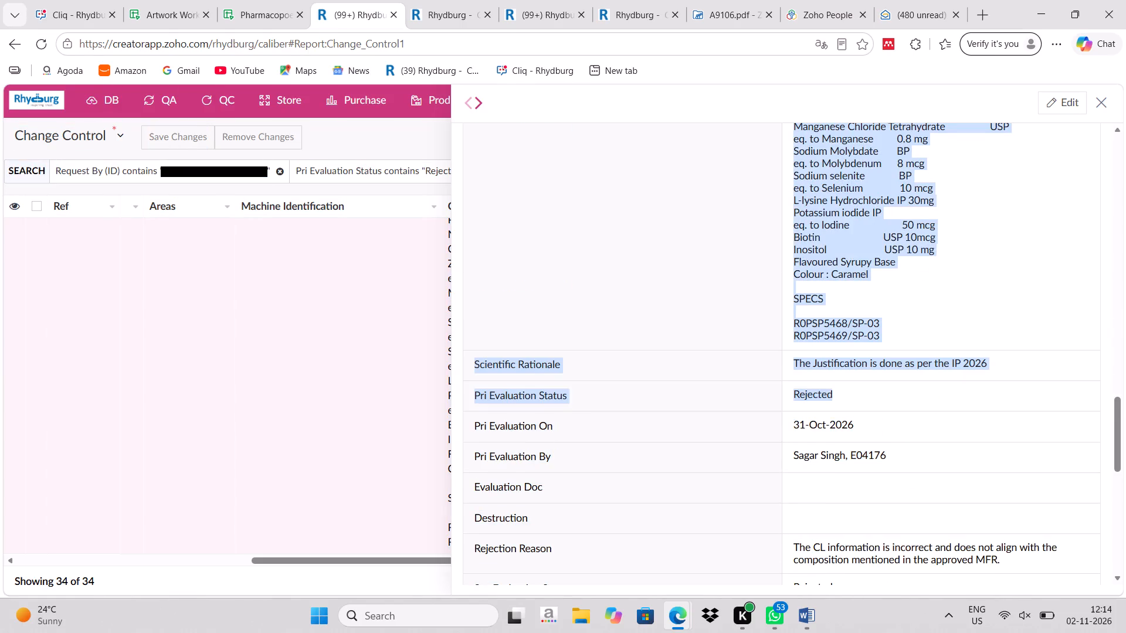
pyautogui.moveTo(914, 379); pyautogui.dragTo(887, 335)
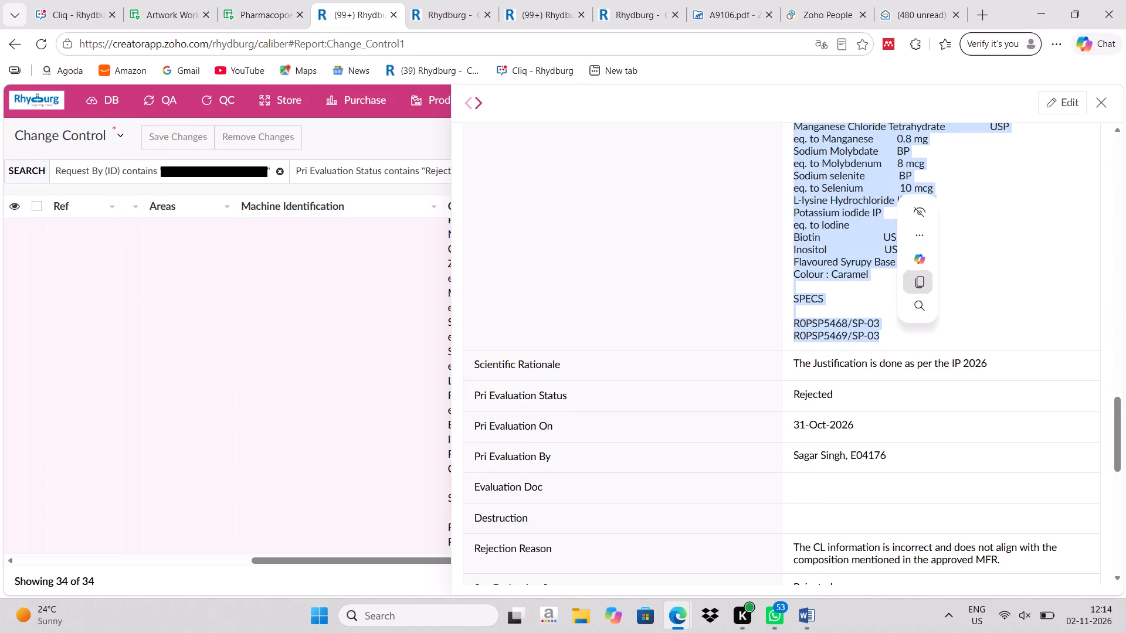
pyautogui.click(917, 280)
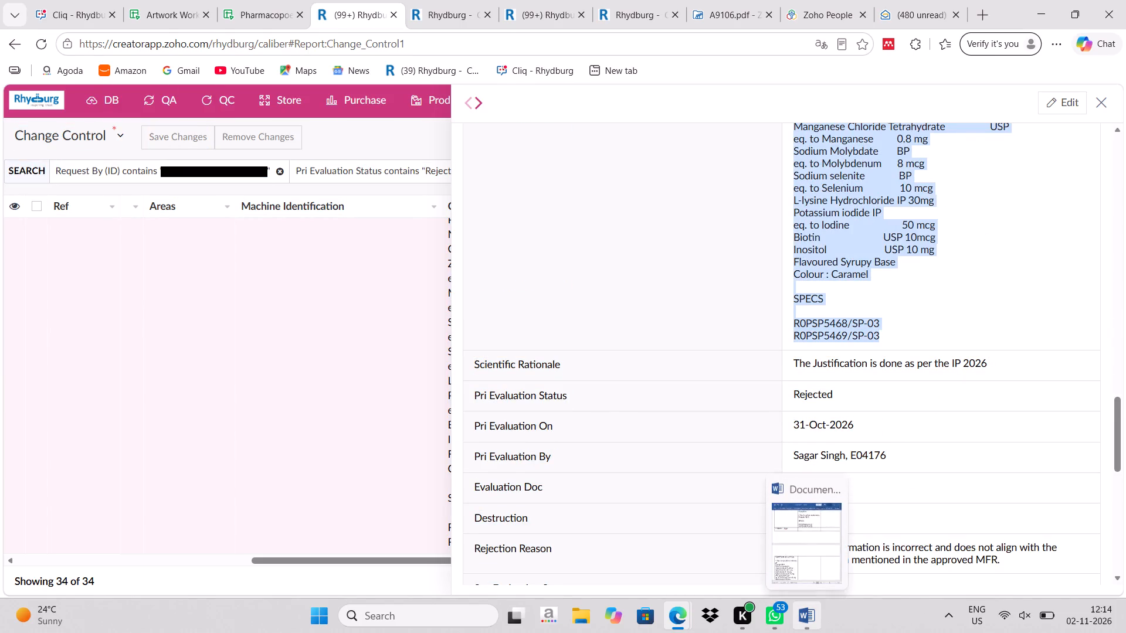
pyautogui.click(801, 554)
pyautogui.click(833, 198)
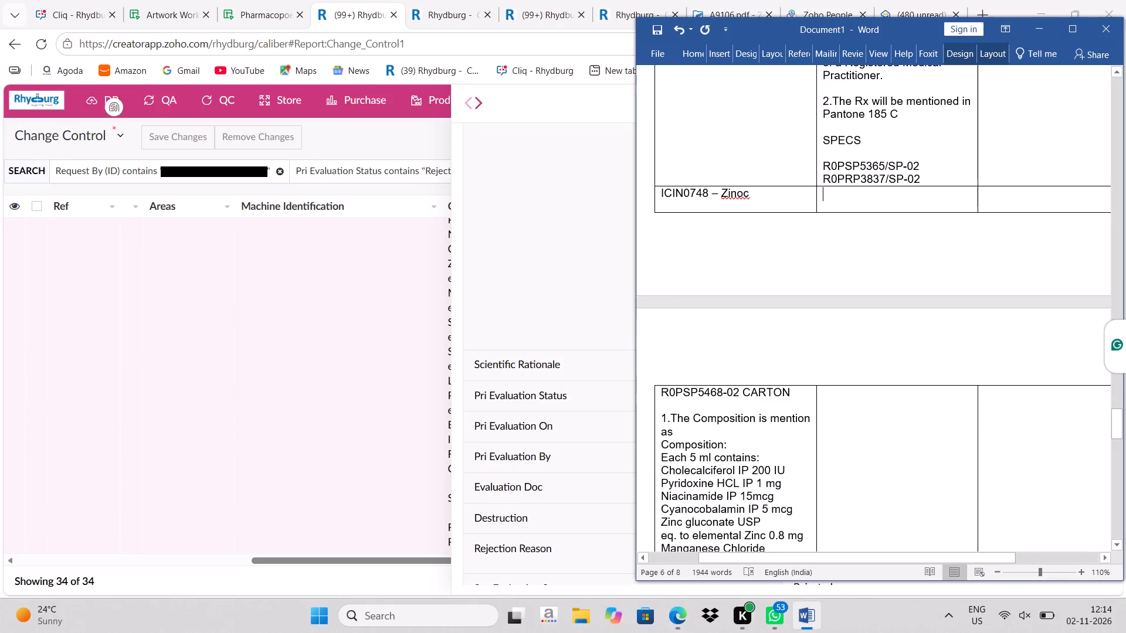
pyautogui.hotkey('ctrl', 'v')
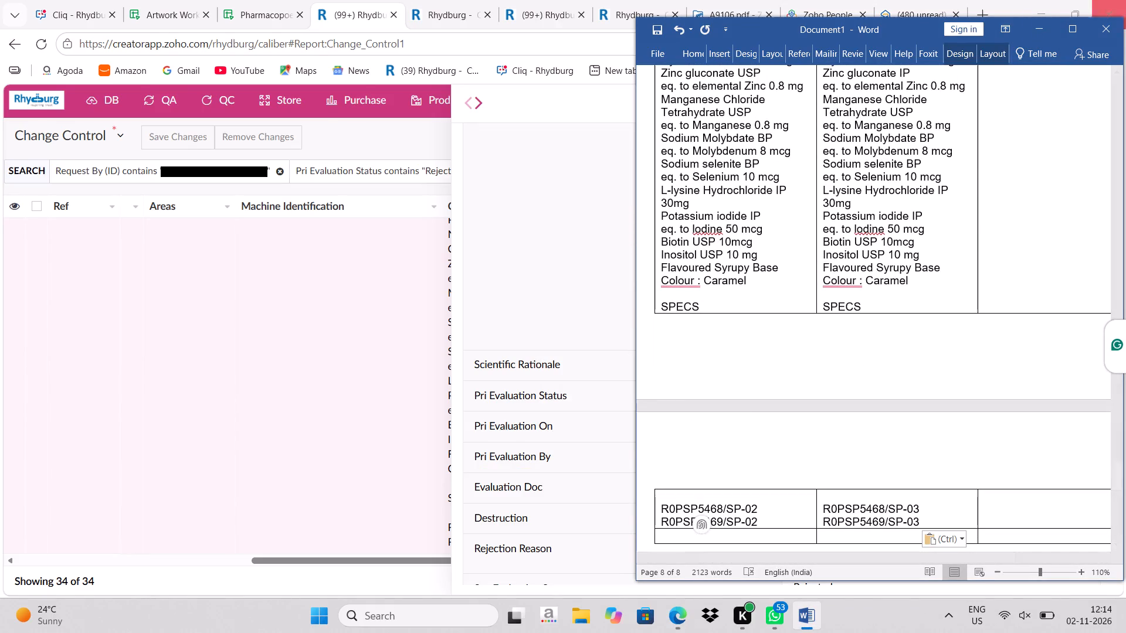
# In Cliq, close the PDF preview and open the chat with the Quality Assurance Sr. Executive for change control.
pyautogui.click(1040, 25)
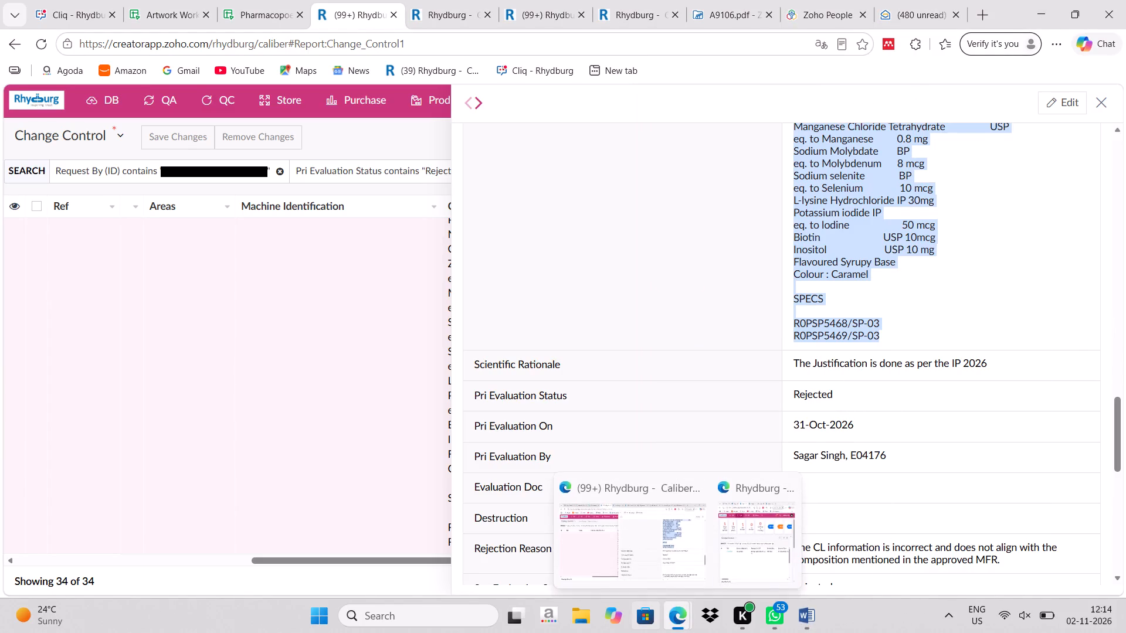
pyautogui.click(680, 617)
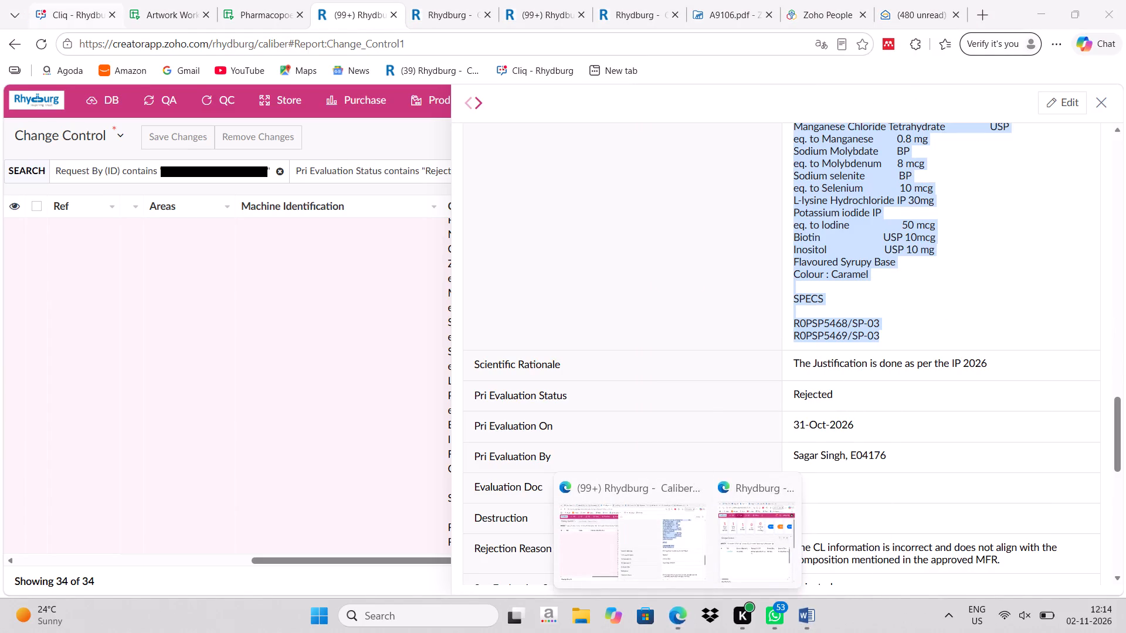
pyautogui.click(83, 11)
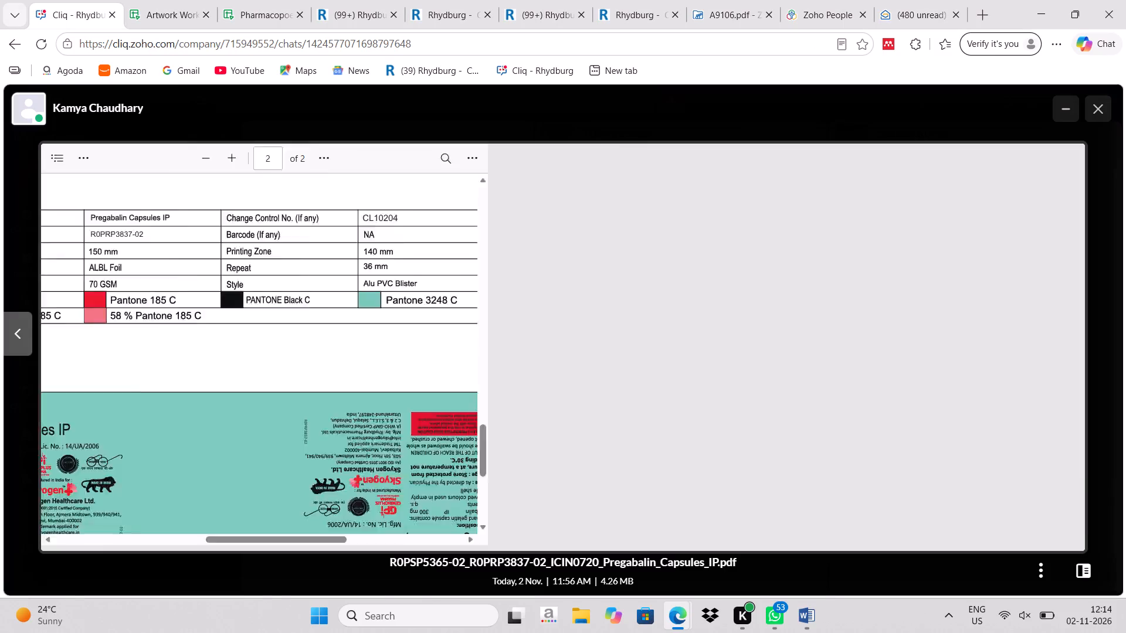
pyautogui.click(1111, 112)
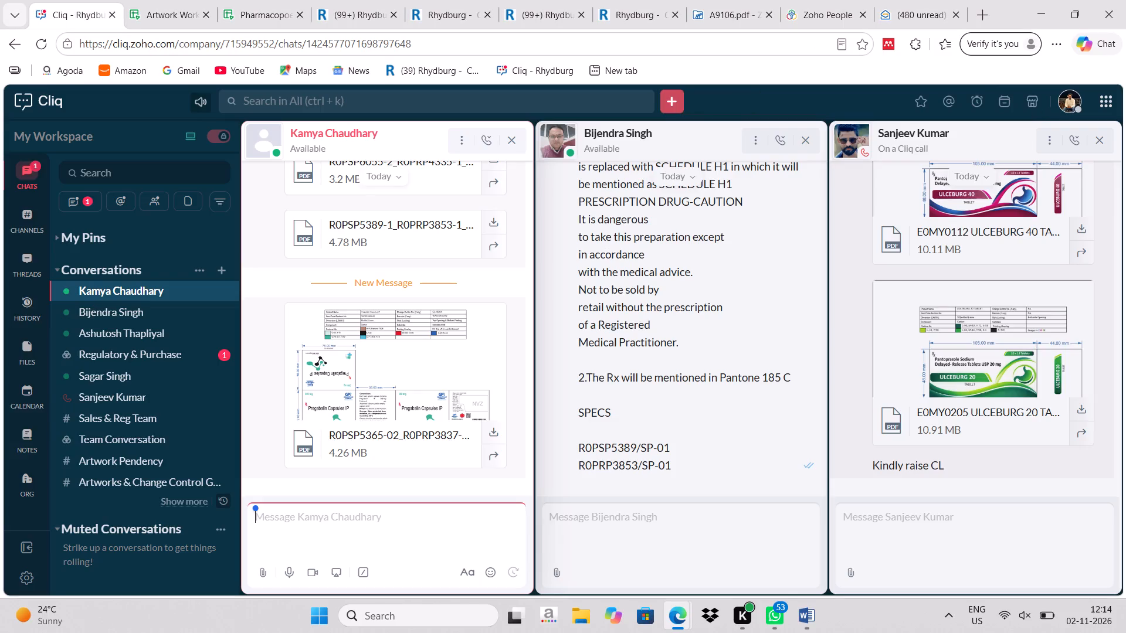
pyautogui.click(307, 93)
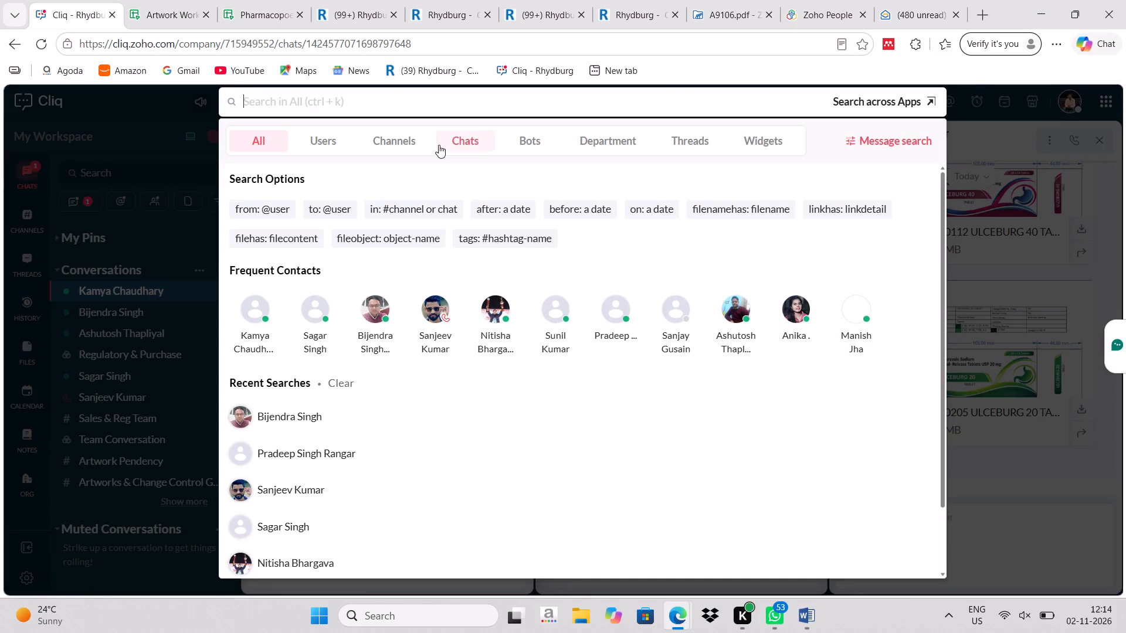
pyautogui.write('saga')
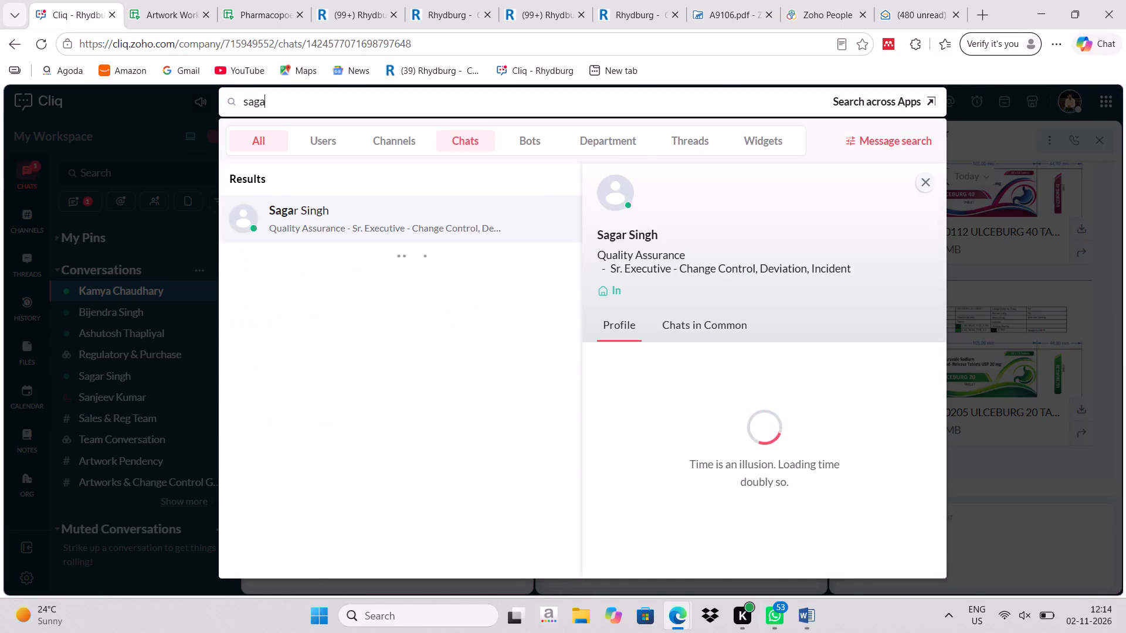
pyautogui.click(660, 190)
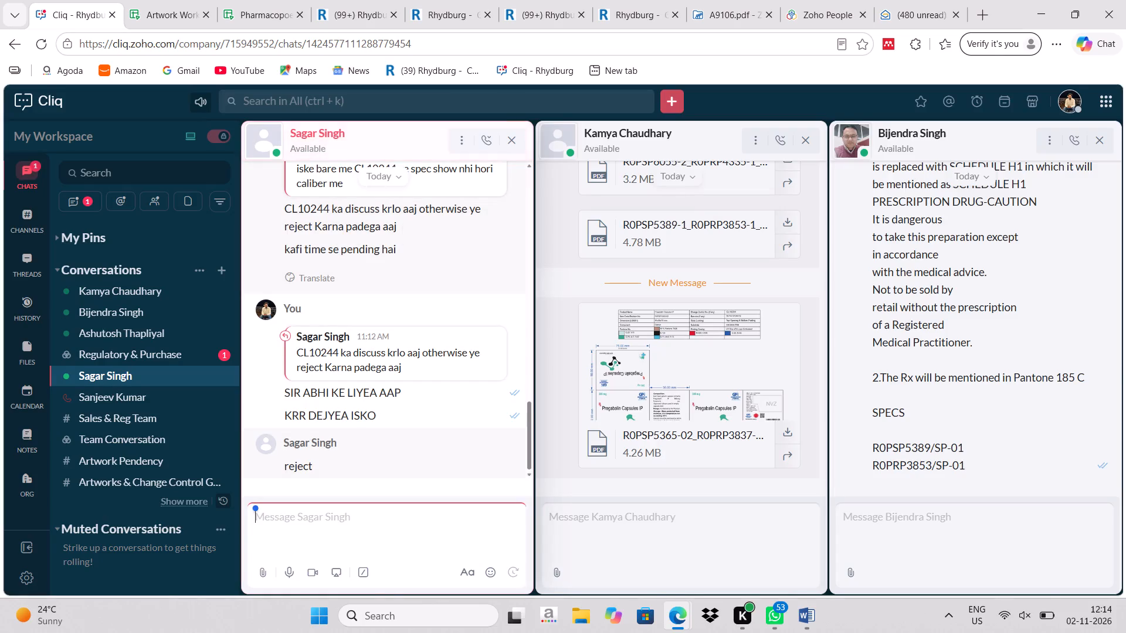
# Find the MFR document eDMS_-__E7429_.pdf shared in this chat on October 31 and download it.
pyautogui.scroll(11, 417, 302)
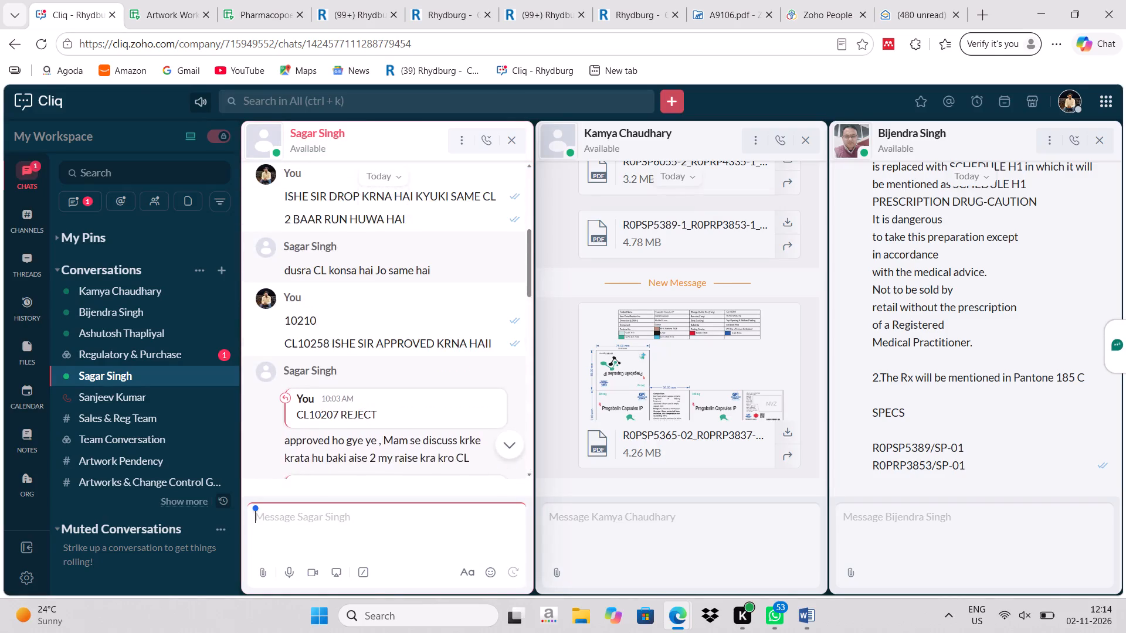
pyautogui.scroll(7, 417, 302)
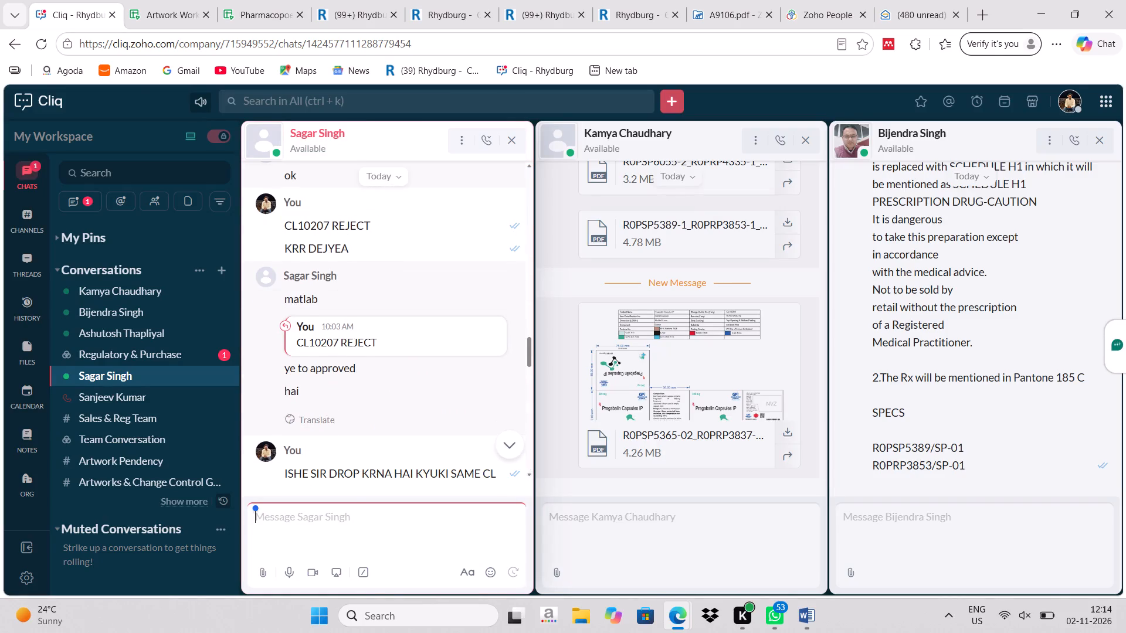
pyautogui.scroll(6, 417, 302)
pyautogui.scroll(-2, 422, 318)
pyautogui.scroll(-4, 346, 321)
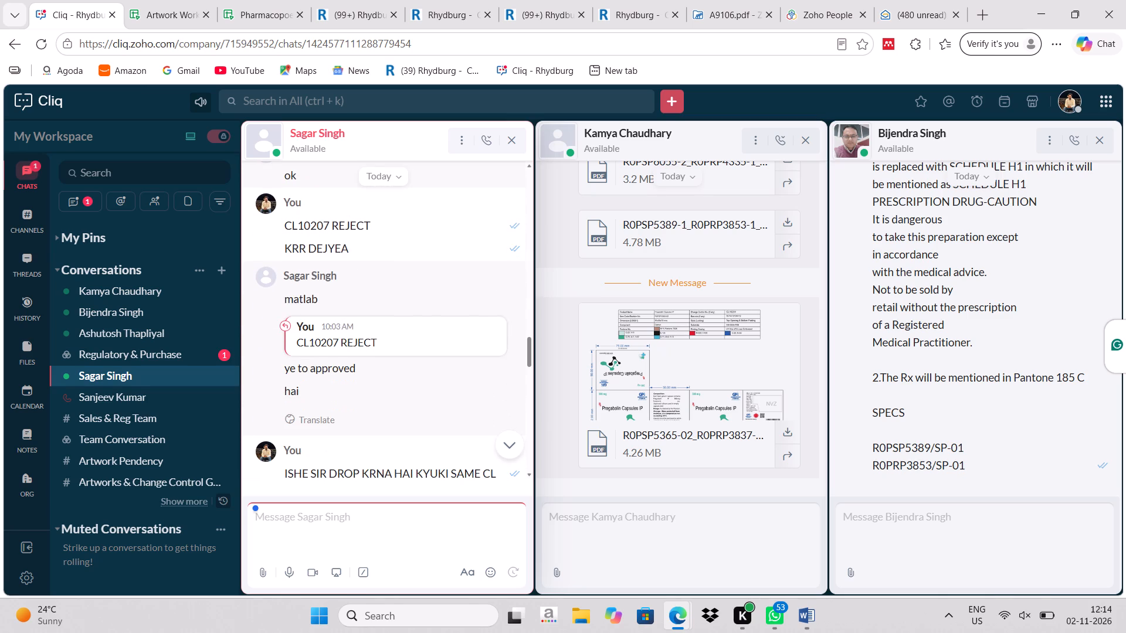
pyautogui.scroll(-3, 347, 348)
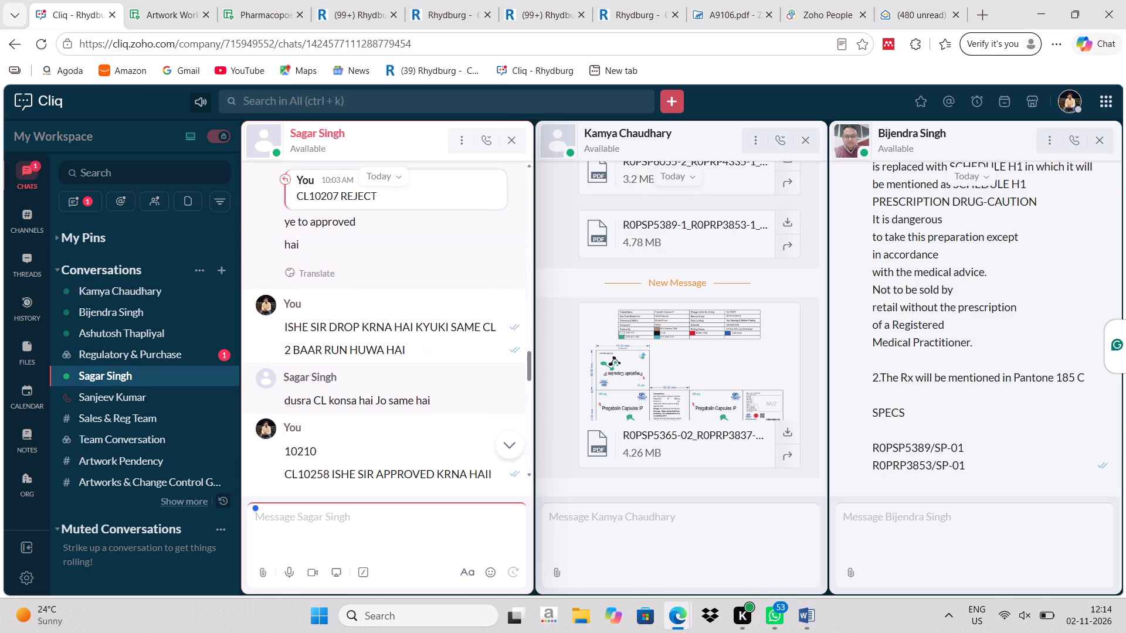
pyautogui.scroll(10, 347, 348)
pyautogui.scroll(-2, 347, 348)
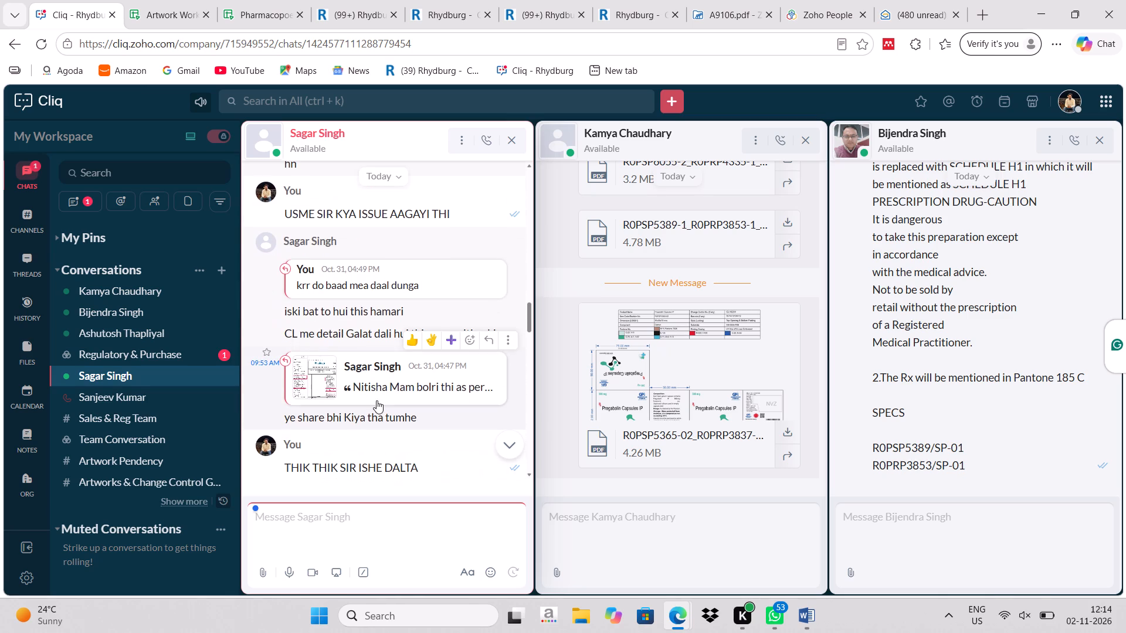
pyautogui.scroll(3, 315, 375)
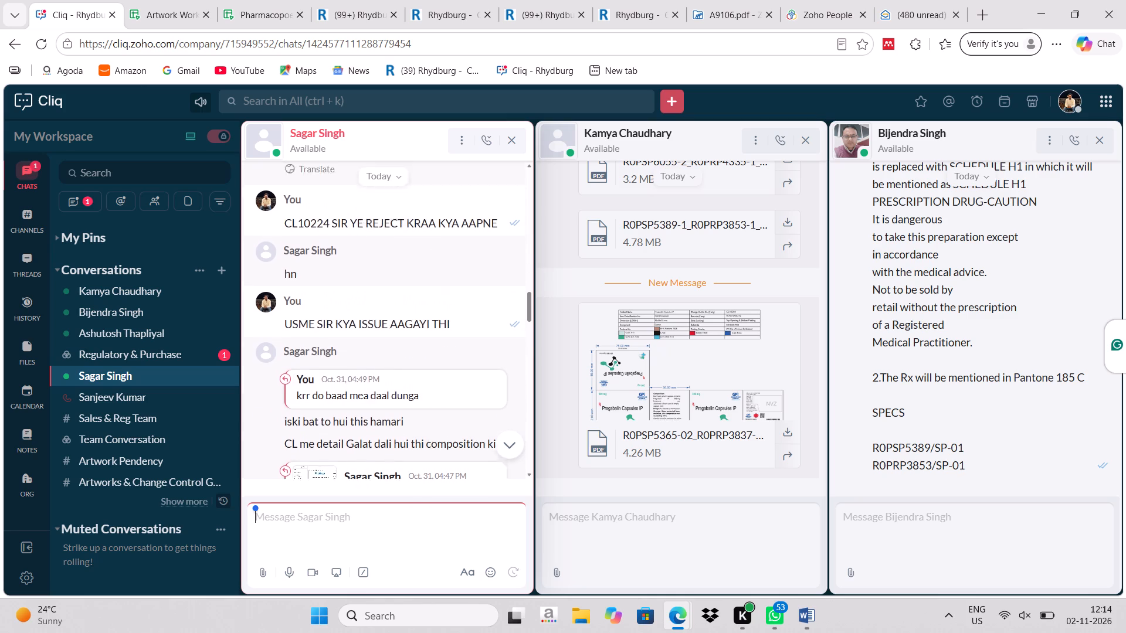
pyautogui.scroll(7, 339, 345)
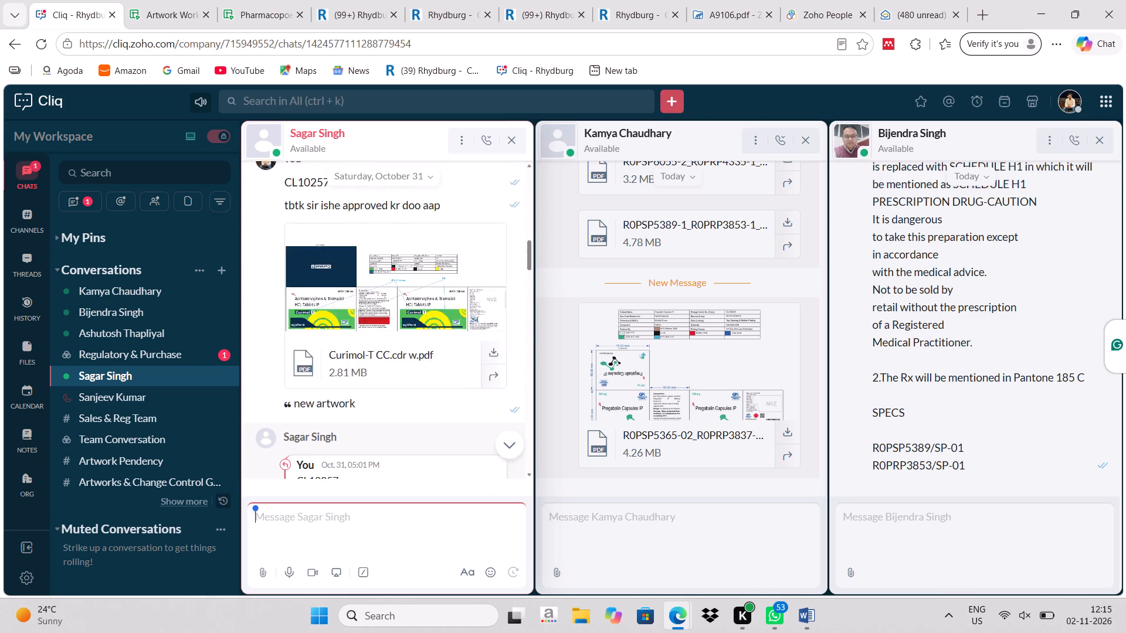
pyautogui.scroll(5, 339, 345)
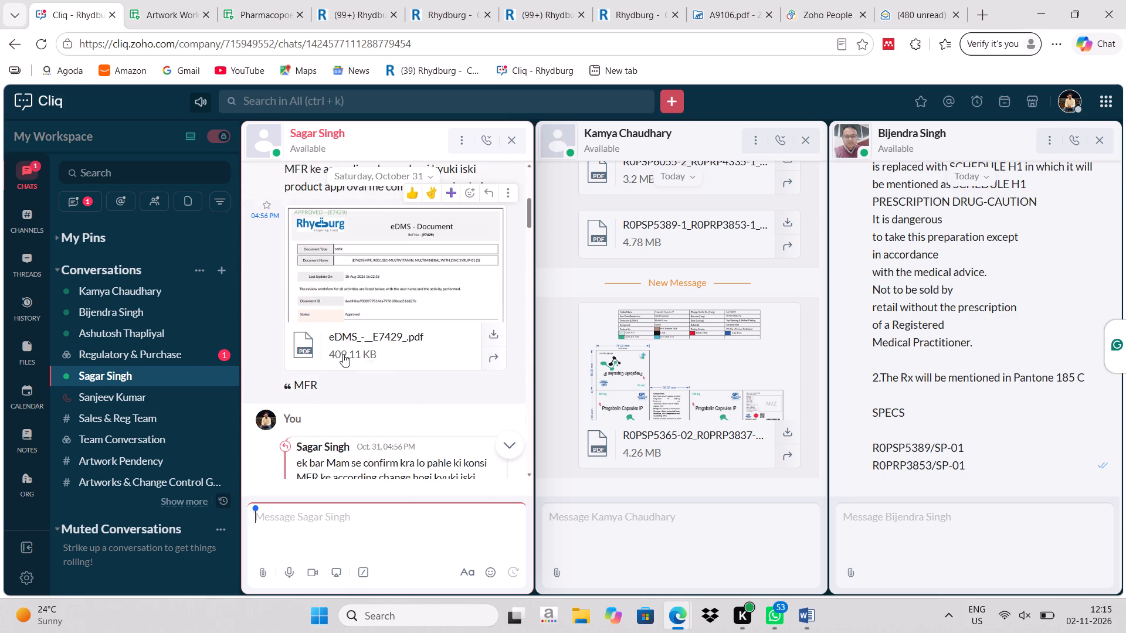
pyautogui.click(493, 334)
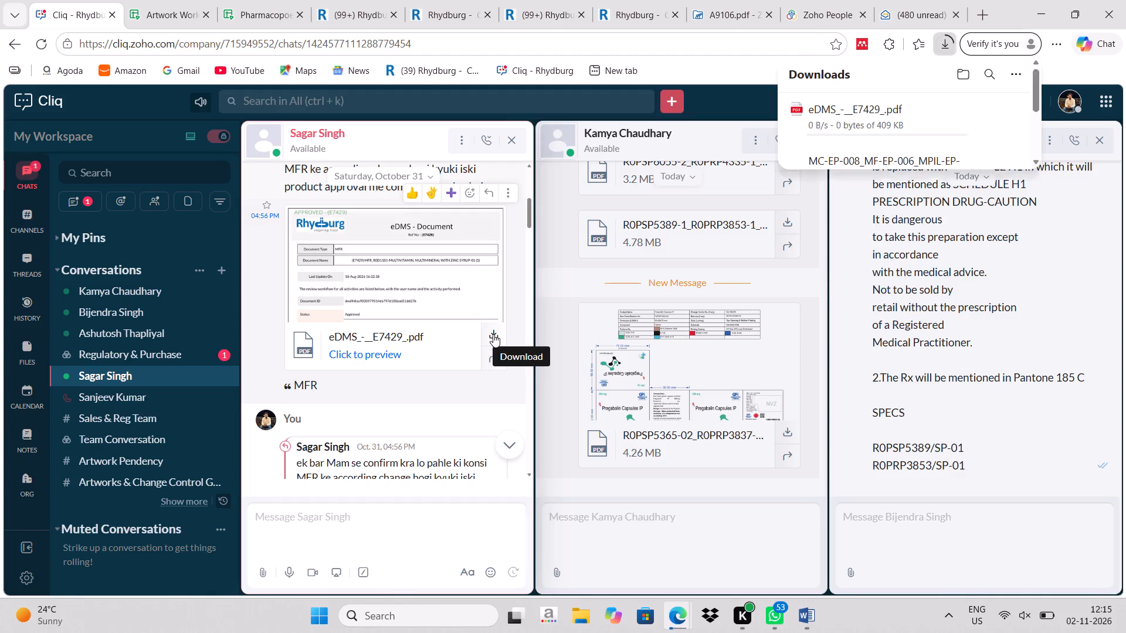
# Open the downloaded eDMS_-__E7429_.pdf and show it side by side with the Word document, minimizing the other browser window.
pyautogui.click(826, 127)
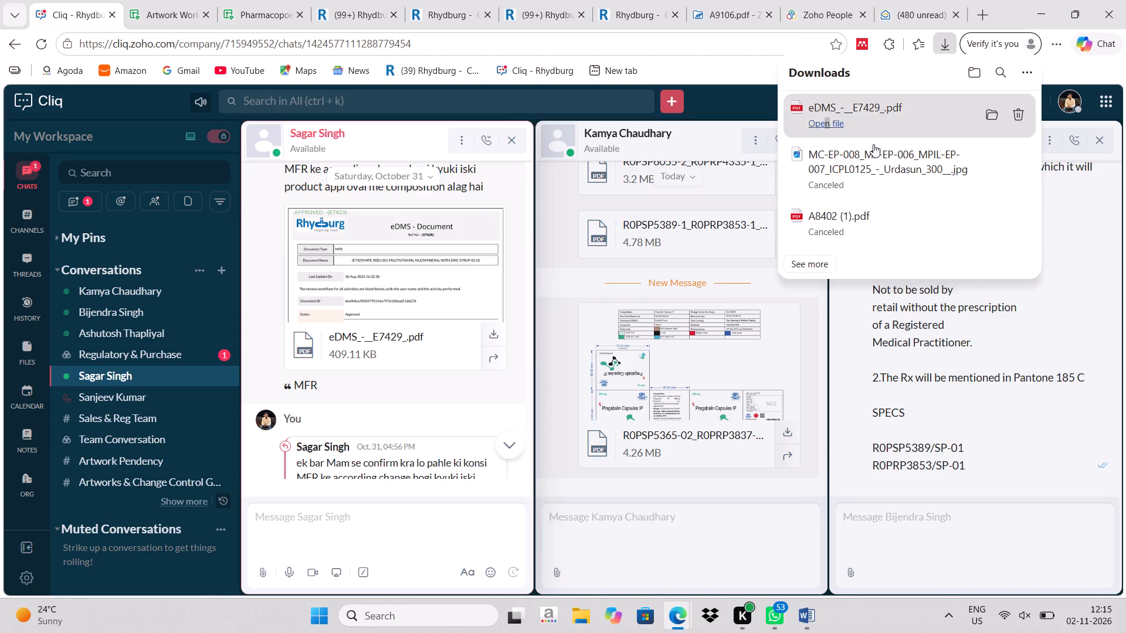
pyautogui.click(1067, 11)
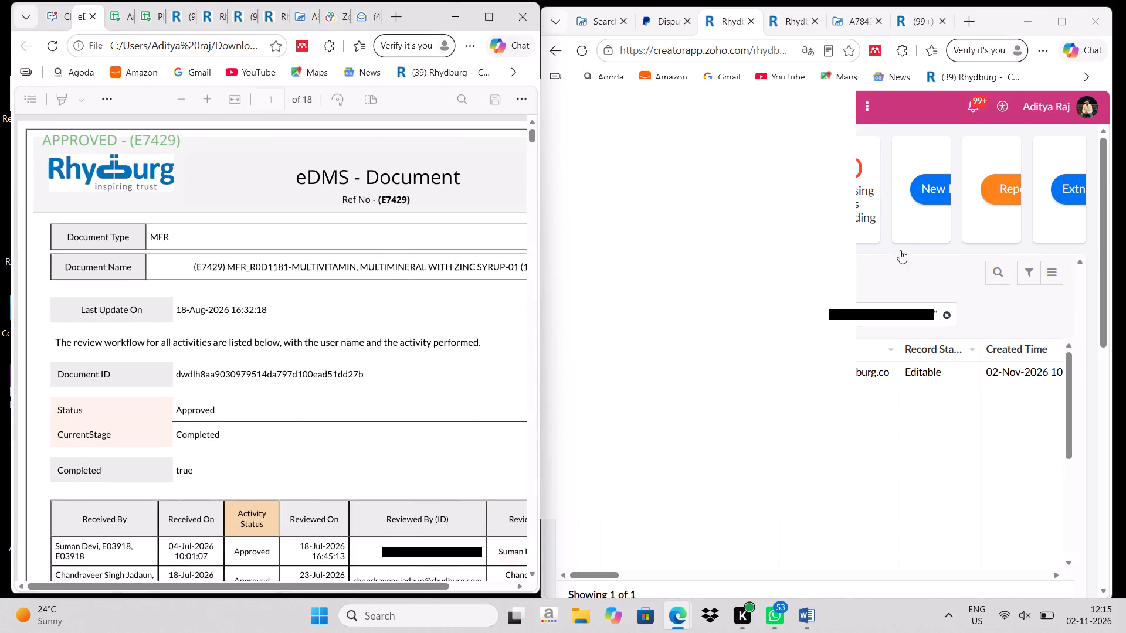
pyautogui.click(1026, 18)
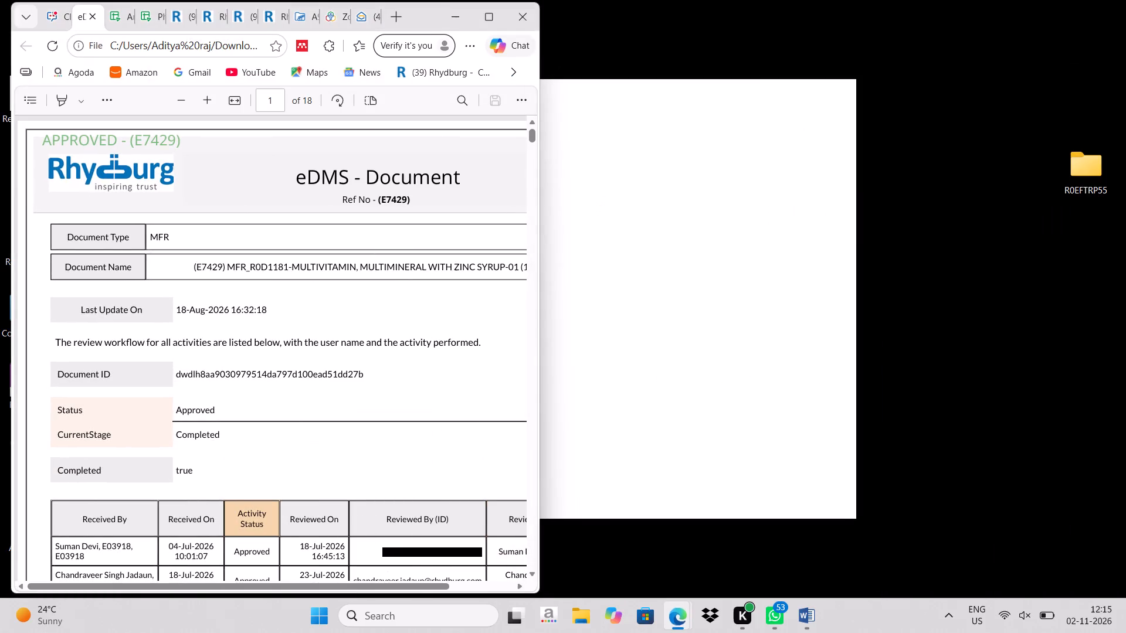
pyautogui.click(810, 553)
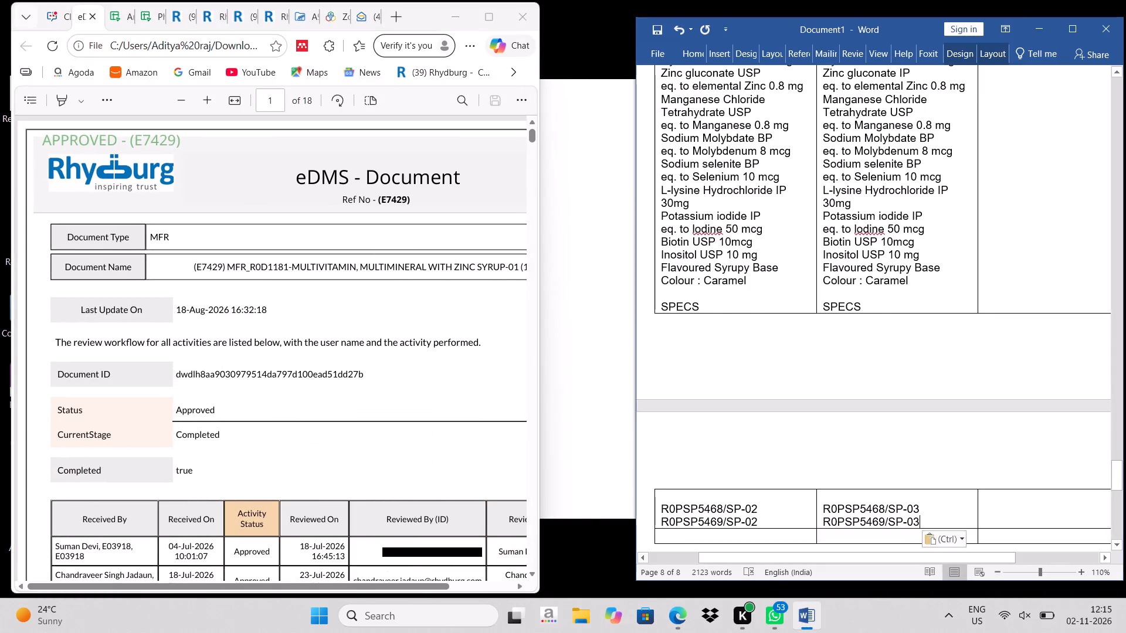
# In Word, delete the composition from "Composition:" to "Colour : Caramel" under R0PSP5468-03 CARTON, with the MFR's Label Claim in view.
pyautogui.scroll(14, 856, 356)
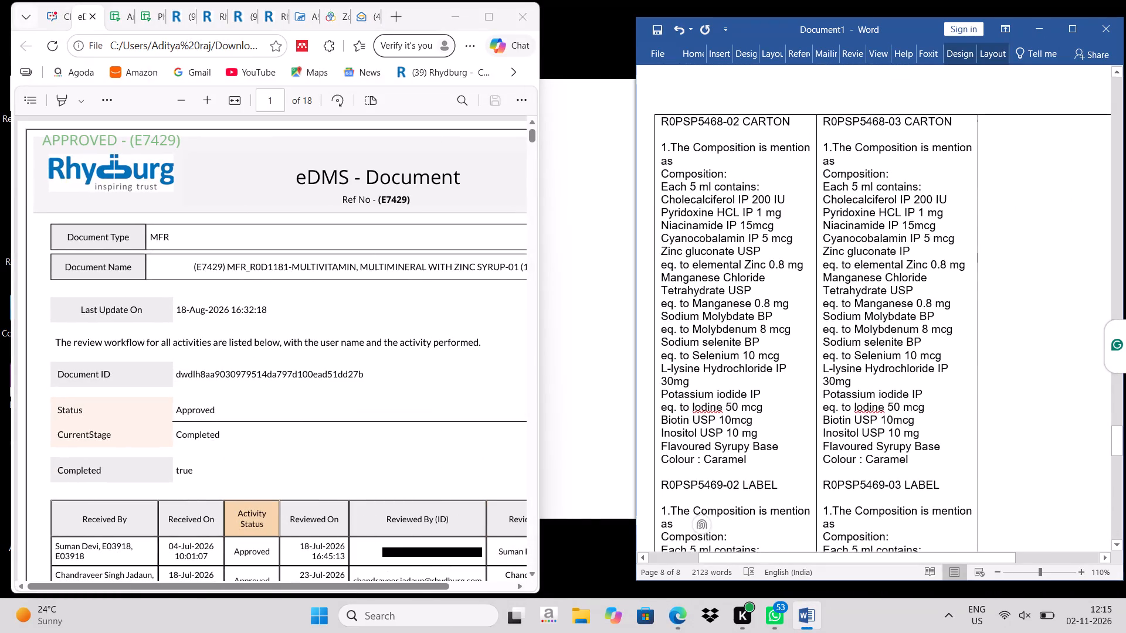
pyautogui.scroll(-5, 206, 402)
pyautogui.scroll(-3, 253, 392)
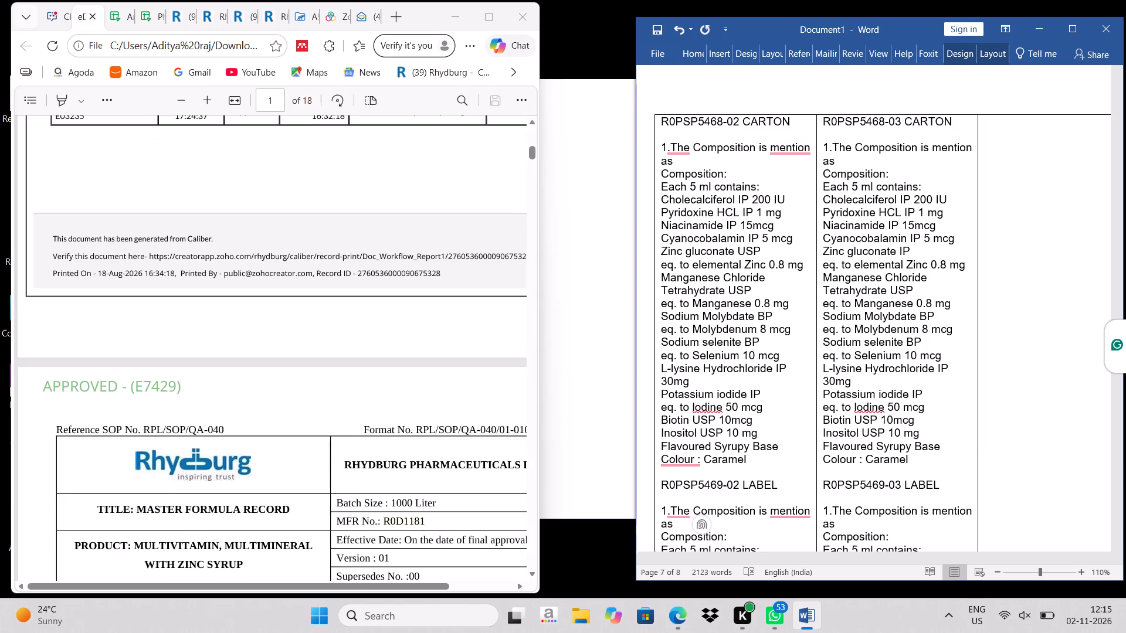
pyautogui.scroll(-12, 335, 376)
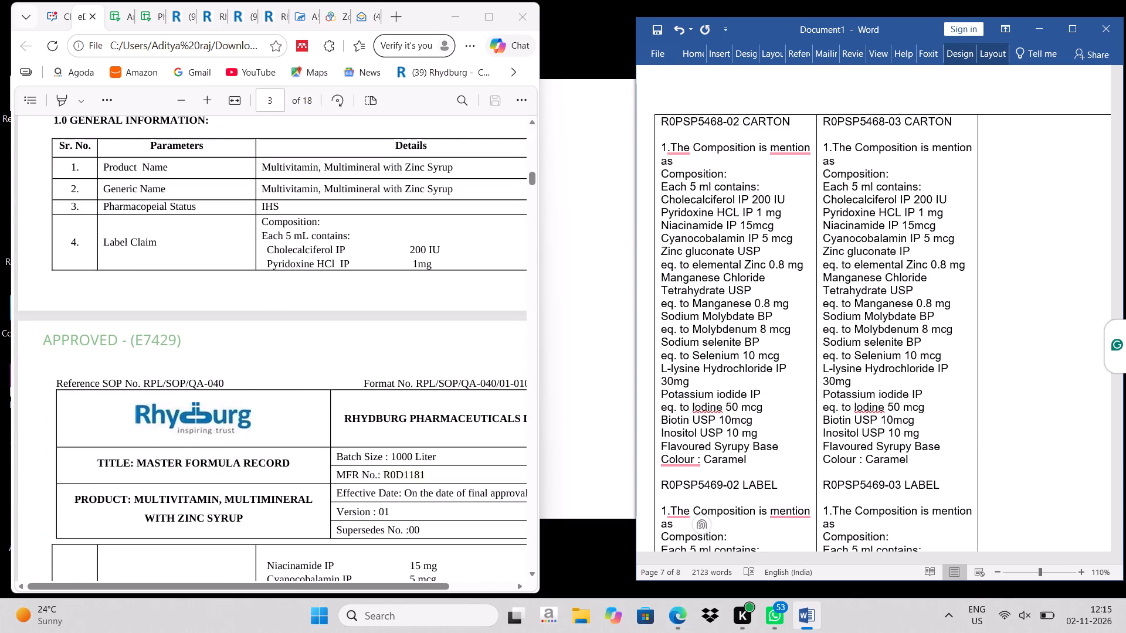
pyautogui.scroll(-1, 335, 376)
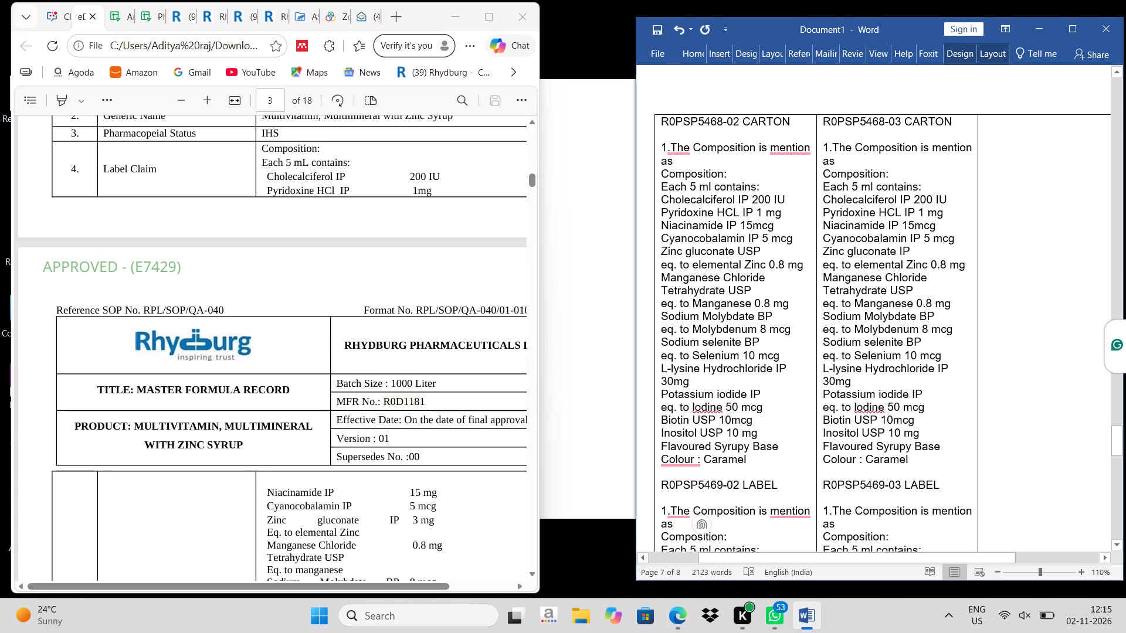
pyautogui.moveTo(824, 171); pyautogui.dragTo(888, 371)
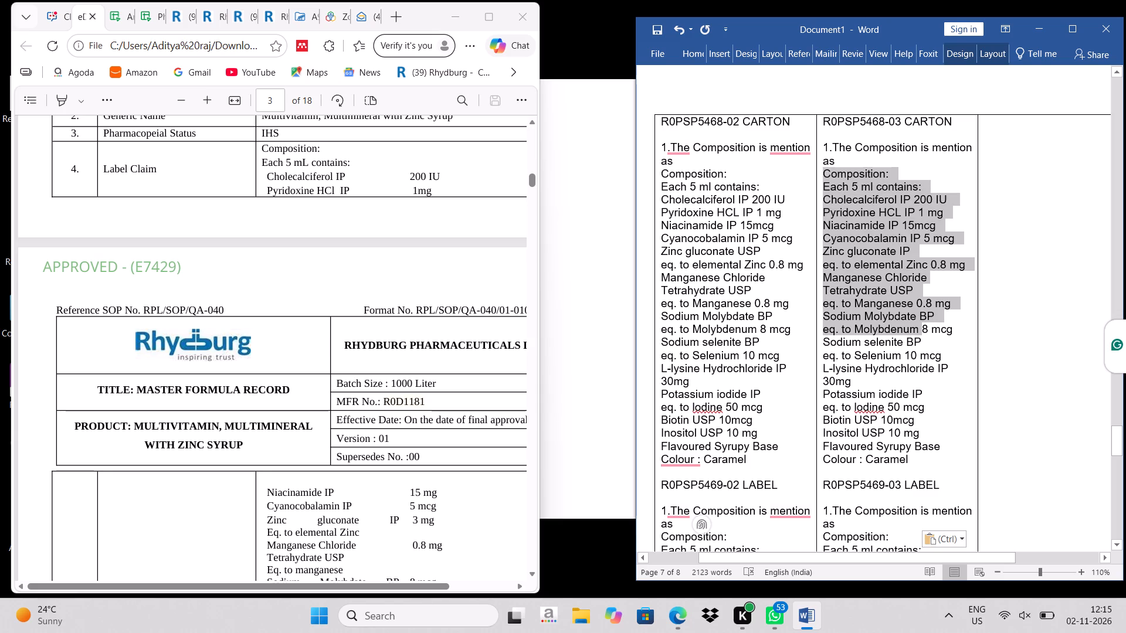
pyautogui.moveTo(888, 371); pyautogui.dragTo(913, 461)
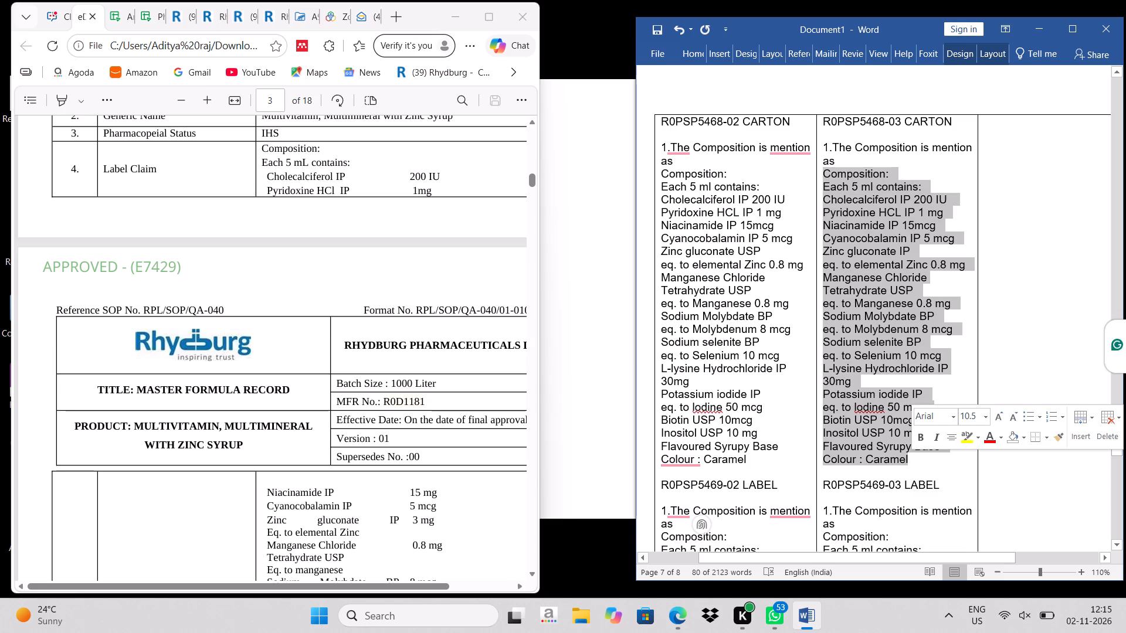
pyautogui.press('Delete')
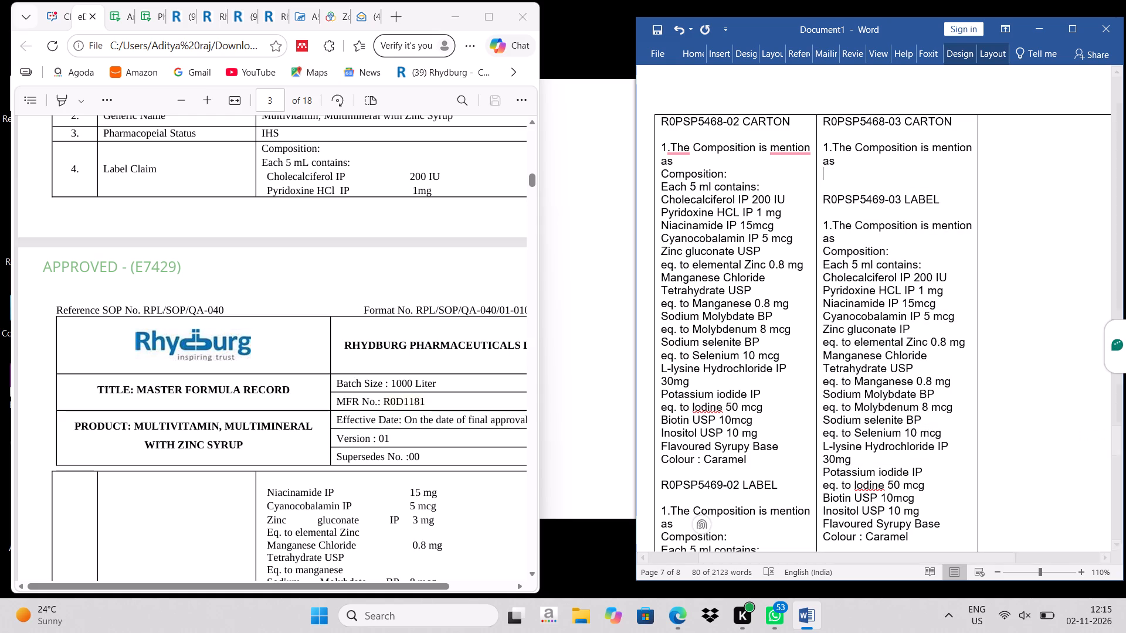
# Extract the Label Claim text from "Composition:" to Pyridoxine HCl IP from the MFR and paste it under R0PSP5468-03 CARTON.
pyautogui.press('shift+super+s')
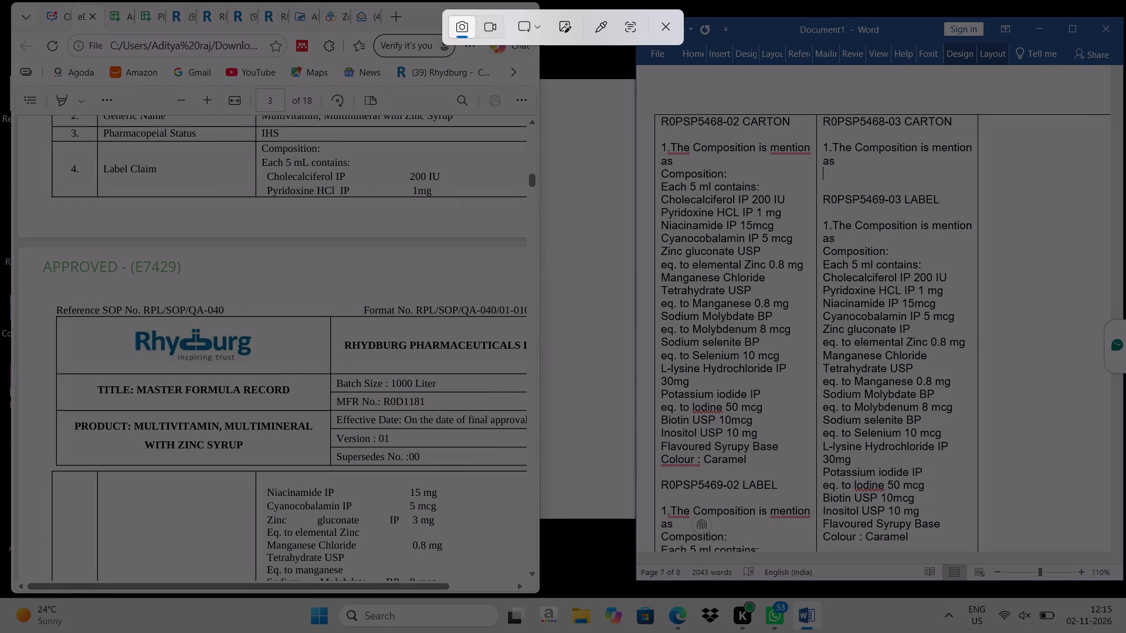
pyautogui.click(625, 27)
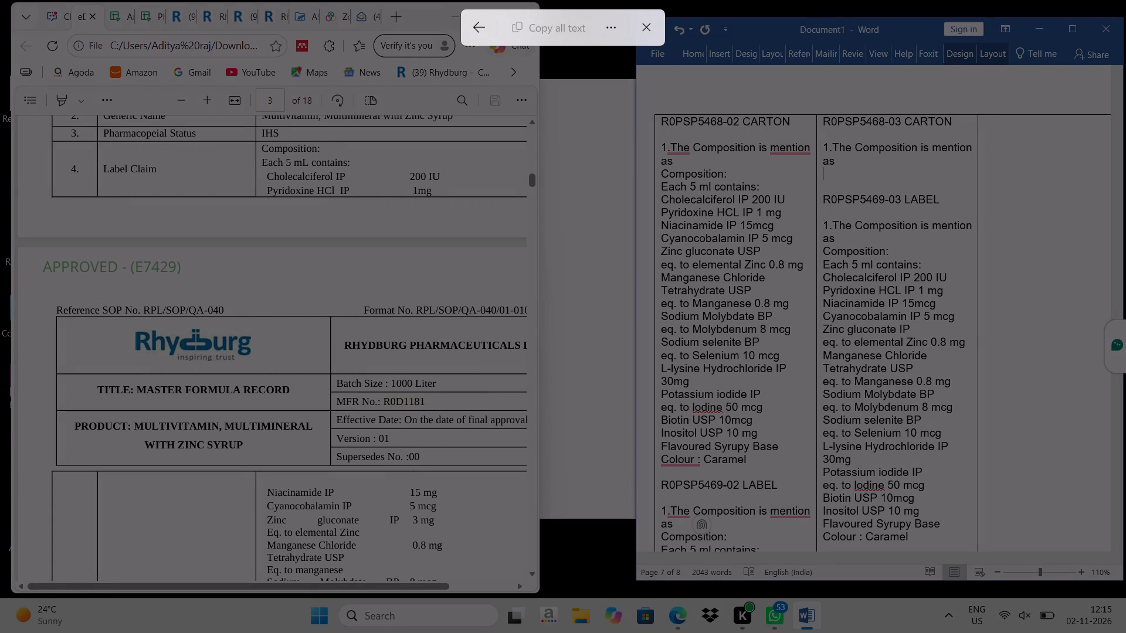
pyautogui.moveTo(259, 139); pyautogui.dragTo(341, 189)
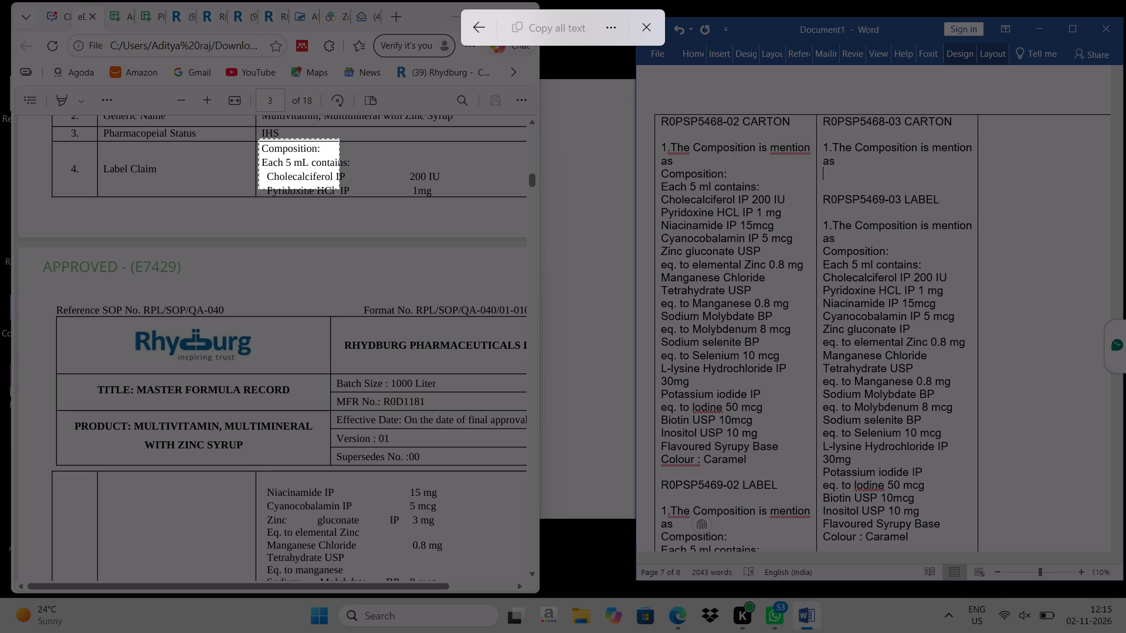
pyautogui.moveTo(341, 189); pyautogui.dragTo(452, 209)
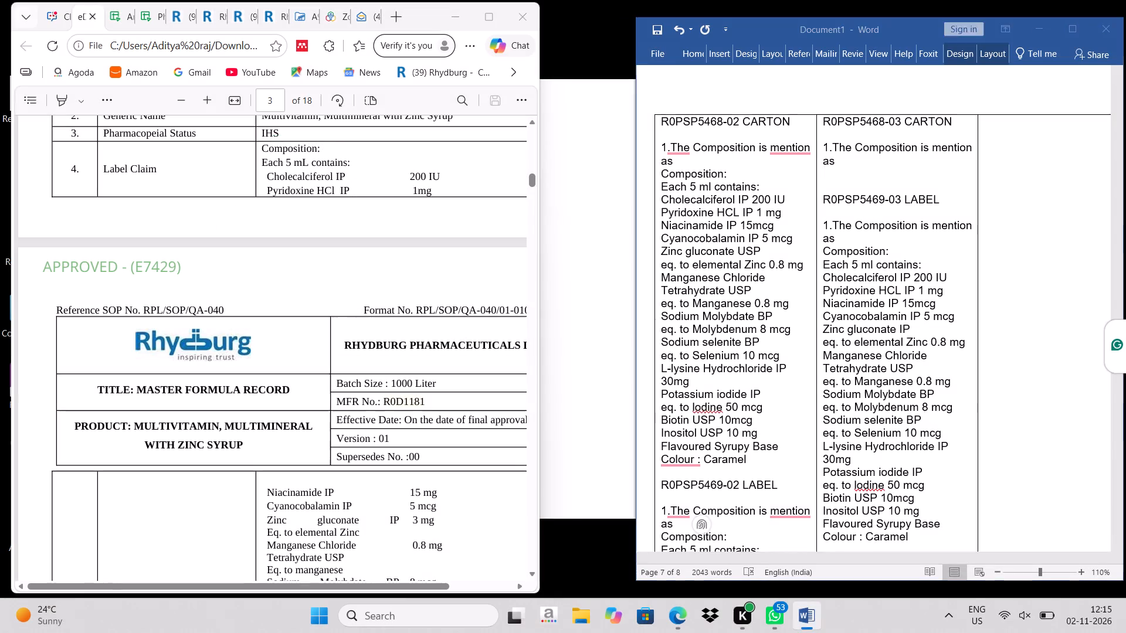
pyautogui.hotkey('ctrl', 'v')
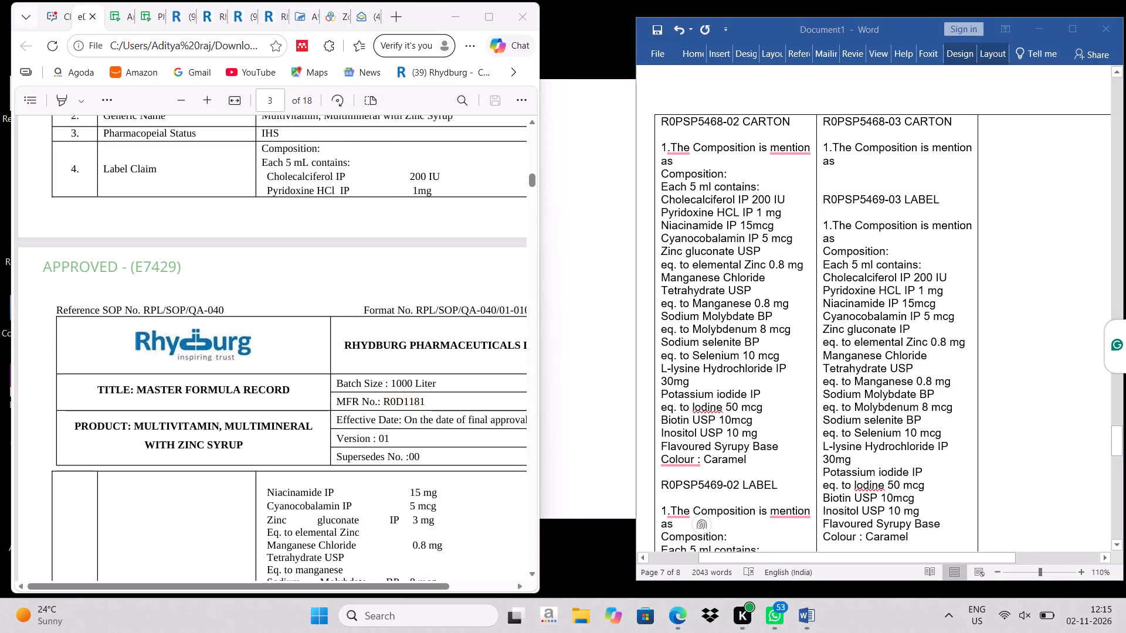
pyautogui.click(838, 178)
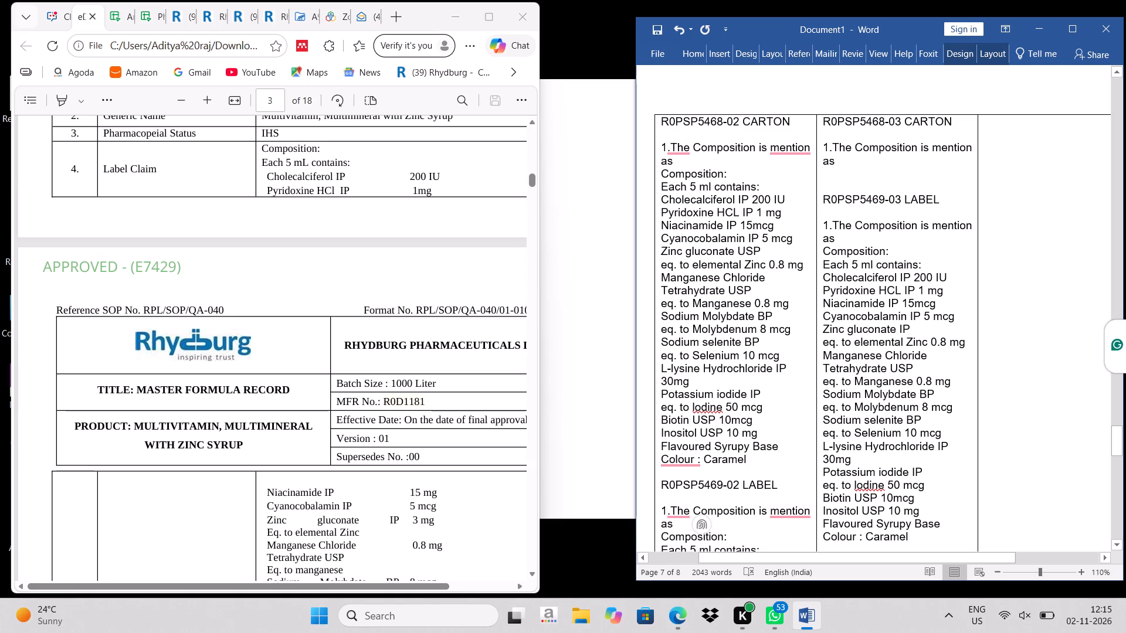
pyautogui.hotkey('ctrl', 'v')
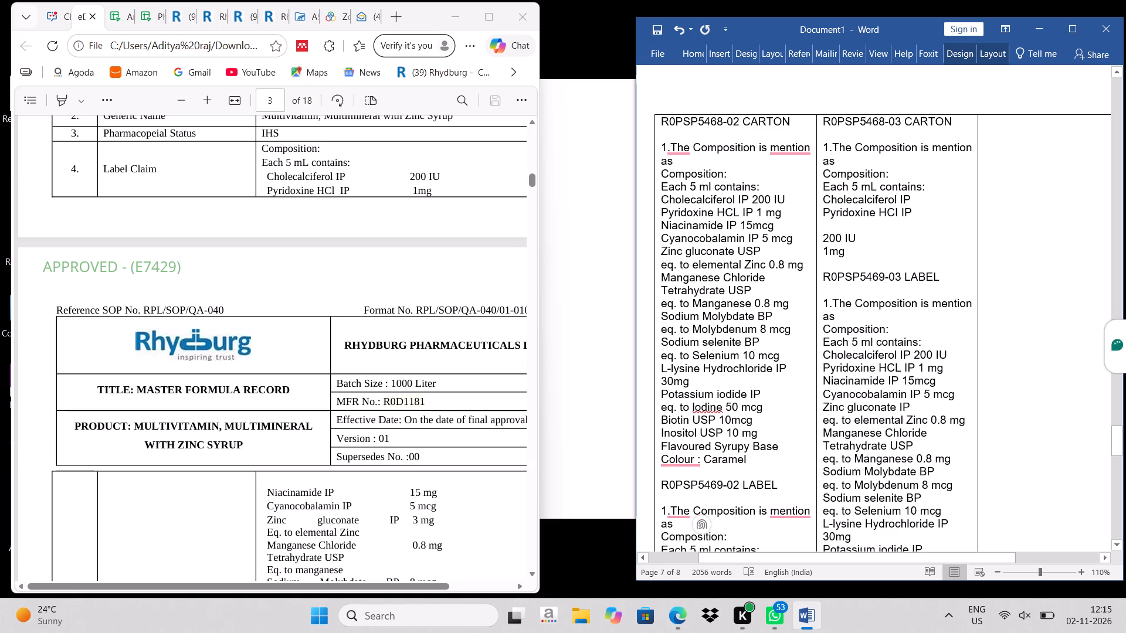
# Move the strengths 200 IU and 1mg up beside Cholecalciferol IP, separated from the name by four spaces.
pyautogui.moveTo(824, 235); pyautogui.dragTo(837, 238)
pyautogui.moveTo(837, 238); pyautogui.dragTo(854, 253)
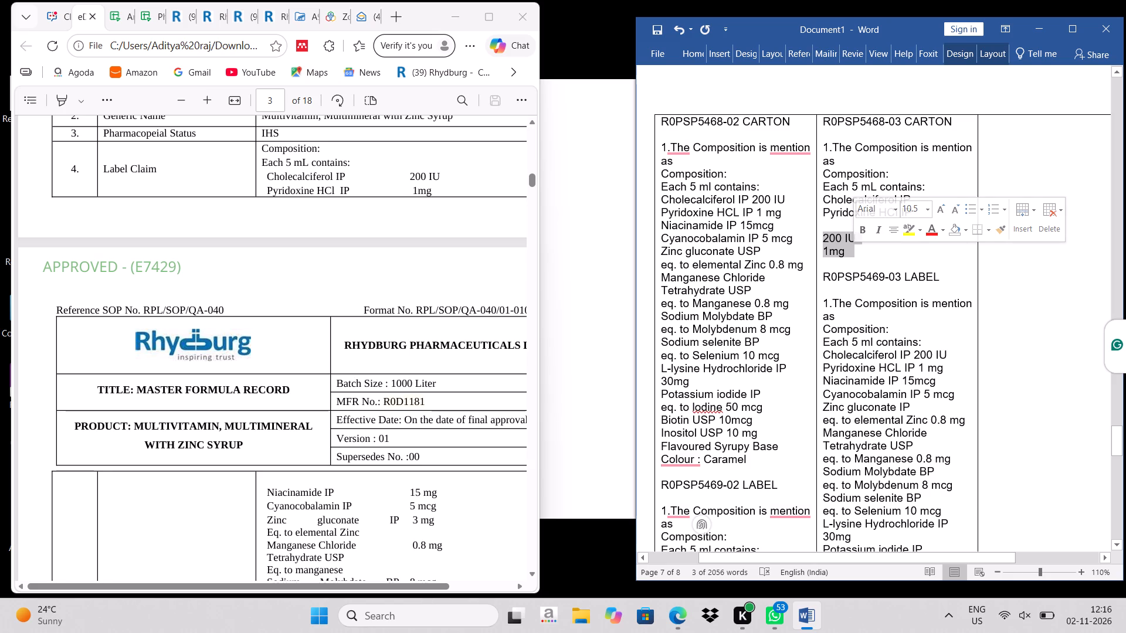
pyautogui.hotkey('ctrl', 'x')
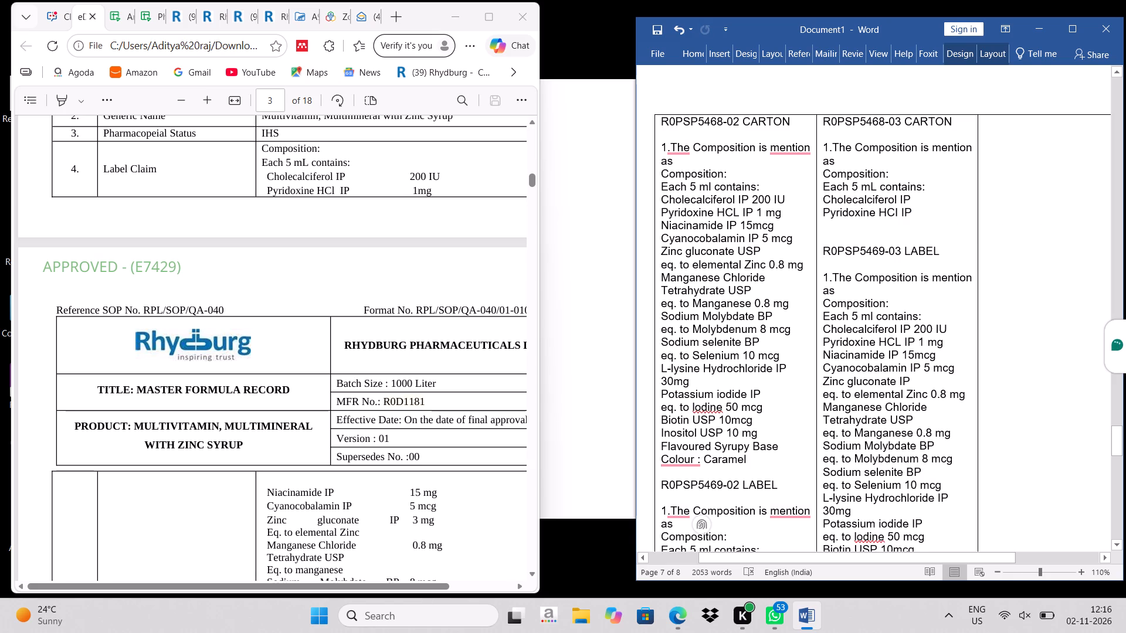
pyautogui.click(935, 200)
pyautogui.press('space')
pyautogui.press('space')
pyautogui.press('space')
pyautogui.press('space')
pyautogui.hotkey('ctrl', 'v')
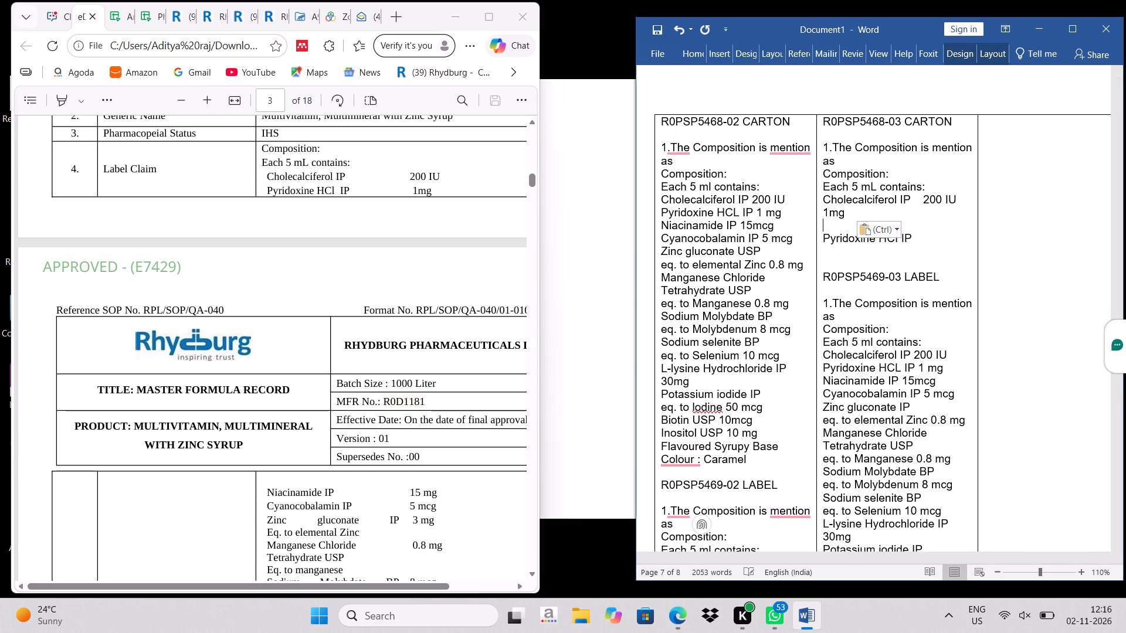
# Move the 1mg strength beside Pyridoxine HCl IP, separated from the name by four spaces.
pyautogui.click(822, 207)
pyautogui.click(826, 210)
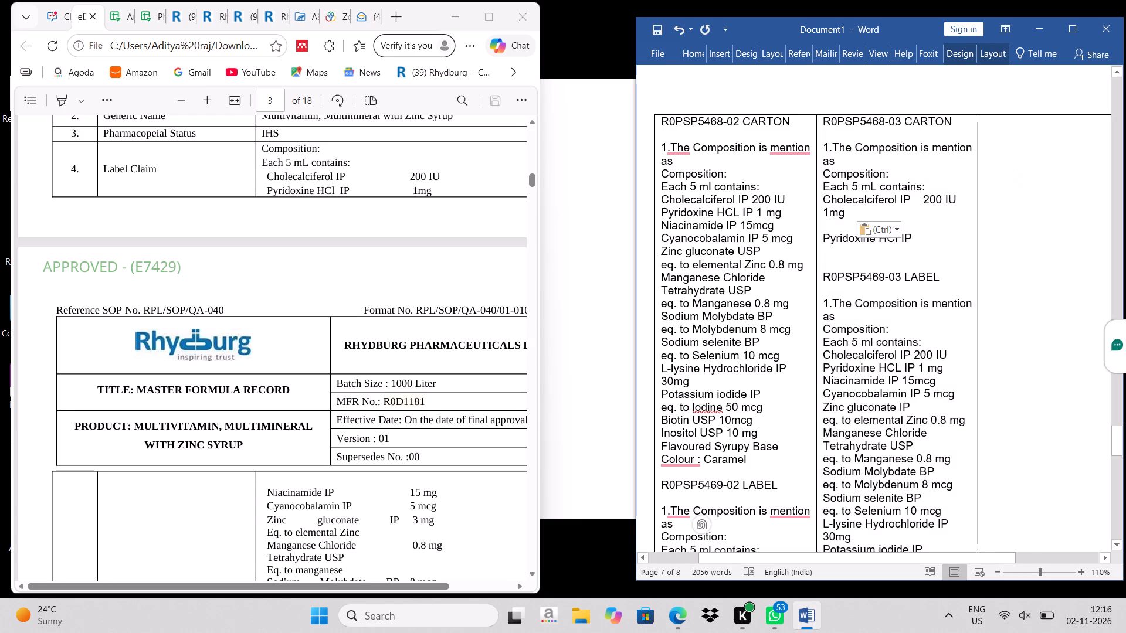
pyautogui.moveTo(825, 212); pyautogui.dragTo(852, 215)
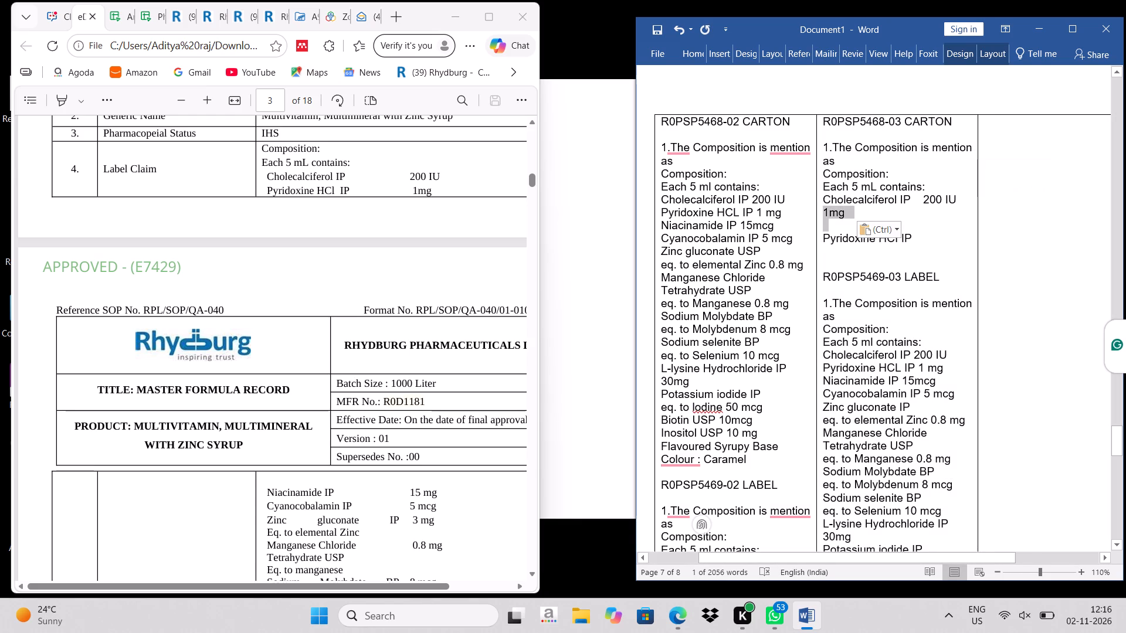
pyautogui.hotkey('ctrl', 'x')
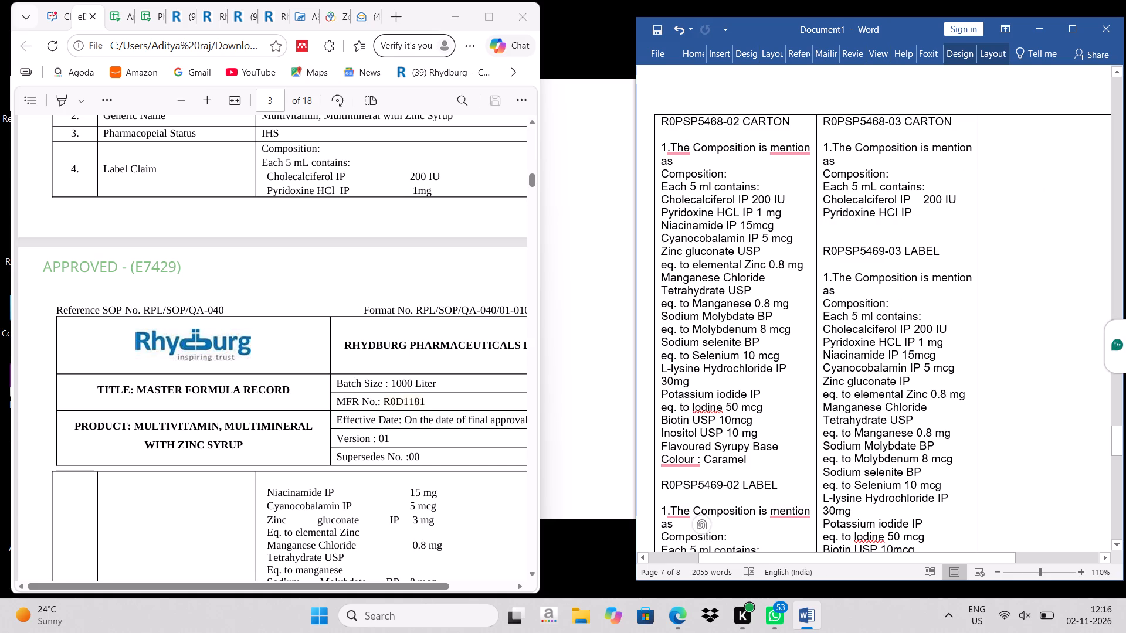
pyautogui.click(915, 211)
pyautogui.press('space')
pyautogui.press('space')
pyautogui.press('space')
pyautogui.press('space')
pyautogui.hotkey('ctrl', 'v')
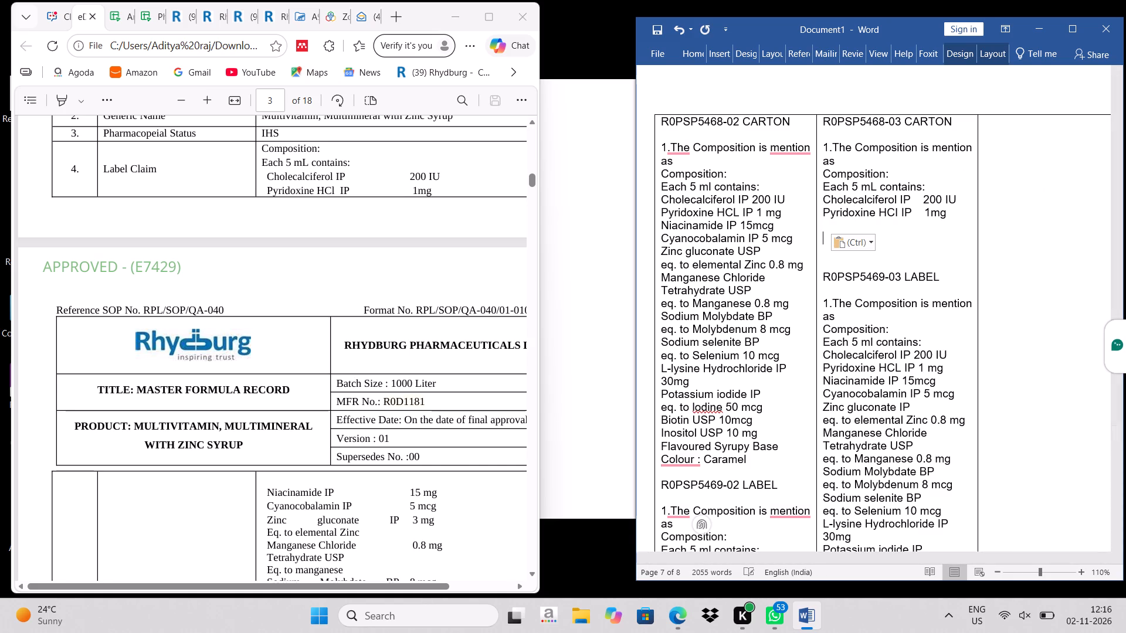
# Extract the remaining Label Claim text from Niacinamide IP to "Colour : Caramel" from the MFR and paste it below Pyridoxine HCl IP in Word.
pyautogui.scroll(-1, 419, 348)
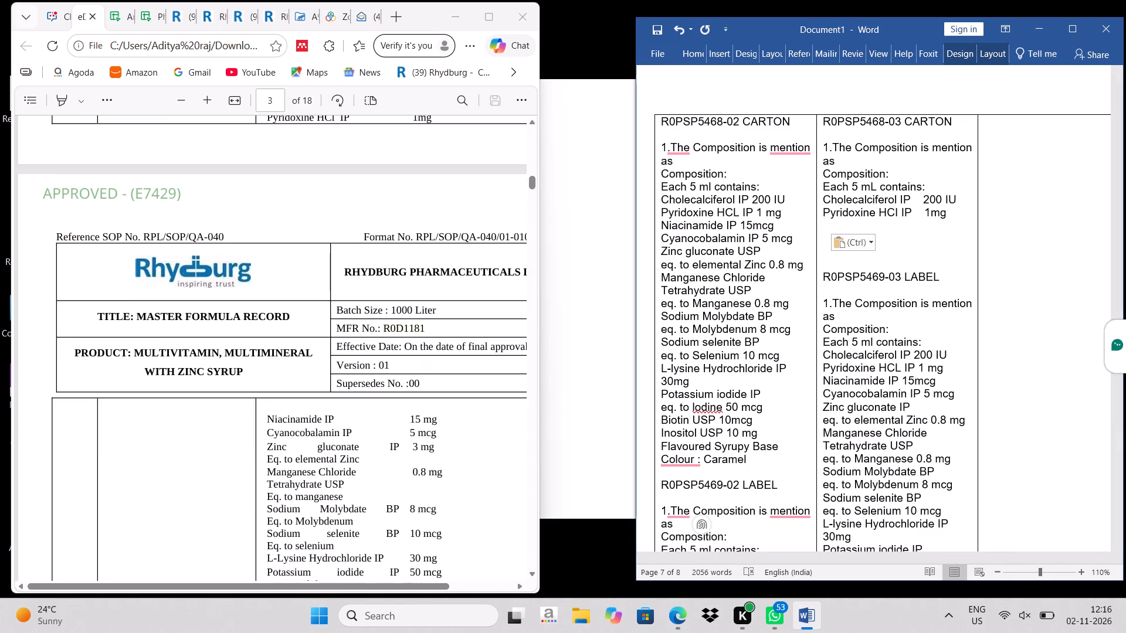
pyautogui.scroll(-2, 387, 379)
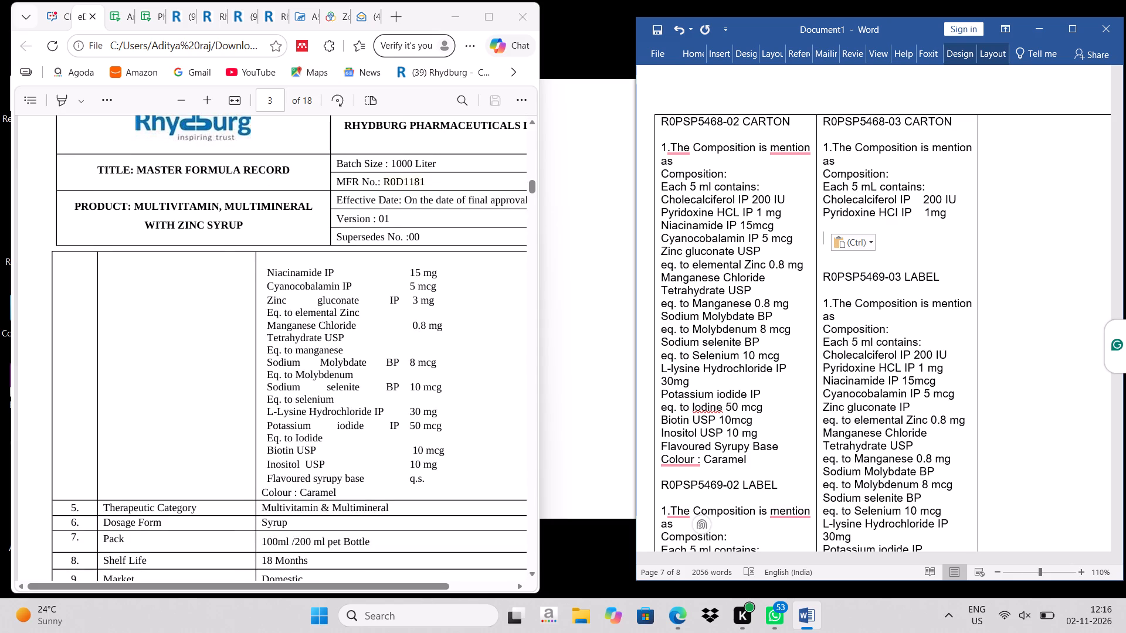
pyautogui.press('shift+super+s')
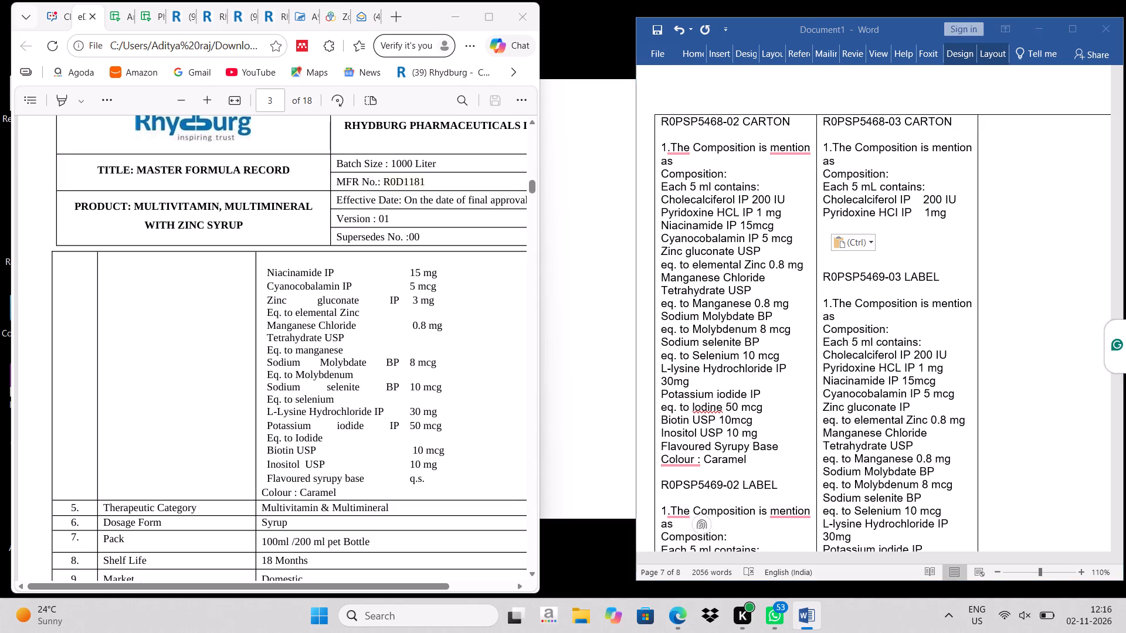
pyautogui.click(622, 28)
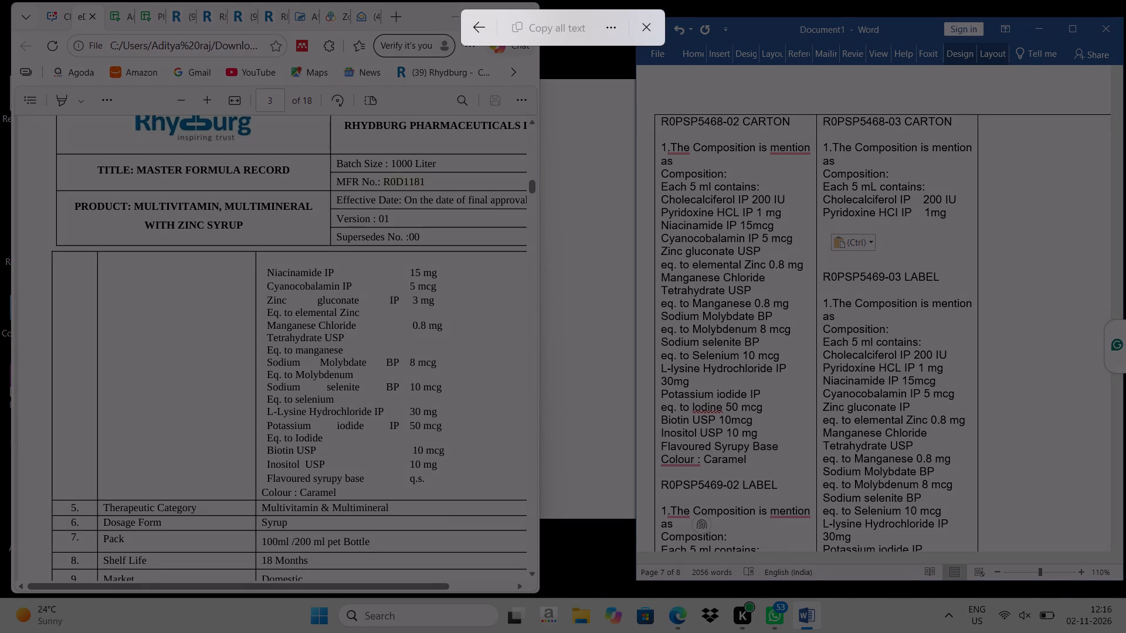
pyautogui.moveTo(259, 258); pyautogui.dragTo(411, 520)
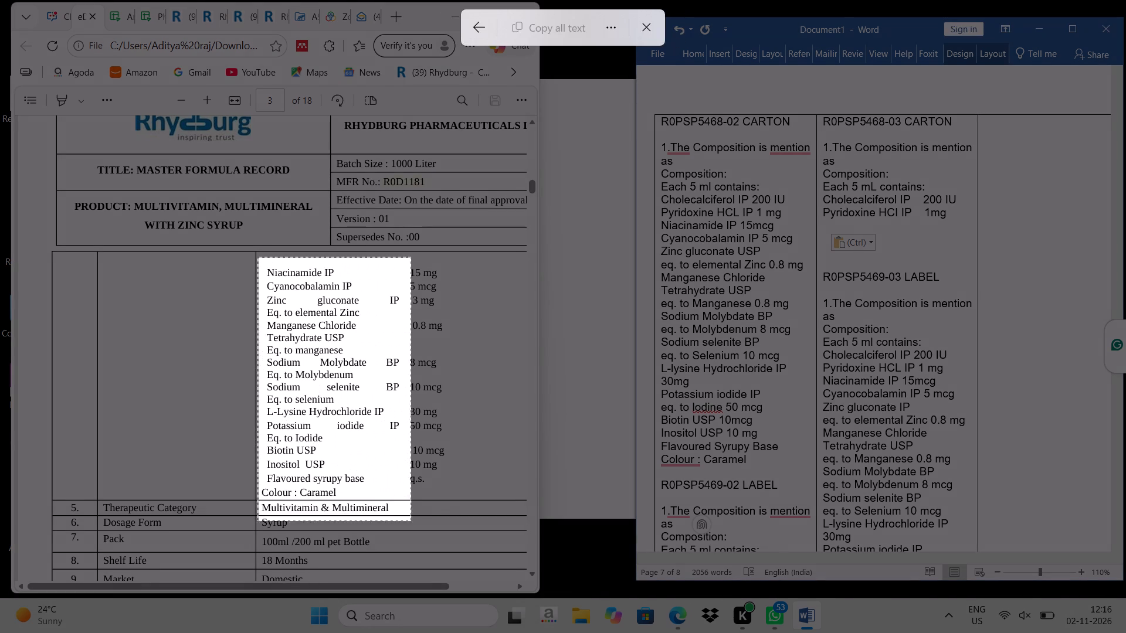
pyautogui.moveTo(411, 520); pyautogui.dragTo(466, 496)
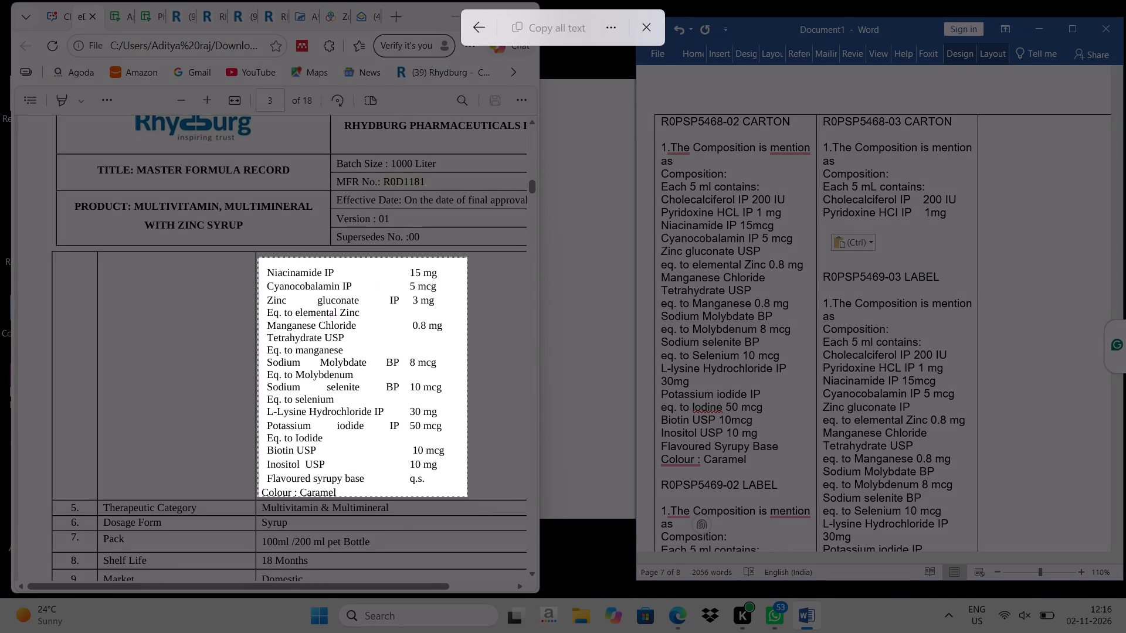
pyautogui.moveTo(466, 496); pyautogui.dragTo(466, 498)
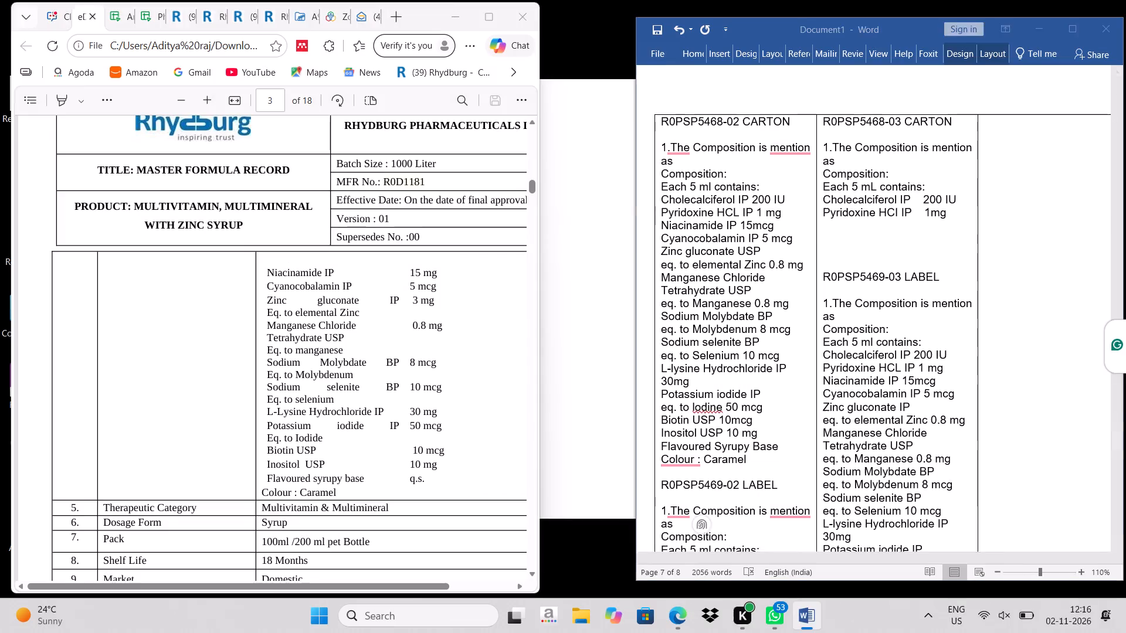
pyautogui.click(831, 229)
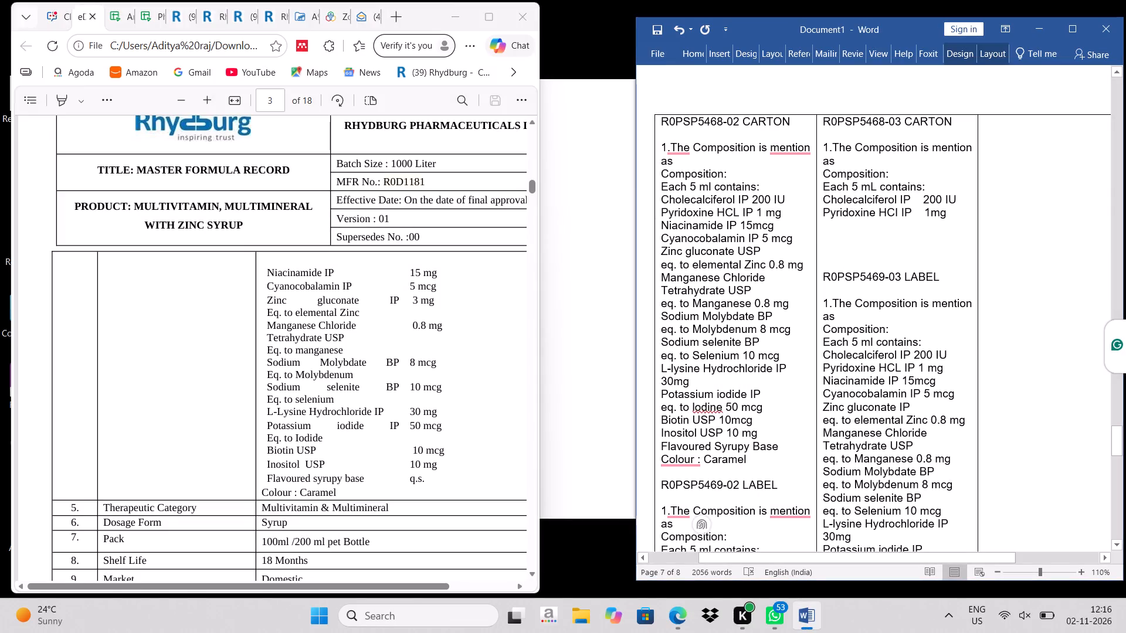
pyautogui.press('BackSpace')
pyautogui.press('BackSpace')
pyautogui.press('Return')
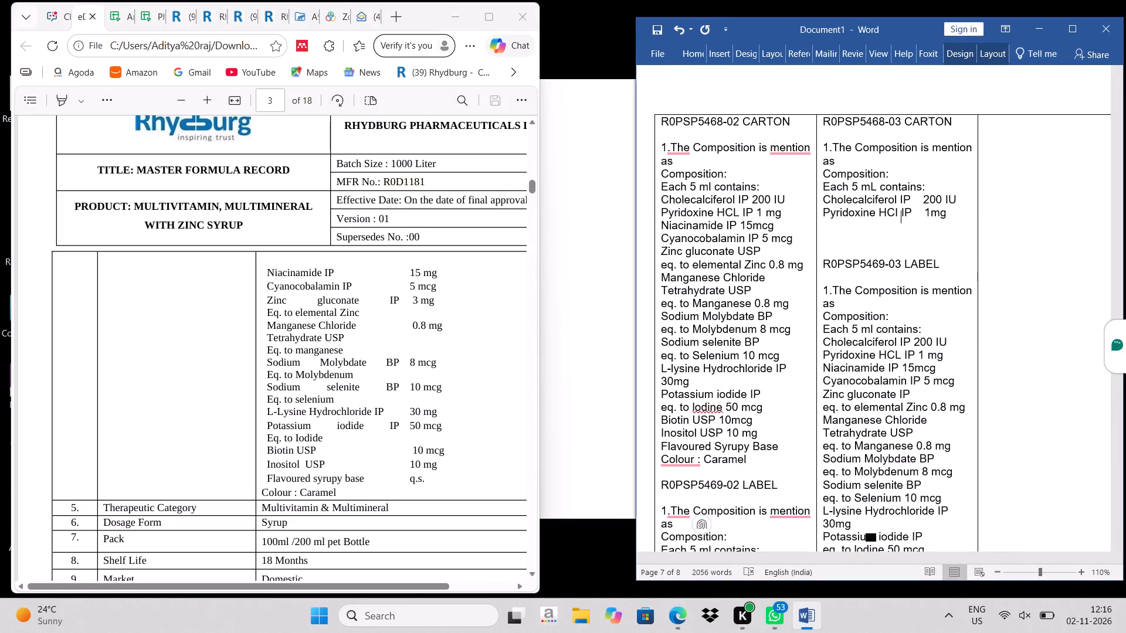
pyautogui.hotkey('ctrl', 'v')
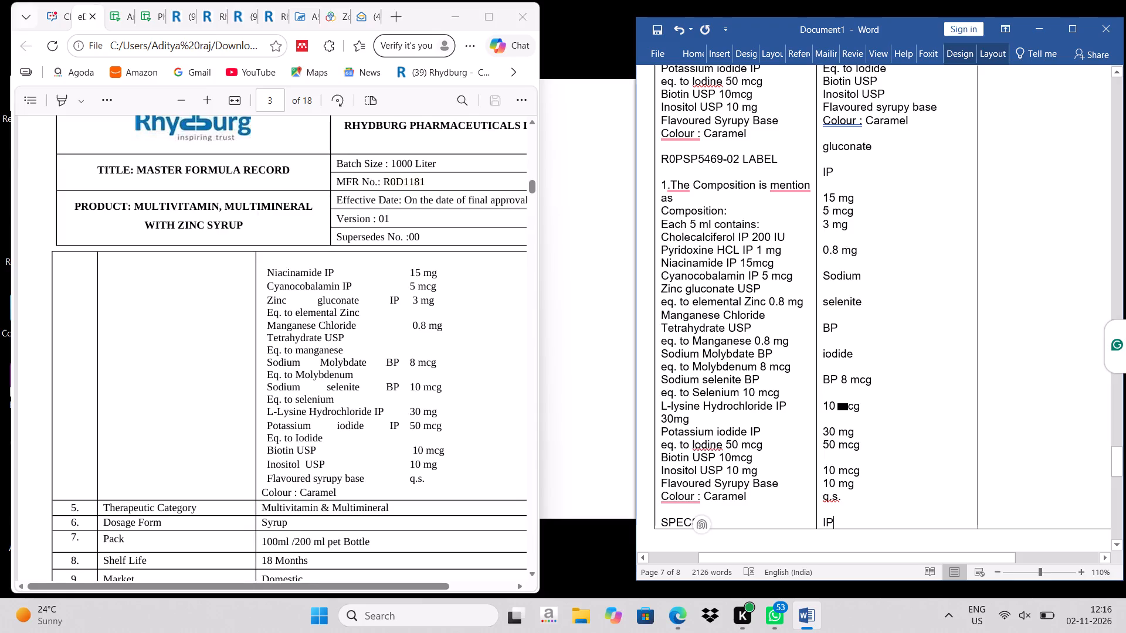
# Cut the stray pasted text from the "IP" under "gluconate" through the last "IP" before R0PSP5469-03 LABEL.
pyautogui.moveTo(825, 171); pyautogui.dragTo(859, 499)
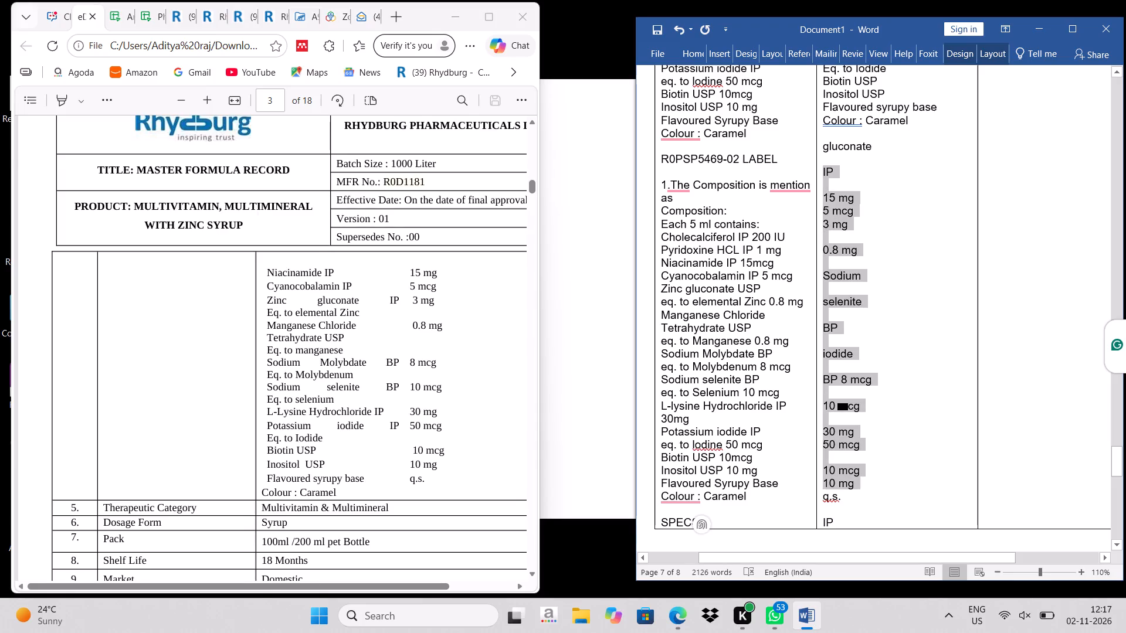
pyautogui.moveTo(859, 499); pyautogui.dragTo(856, 554)
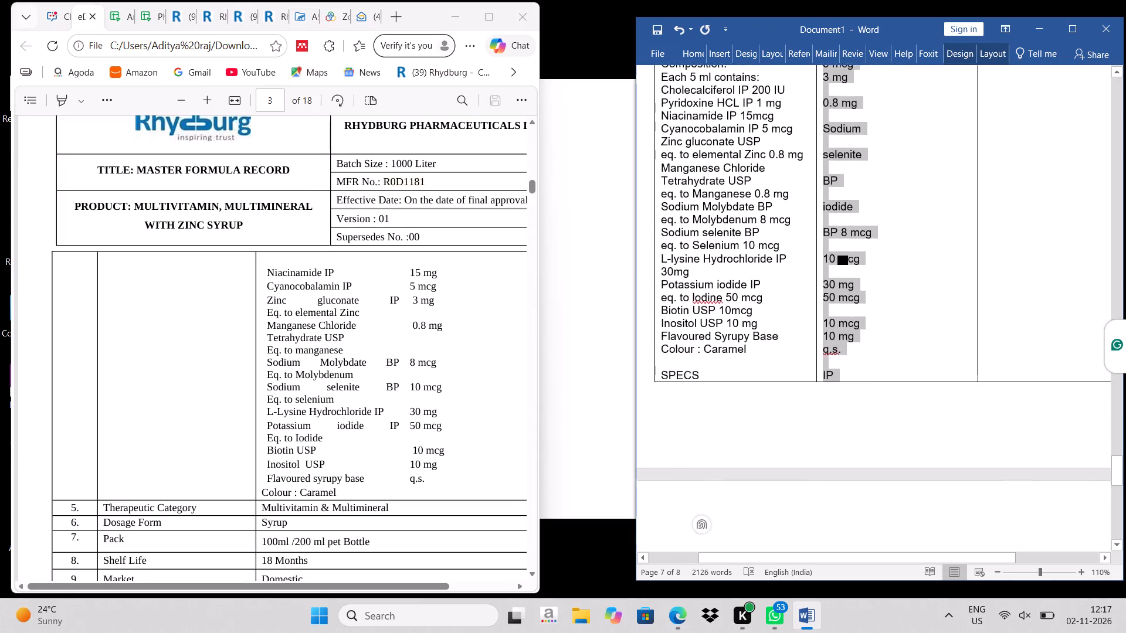
pyautogui.moveTo(856, 554); pyautogui.dragTo(886, 213)
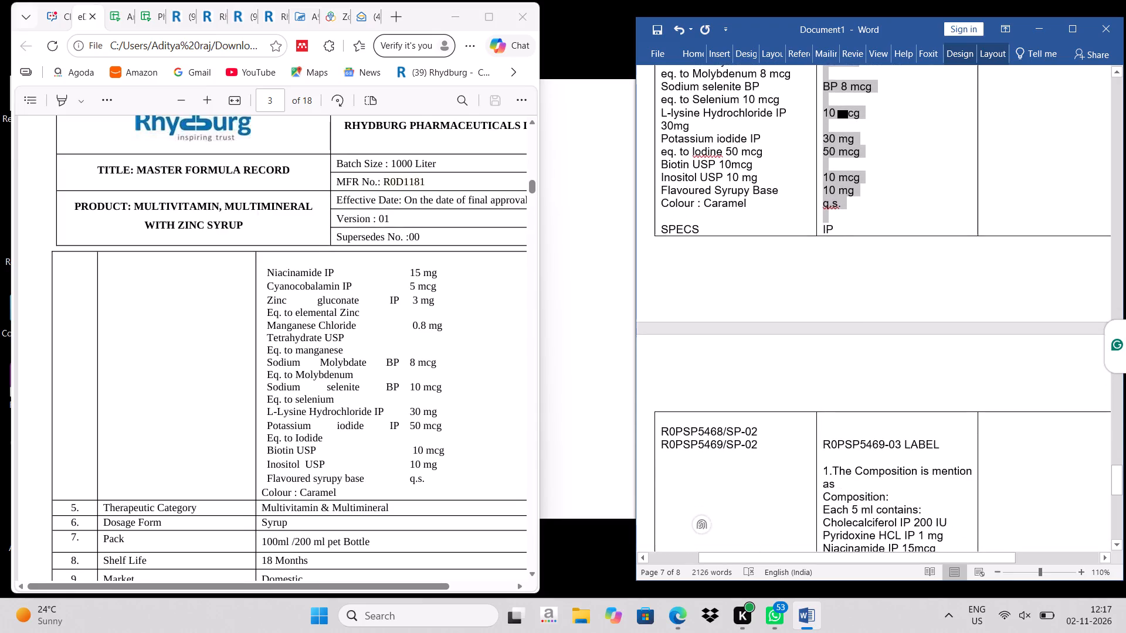
pyautogui.moveTo(886, 213); pyautogui.dragTo(903, 230)
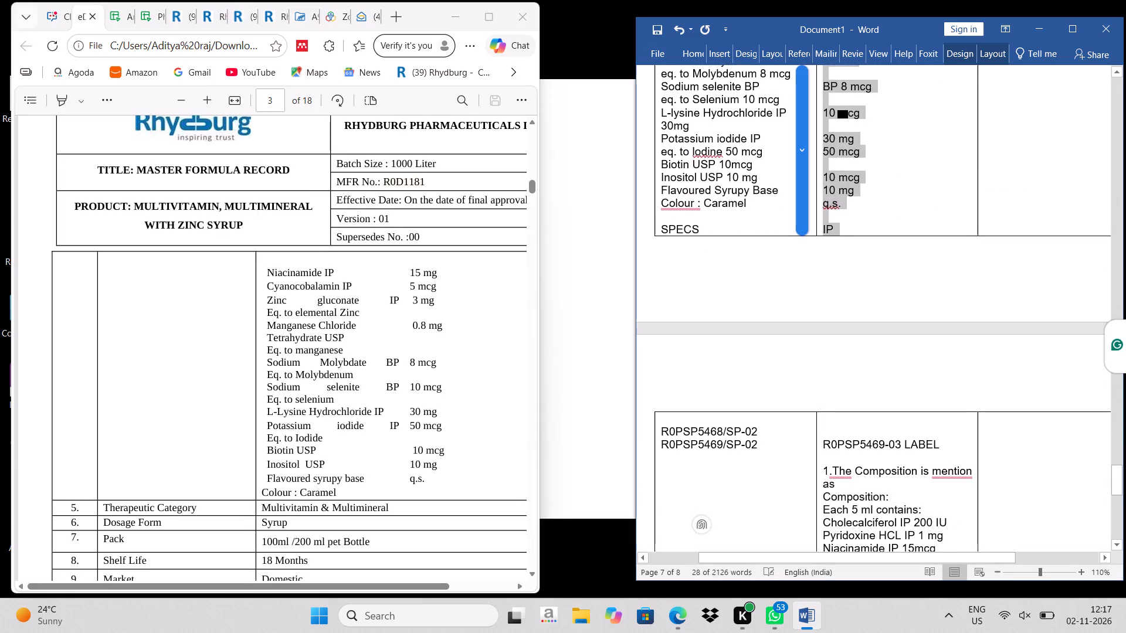
pyautogui.rightClick(830, 178)
pyautogui.click(858, 188)
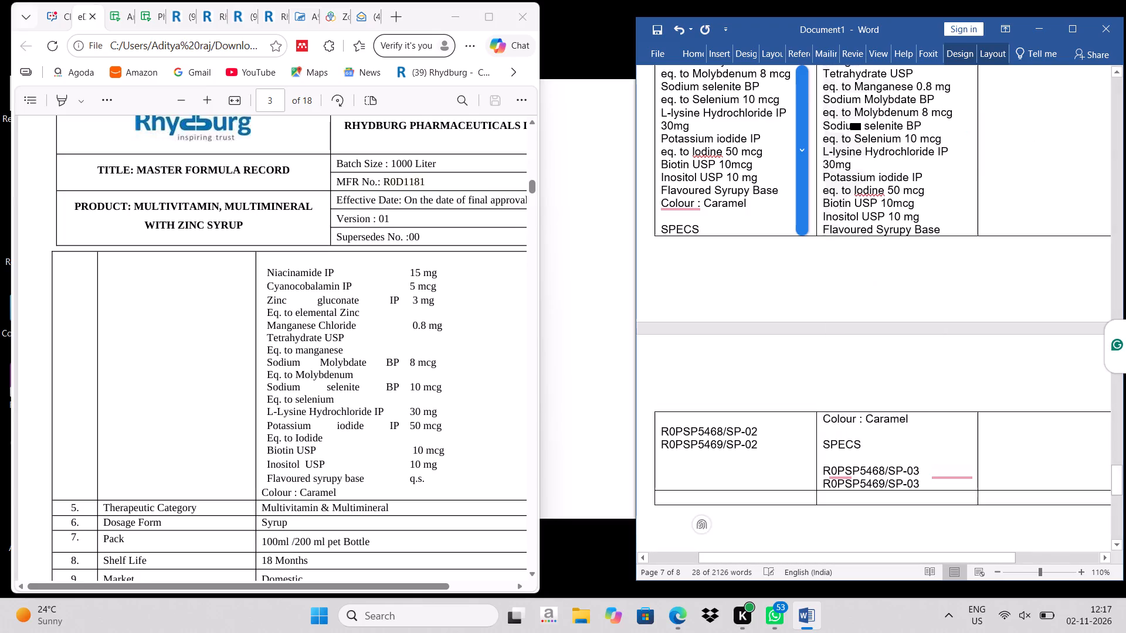
# Add the strength 15 mg beside Niacinamide IP under R0PSP5468-03 CARTON, separated from the name by nine spaces.
pyautogui.scroll(5, 870, 217)
pyautogui.scroll(4, 864, 298)
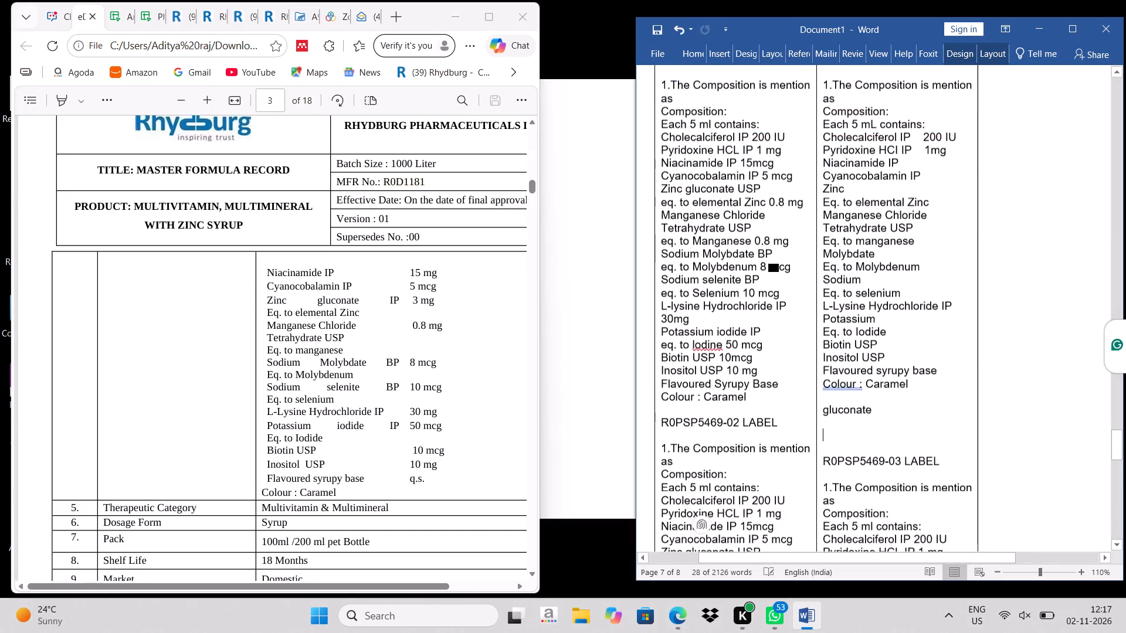
pyautogui.scroll(2, 864, 298)
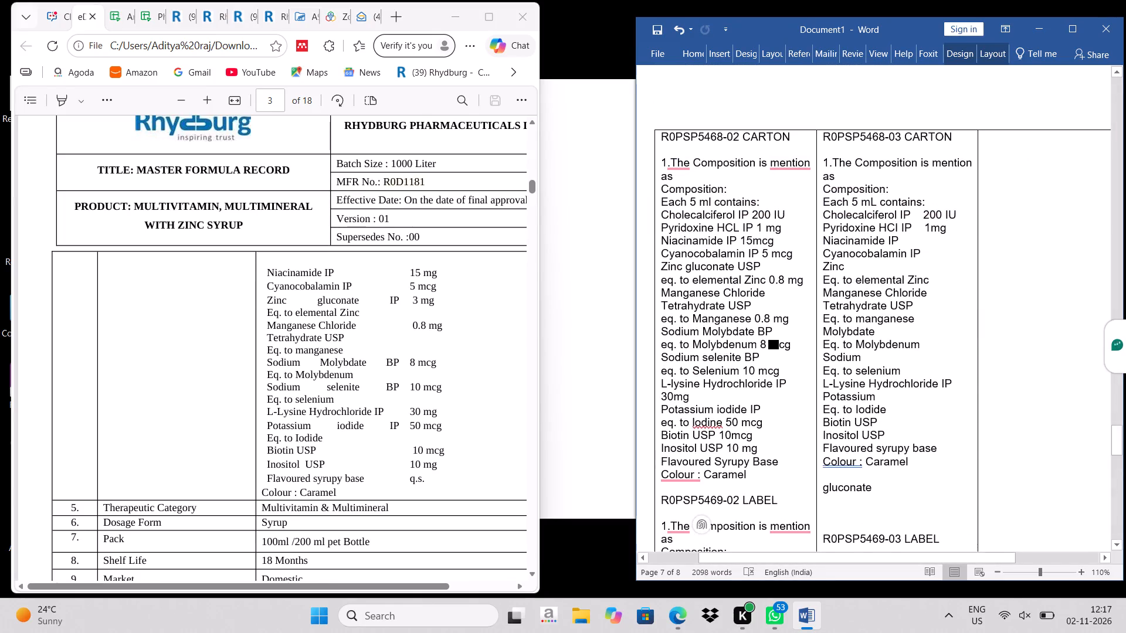
pyautogui.click(859, 206)
pyautogui.click(920, 244)
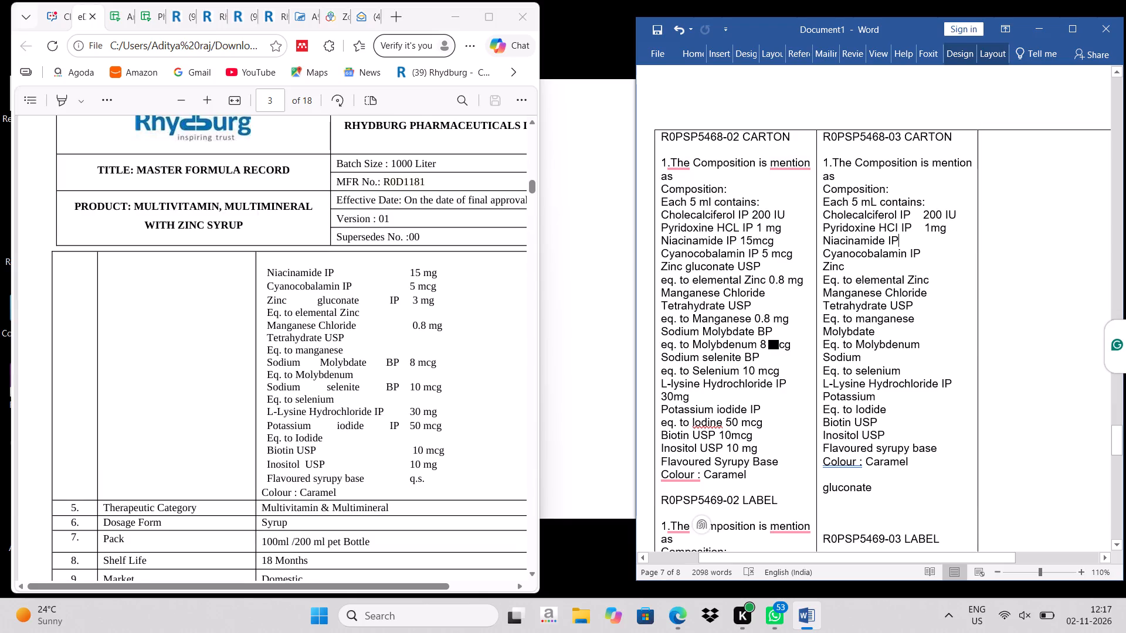
pyautogui.press('space')
pyautogui.press('space')
pyautogui.press('space')
pyautogui.press('space')
pyautogui.press('space')
pyautogui.press('space')
pyautogui.press('space')
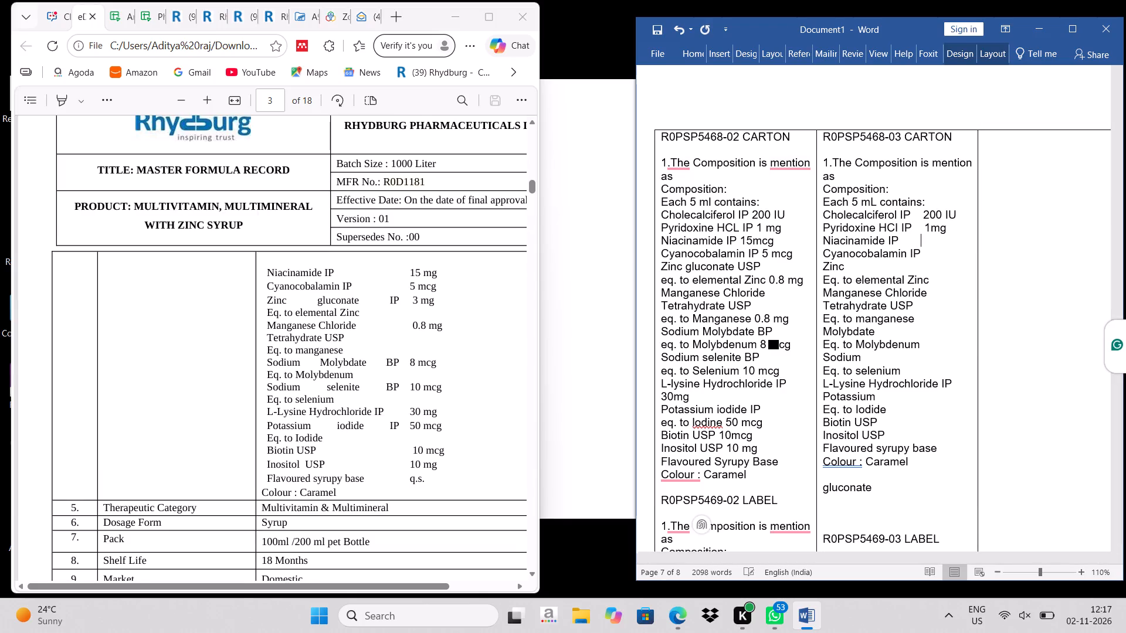
pyautogui.press('space')
pyautogui.press('space')
pyautogui.write('15')
pyautogui.press('space')
pyautogui.write('mg')
# Add the strength 5mcg beside Cyanocobalamin IP, separated from the name by two spaces.
pyautogui.click(927, 256)
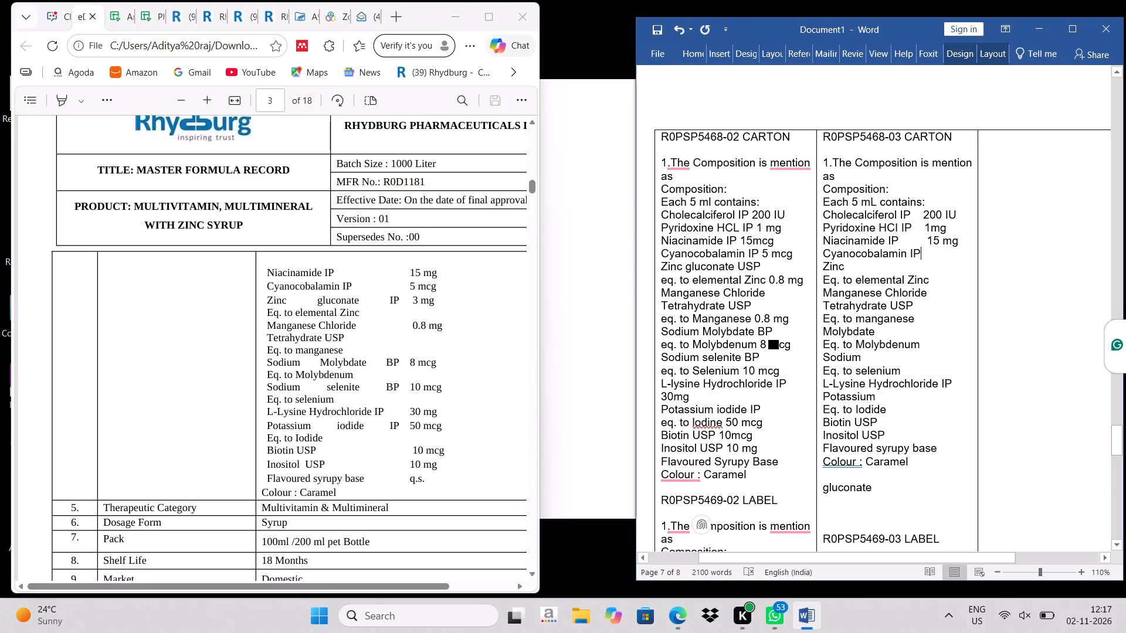
pyautogui.press('space')
pyautogui.press('space')
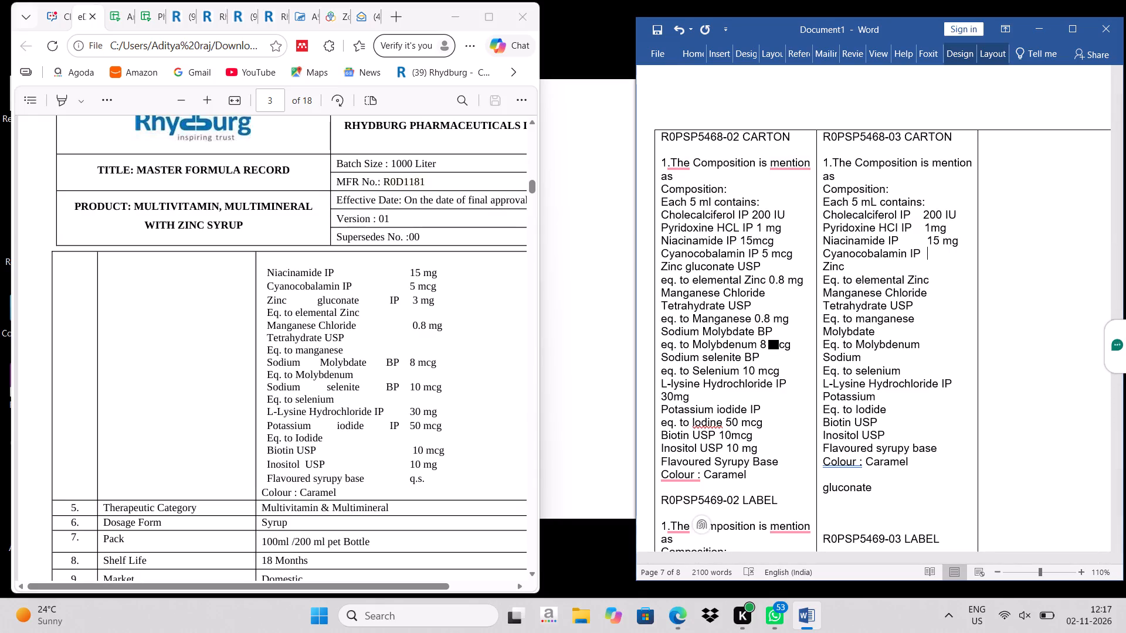
pyautogui.press('space')
pyautogui.press('BackSpace')
pyautogui.press('5')
pyautogui.write('mcg')
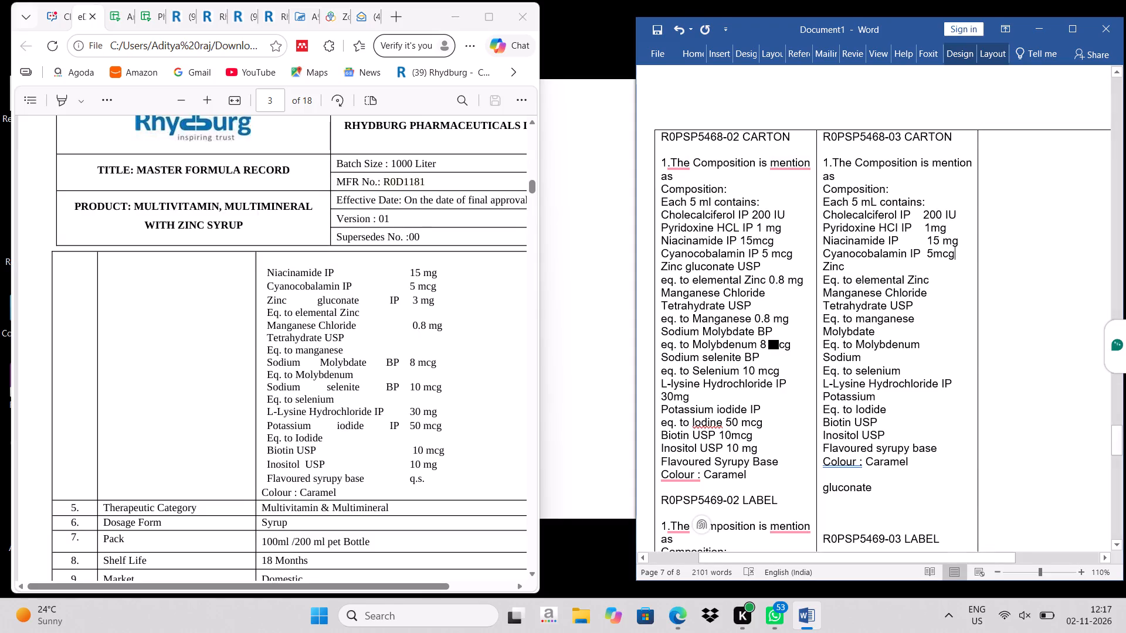
# Complete the Zinc line under R0PSP5468-03 CARTON so it reads "Zinc gluconate IP 3 mg", with extra spacing between the parts.
pyautogui.click(862, 272)
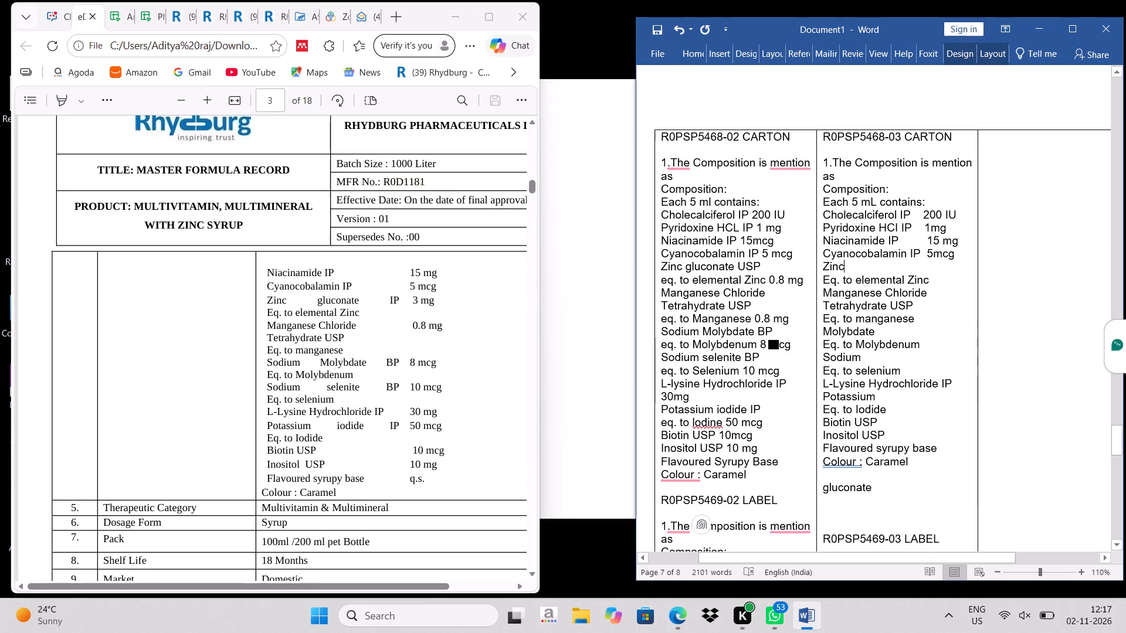
pyautogui.press('space')
pyautogui.press('space')
pyautogui.write('glu')
pyautogui.press('c')
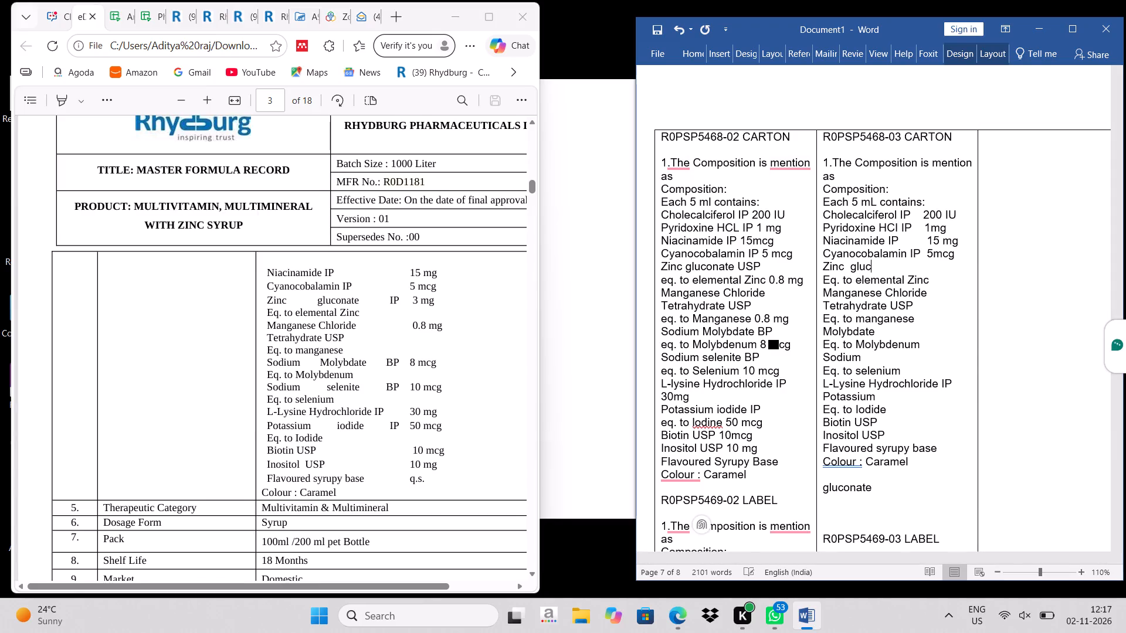
pyautogui.write('onate')
pyautogui.press('space')
pyautogui.press('space')
pyautogui.write('ip')
pyautogui.press('BackSpace')
pyautogui.press('BackSpace')
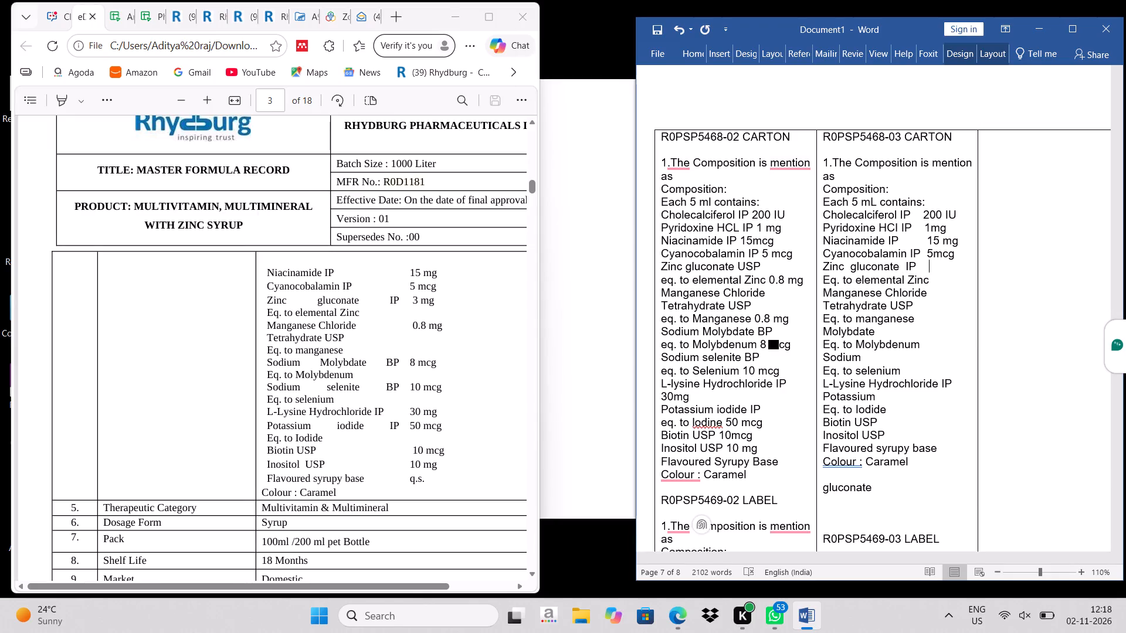
pyautogui.press('3')
pyautogui.press('space')
pyautogui.write('mg')
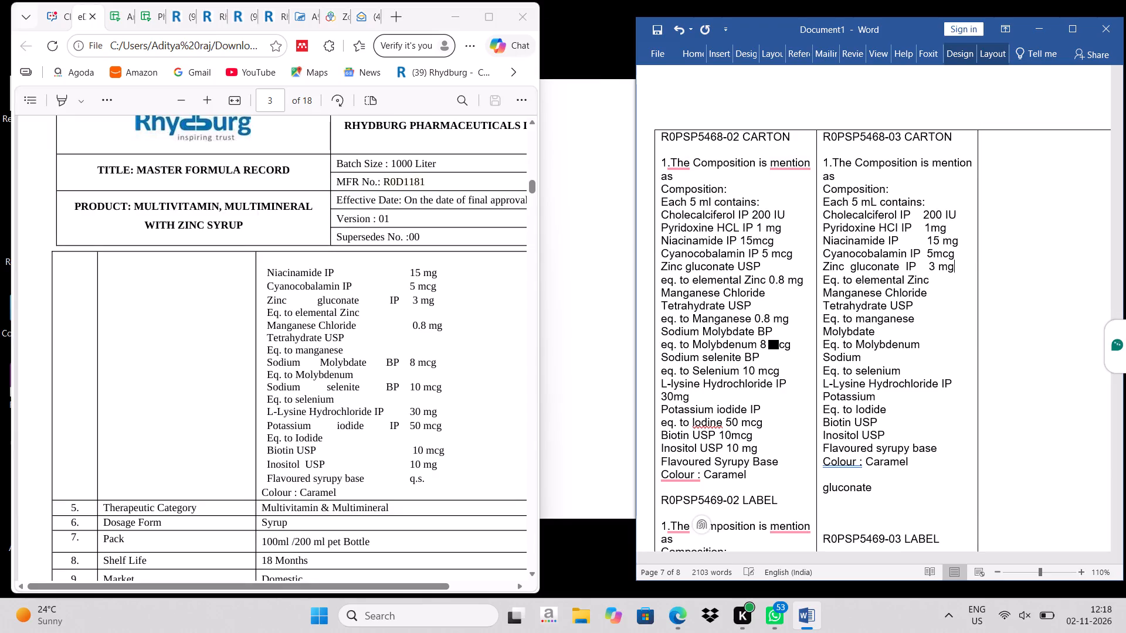
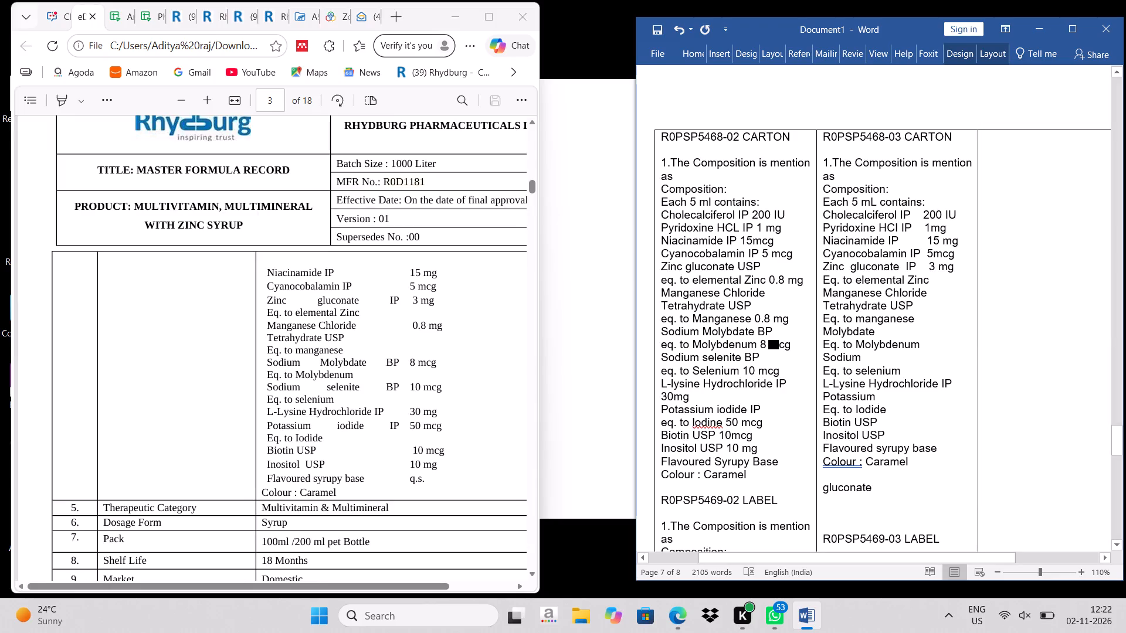
# Add the strength 0.8 mg beside Manganese Chloride under R0PSP5468-03 CARTON, separated from the name by two spaces.
pyautogui.click(932, 297)
pyautogui.press('space')
pyautogui.press('space')
pyautogui.write('0.8')
pyautogui.press('space')
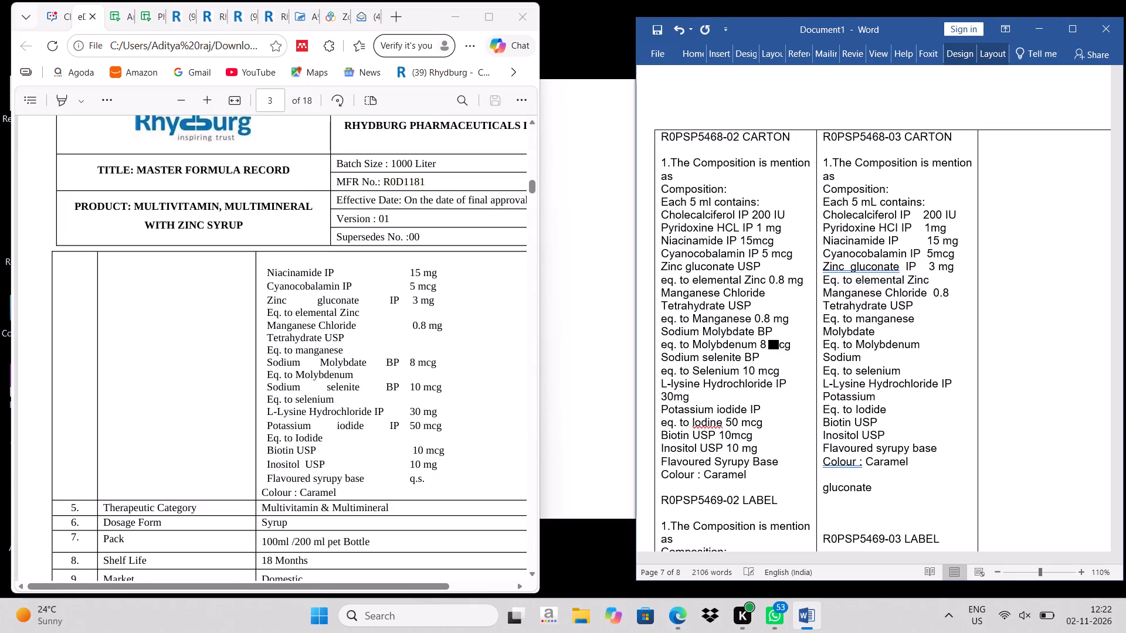
pyautogui.press('m')
pyautogui.press('g')
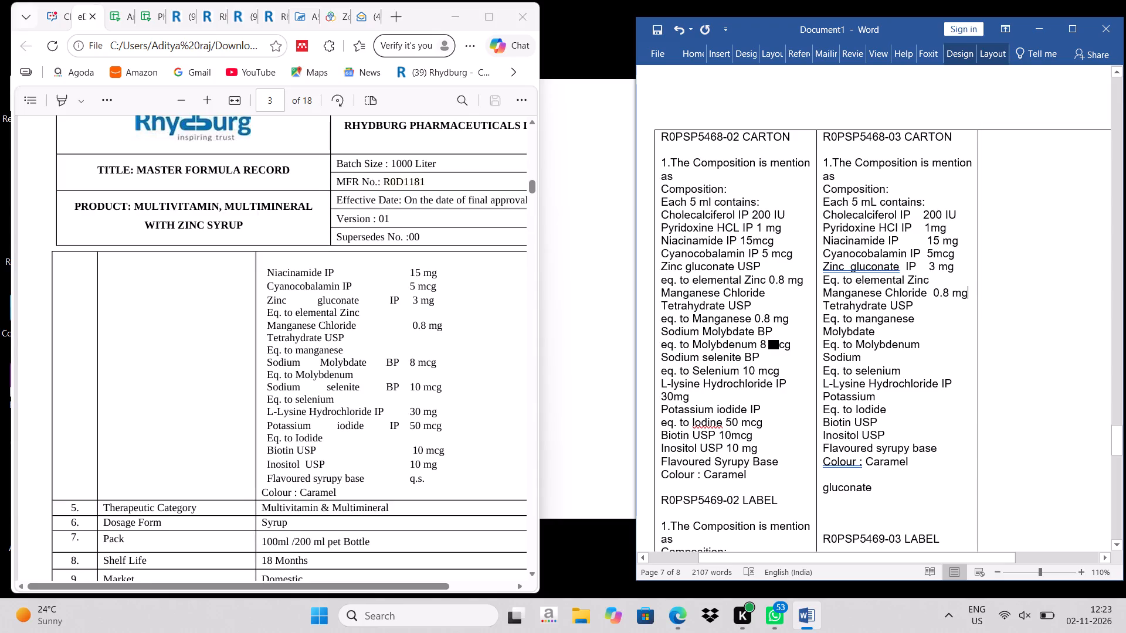
# Add the word "Sodium" after "Eq. to manganese" so that it precedes Molybdate under R0PSP5468-03 CARTON.
pyautogui.click(915, 318)
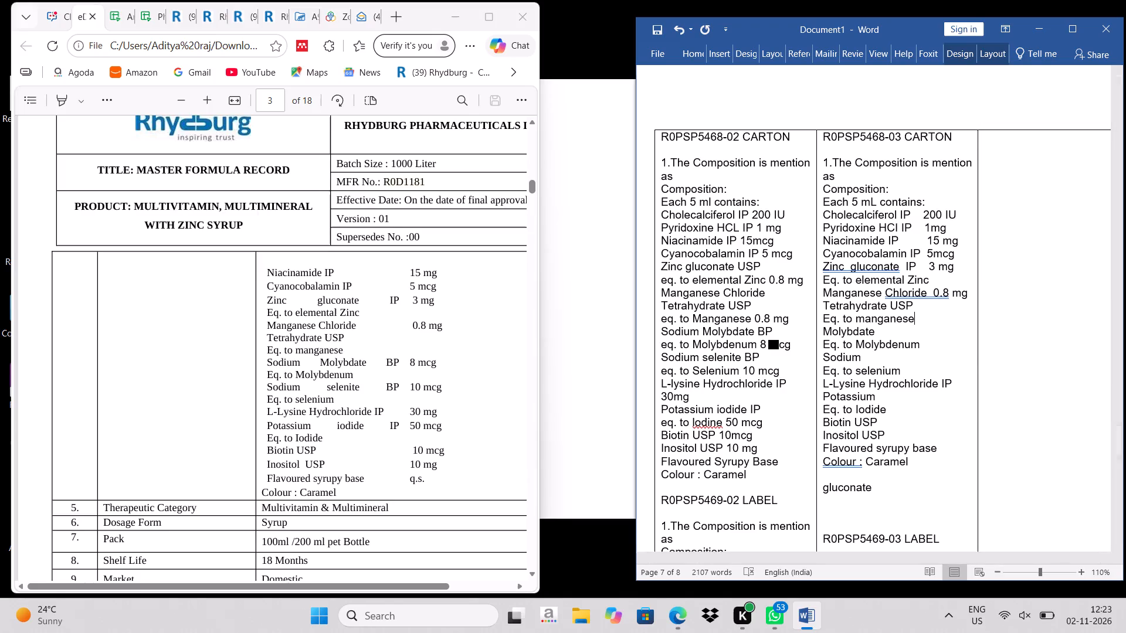
pyautogui.press('space')
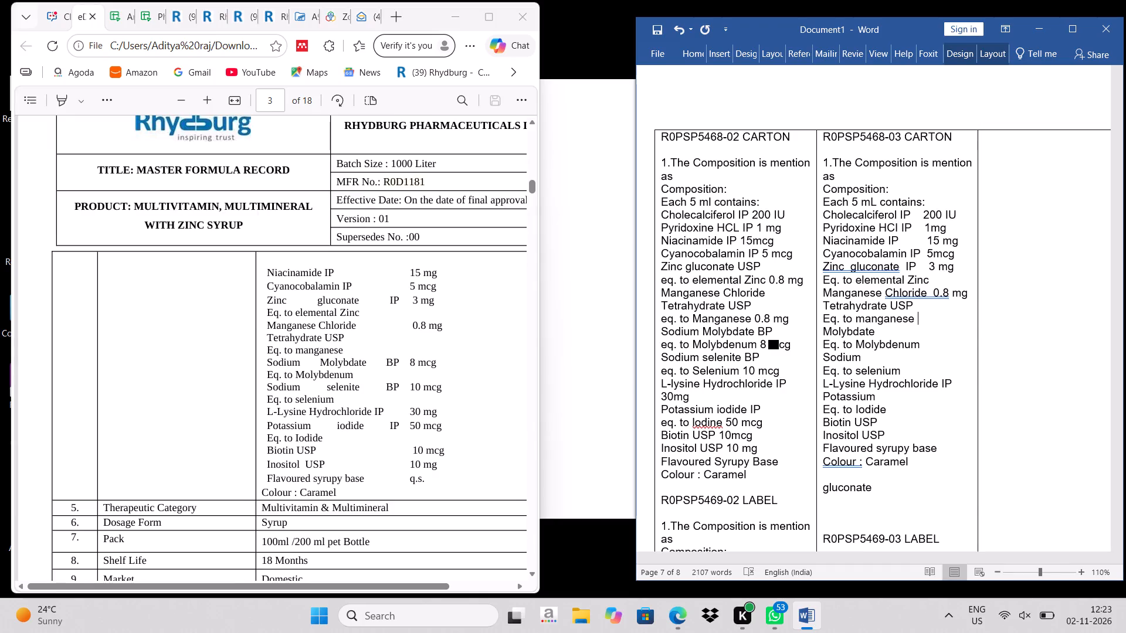
pyautogui.write('Sodium')
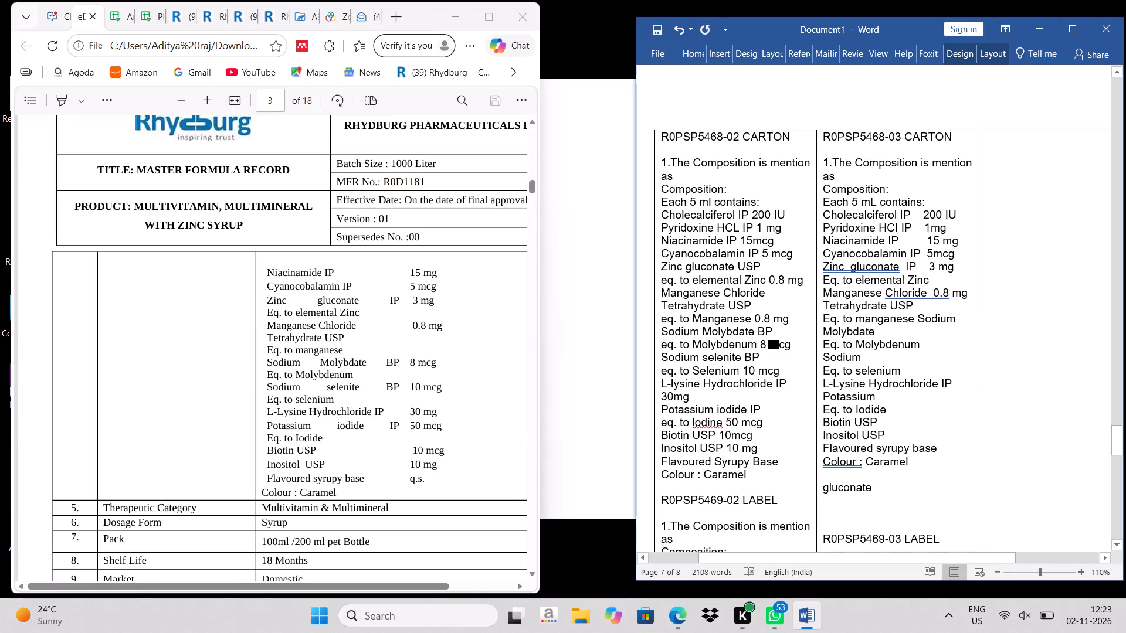
# Complete the Molybdate line with "BP" after a wide gap and the strength "8 mcg" three spaces after it.
pyautogui.click(890, 338)
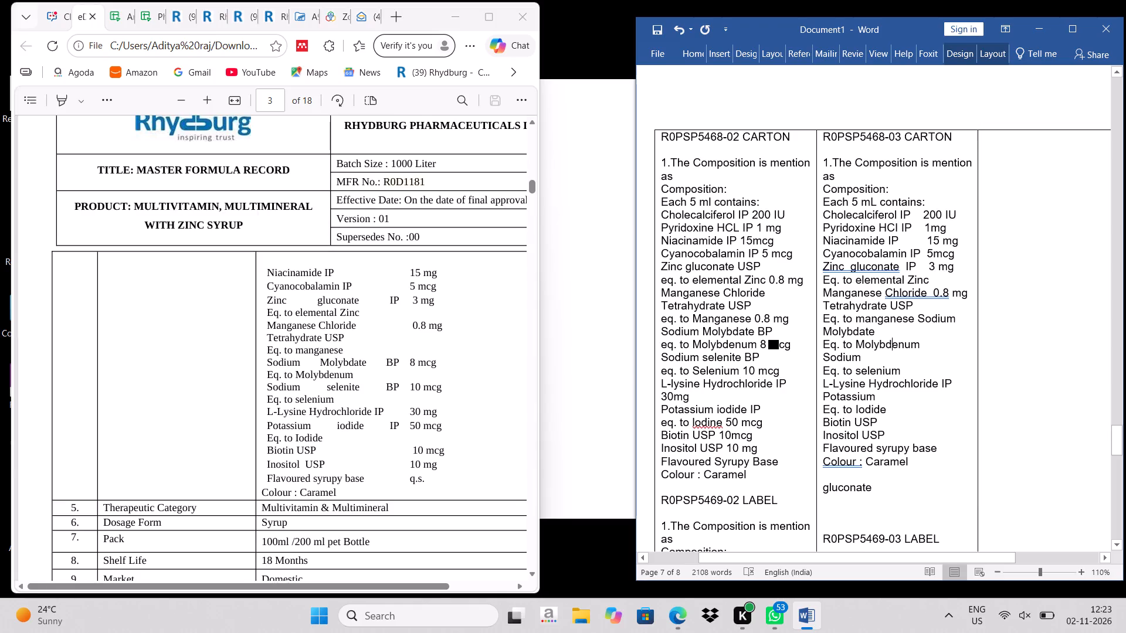
pyautogui.click(880, 336)
pyautogui.press('space')
pyautogui.press('space')
pyautogui.press('space')
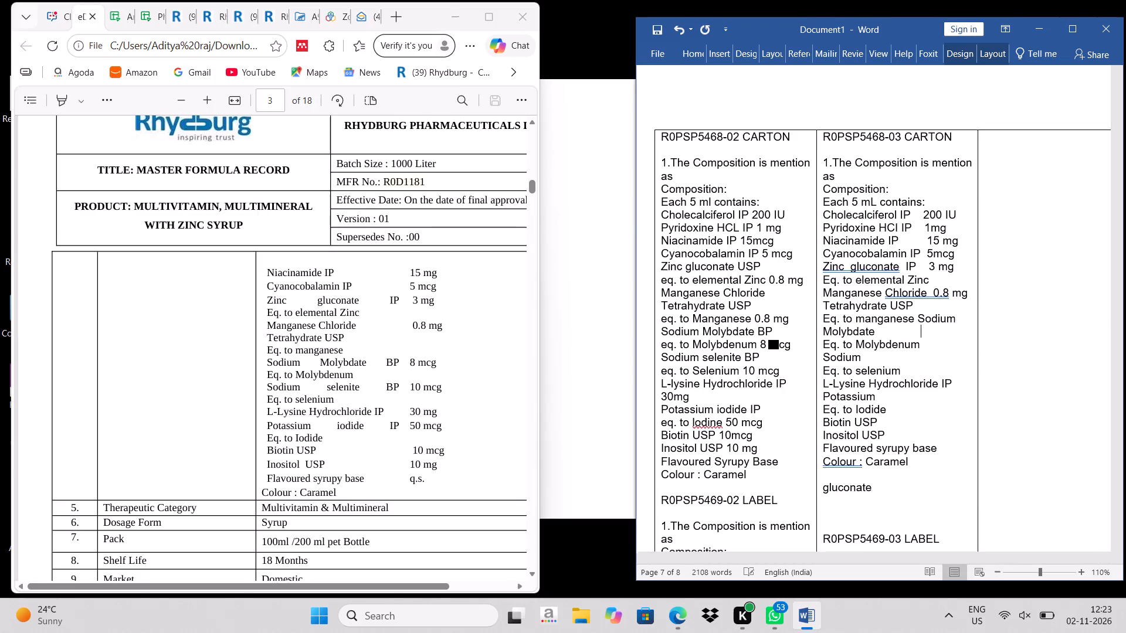
pyautogui.press('space')
pyautogui.press('space')
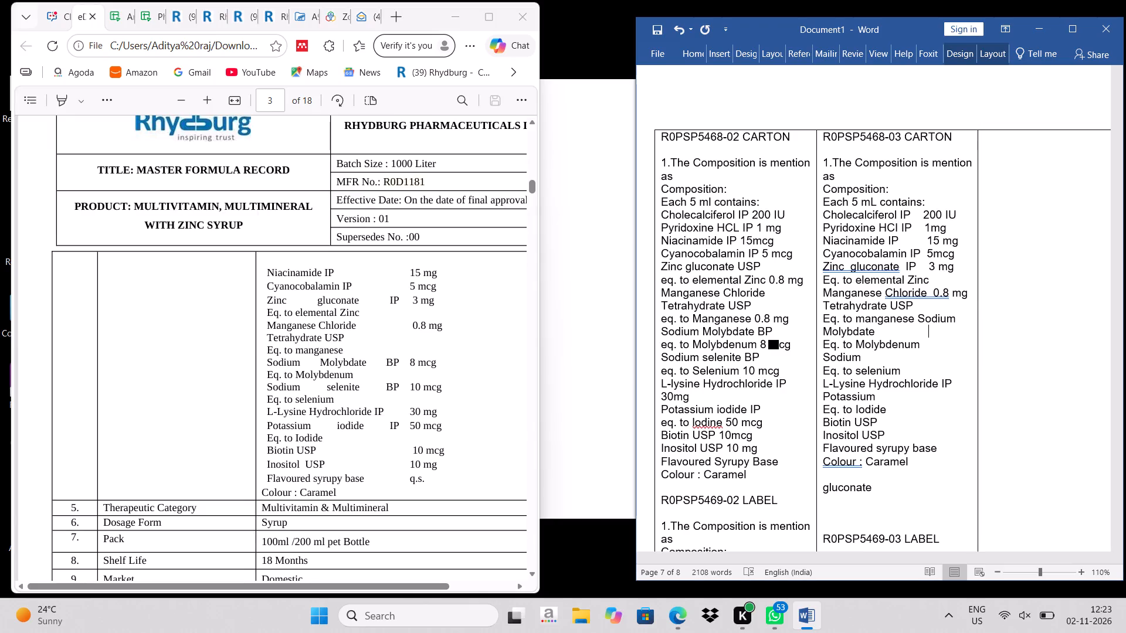
pyautogui.press('BackSpace')
pyautogui.press('BackSpace')
pyautogui.press('BackSpace')
pyautogui.press('BackSpace')
pyautogui.write('BP')
pyautogui.press('space')
pyautogui.press('space')
pyautogui.press('space')
pyautogui.press('8')
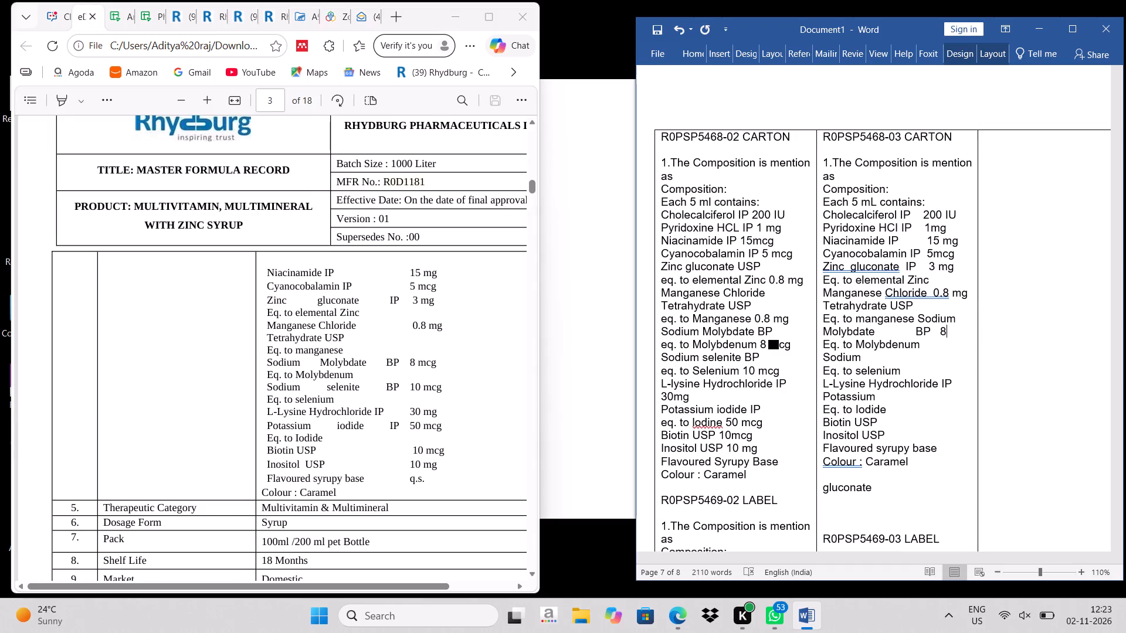
pyautogui.press('space')
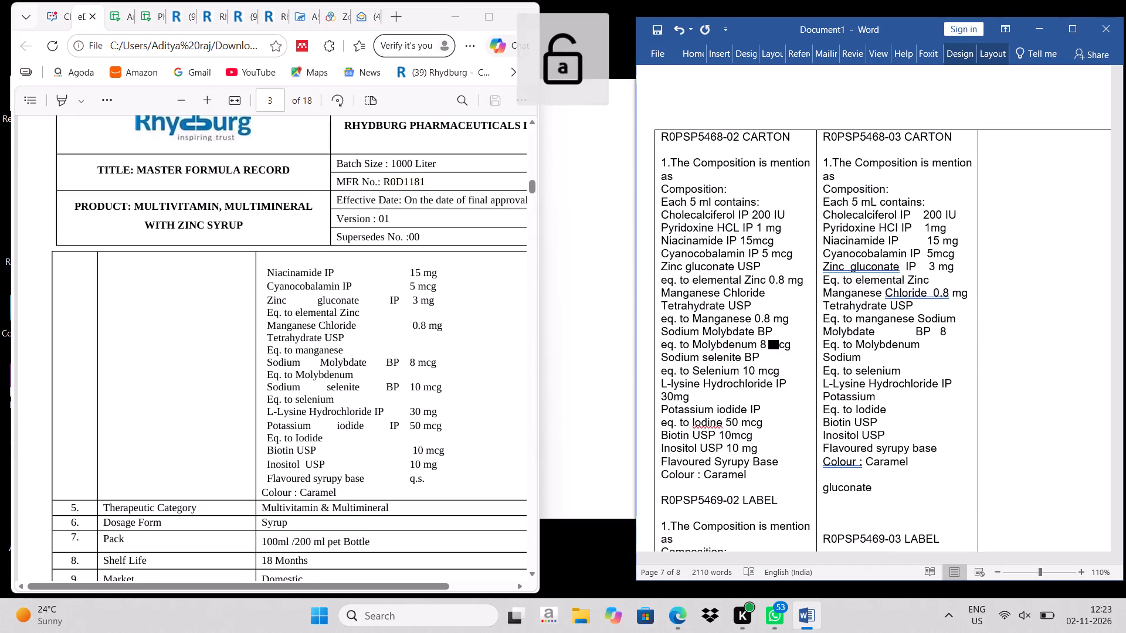
pyautogui.write('mcg')
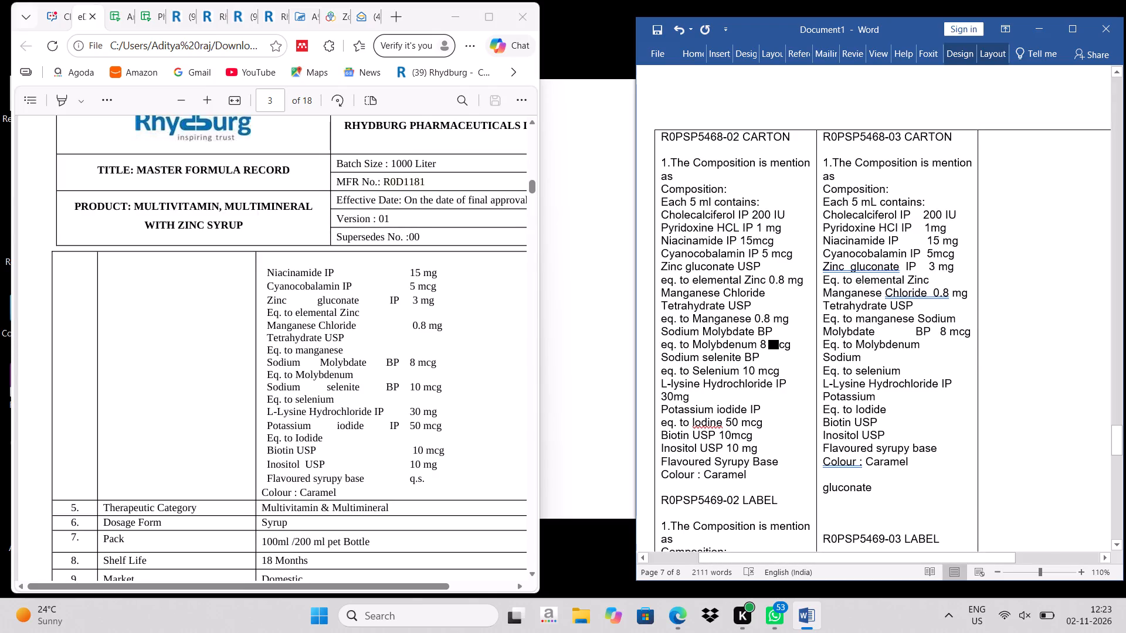
# Complete the Sodium line below "Eq. to Molybdenum" so it reads "Sodium selenite BP 10 mcg", with extra spacing around BP.
pyautogui.click(864, 360)
pyautogui.press('space')
pyautogui.write('se')
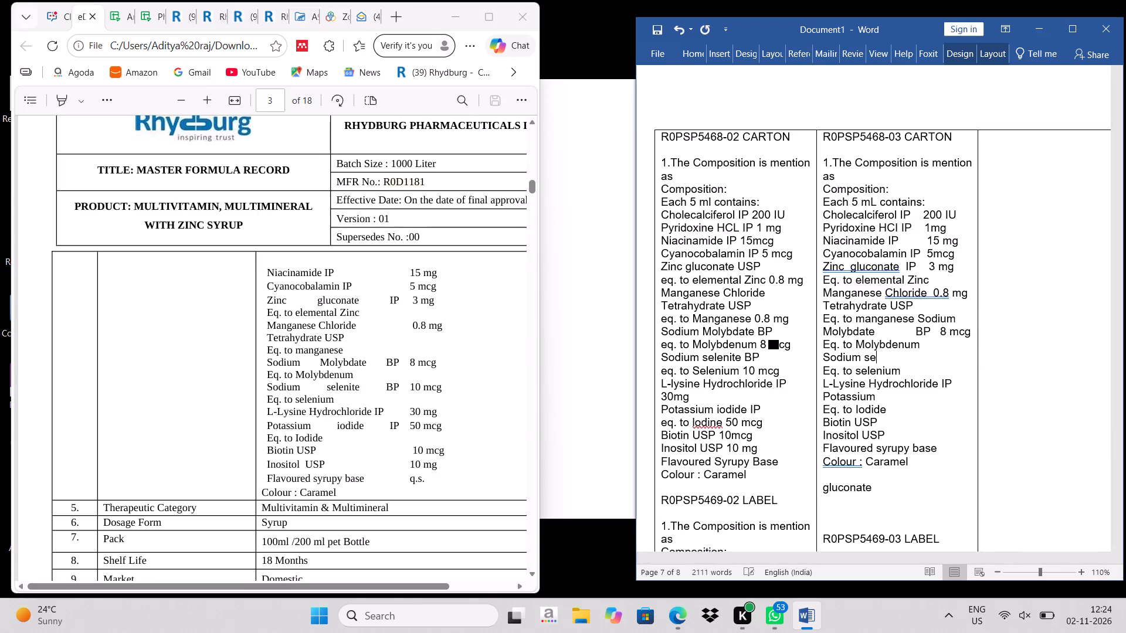
pyautogui.write('le')
pyautogui.write('nite')
pyautogui.press('space')
pyautogui.press('space')
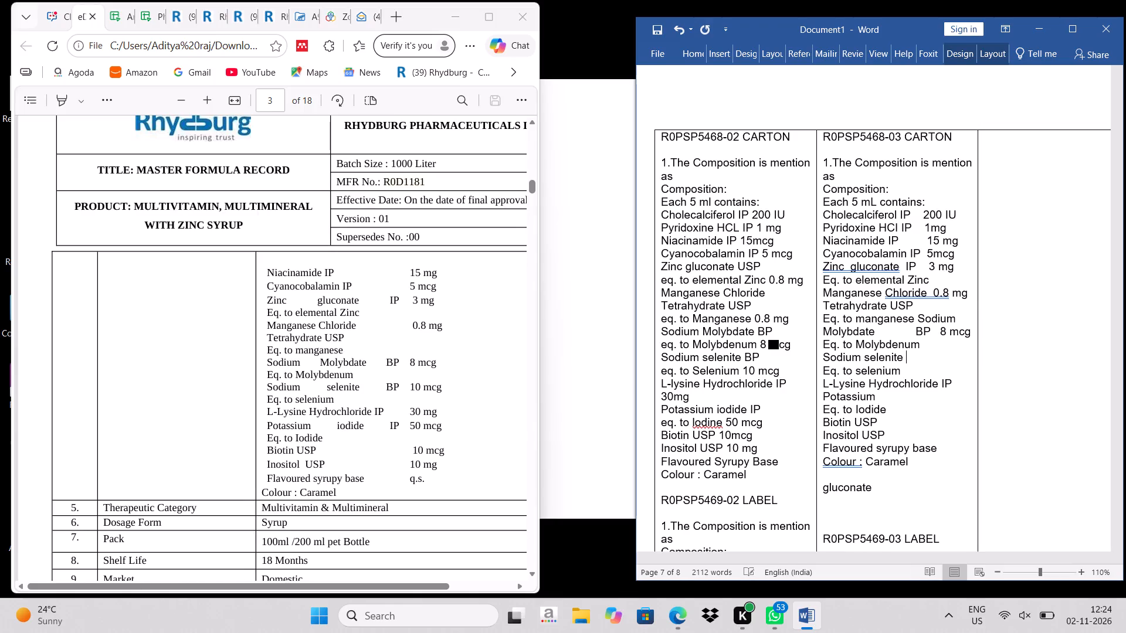
pyautogui.press('space')
pyautogui.press('space')
pyautogui.press('space')
pyautogui.hotkey('shift', 'b')
pyautogui.hotkey('shift', 'p')
pyautogui.press('space')
pyautogui.press('space')
pyautogui.press('space')
pyautogui.write('10 mcg')
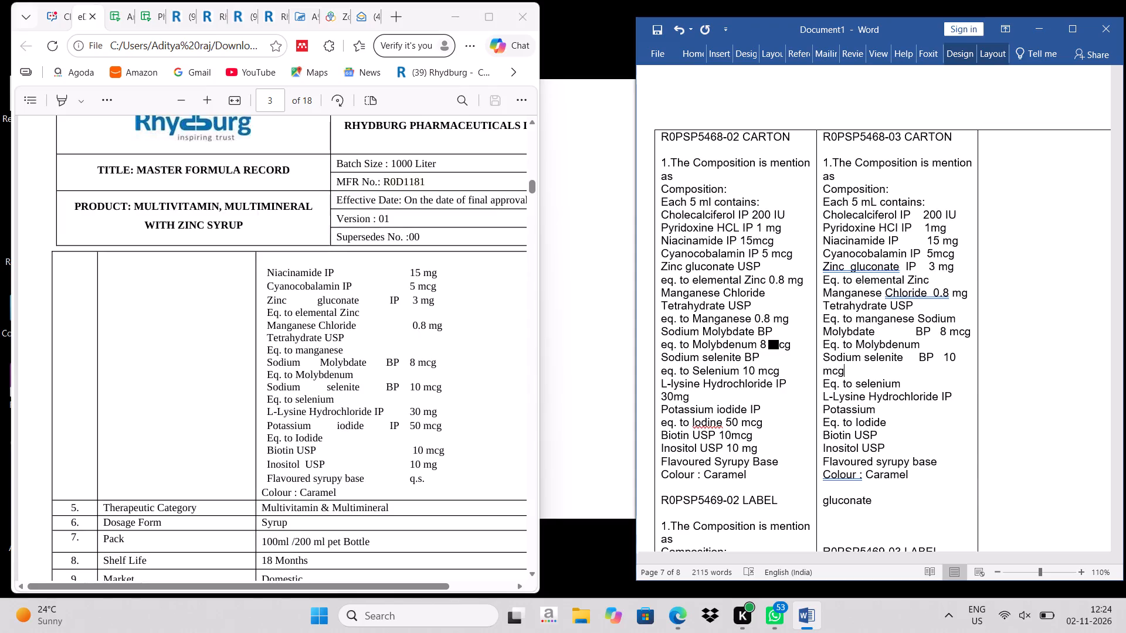
# Tighten the Sodium selenite entry to fit one line by closing up "10mcg" and removing two spaces before BP.
pyautogui.press('Left')
pyautogui.press('Left')
pyautogui.press('Left')
pyautogui.press('BackSpace')
pyautogui.click(917, 359)
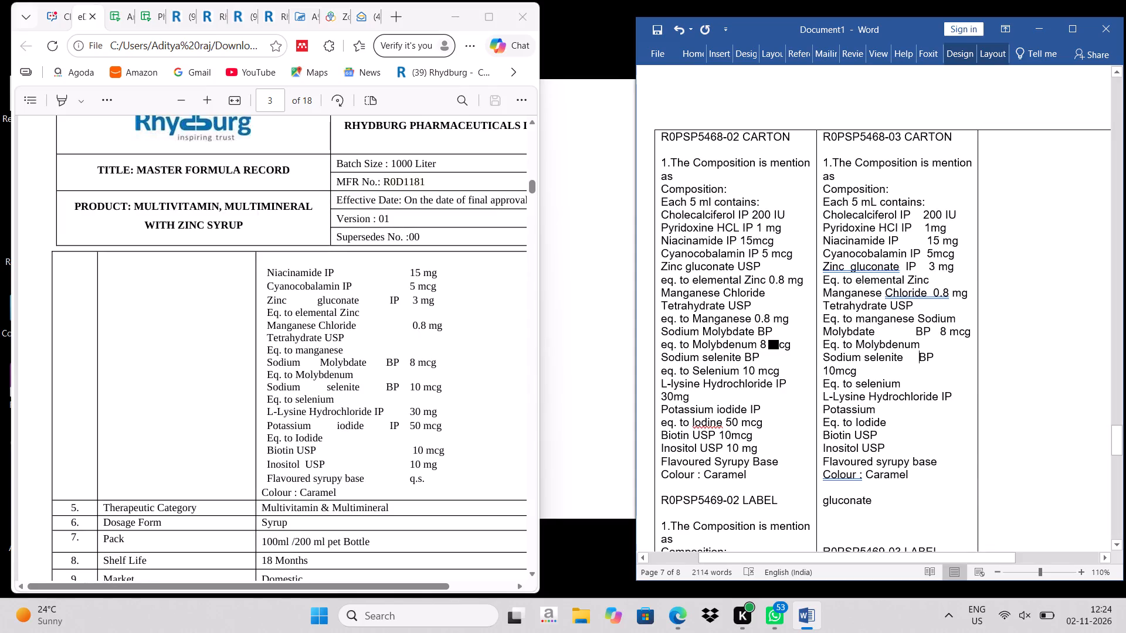
pyautogui.press('BackSpace')
pyautogui.press('BackSpace')
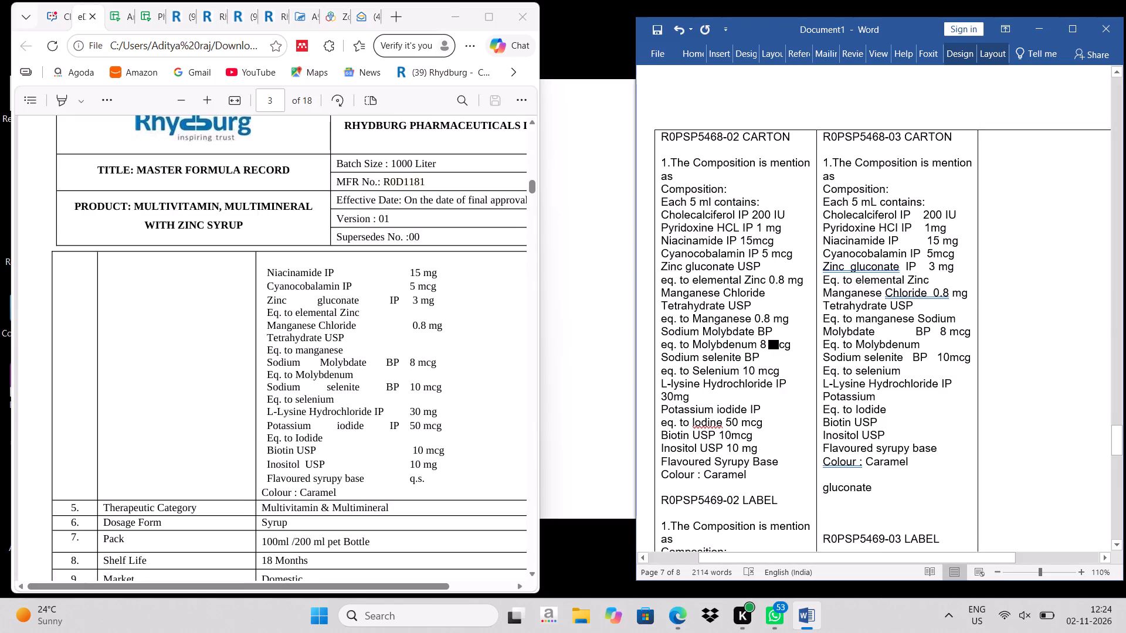
# Widen the table column holding the R0PSP5468-03 CARTON composition slightly, giving the L-Lysine Hydrochloride IP line more room.
pyautogui.click(944, 385)
pyautogui.press('Right')
pyautogui.press('Right')
pyautogui.press('Left')
pyautogui.moveTo(976, 369); pyautogui.dragTo(978, 369)
pyautogui.moveTo(978, 369); pyautogui.dragTo(993, 370)
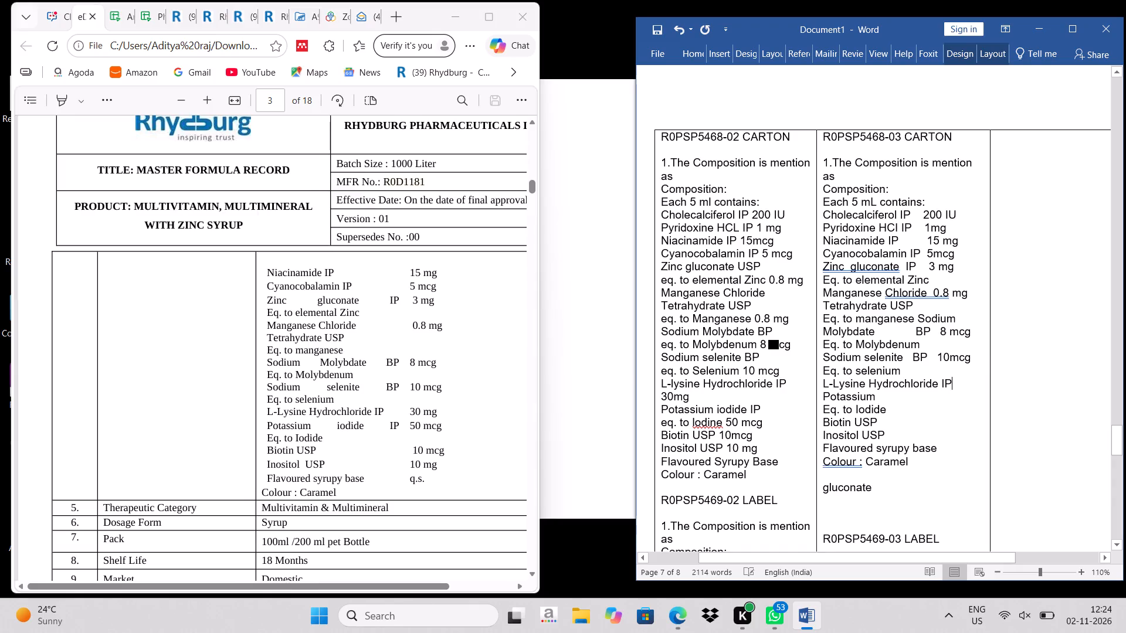
# Add the strength "30 mg" after L-Lysine Hydrochloride IP in the R0PSP5468-03 CARTON composition, widening the column to keep it on one line.
pyautogui.press('space')
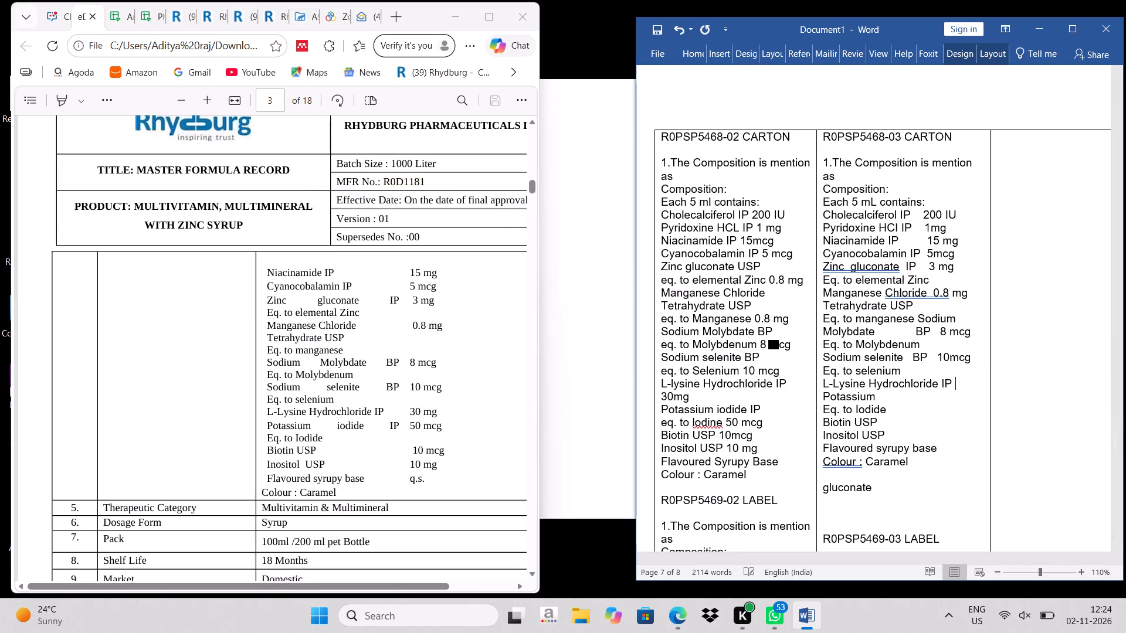
pyautogui.press('space')
pyautogui.write('30')
pyautogui.press('space')
pyautogui.write('mg')
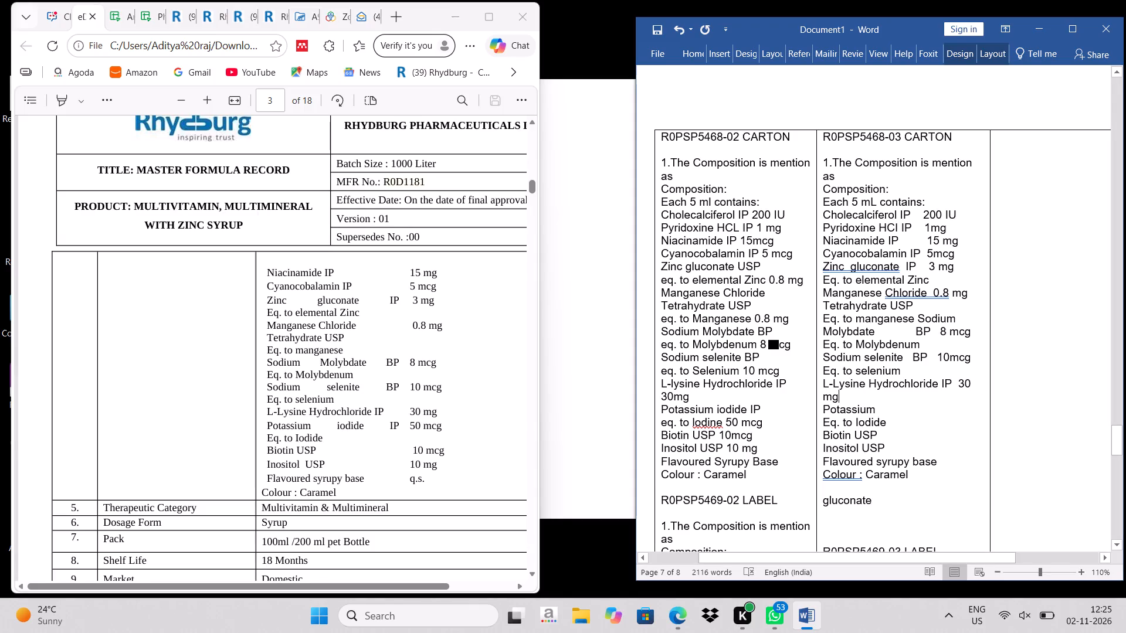
pyautogui.moveTo(989, 384); pyautogui.dragTo(1005, 384)
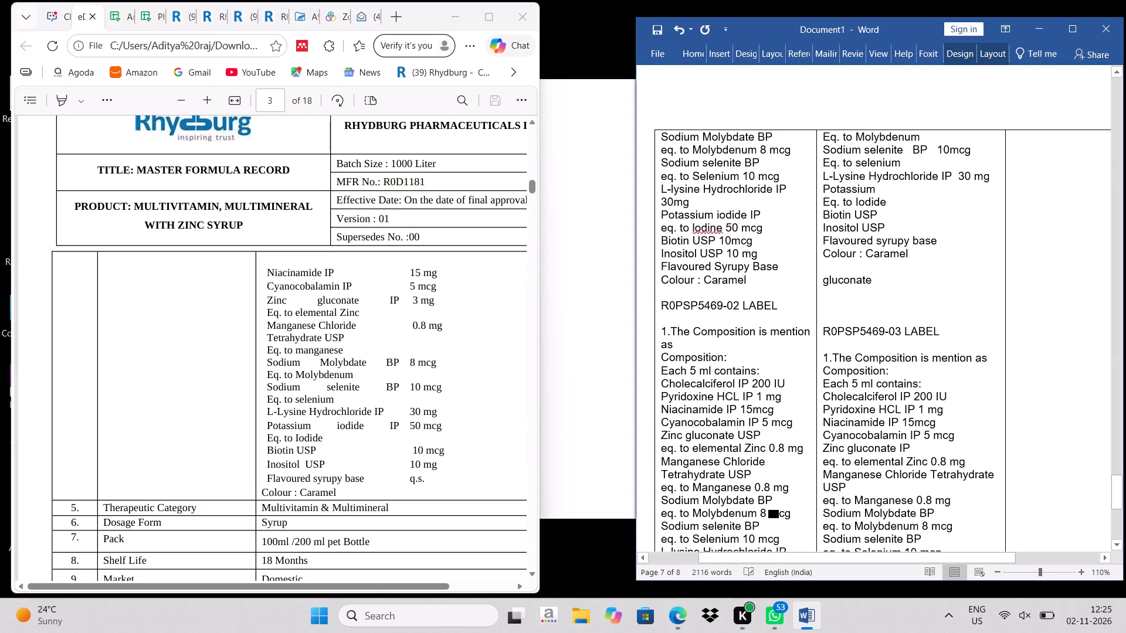
# In the R0PSP5469-03 LABEL composition, move "50 mcg" from the "eq. to Iodine" line to the Potassium iodide IP line, after nine spaces.
pyautogui.scroll(-1, 1094, 376)
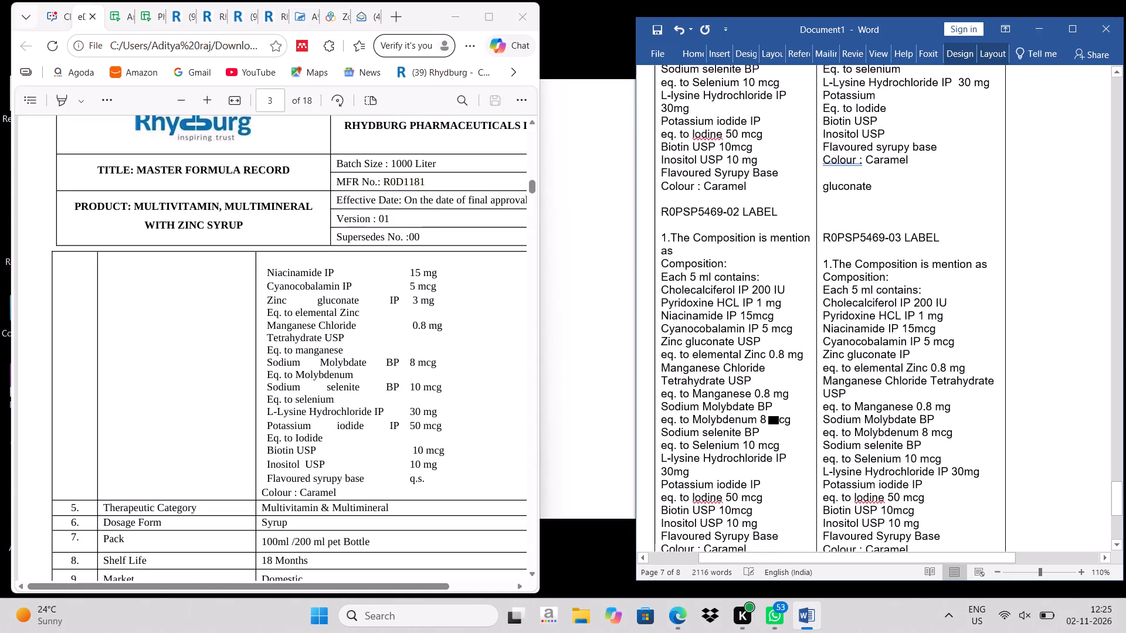
pyautogui.scroll(-1, 896, 421)
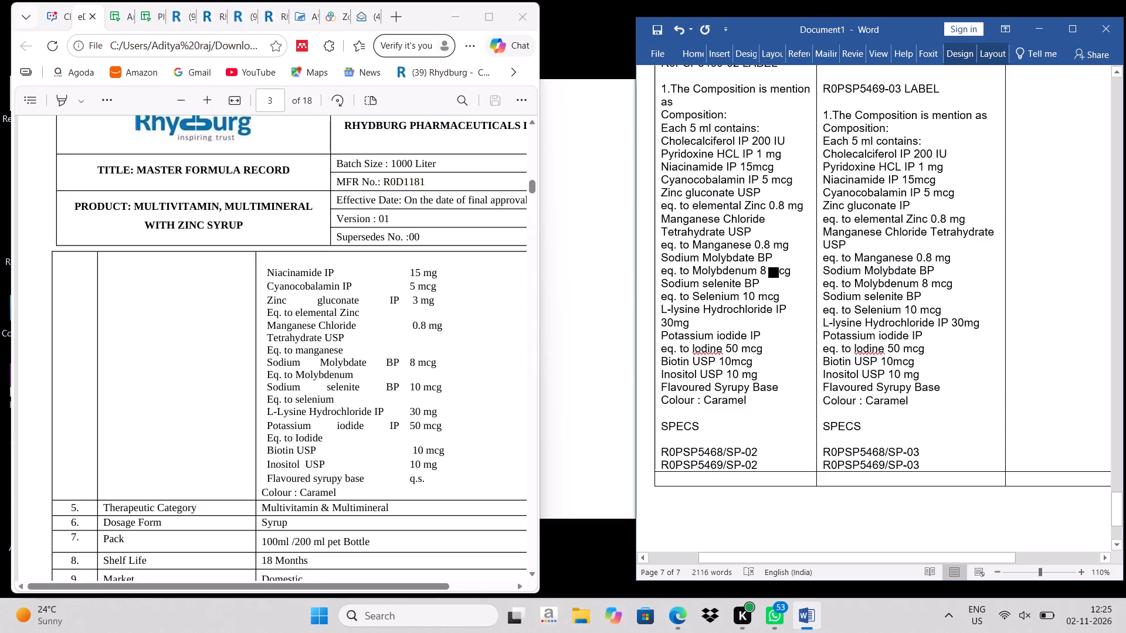
pyautogui.moveTo(888, 348); pyautogui.dragTo(904, 350)
pyautogui.moveTo(904, 350); pyautogui.dragTo(922, 352)
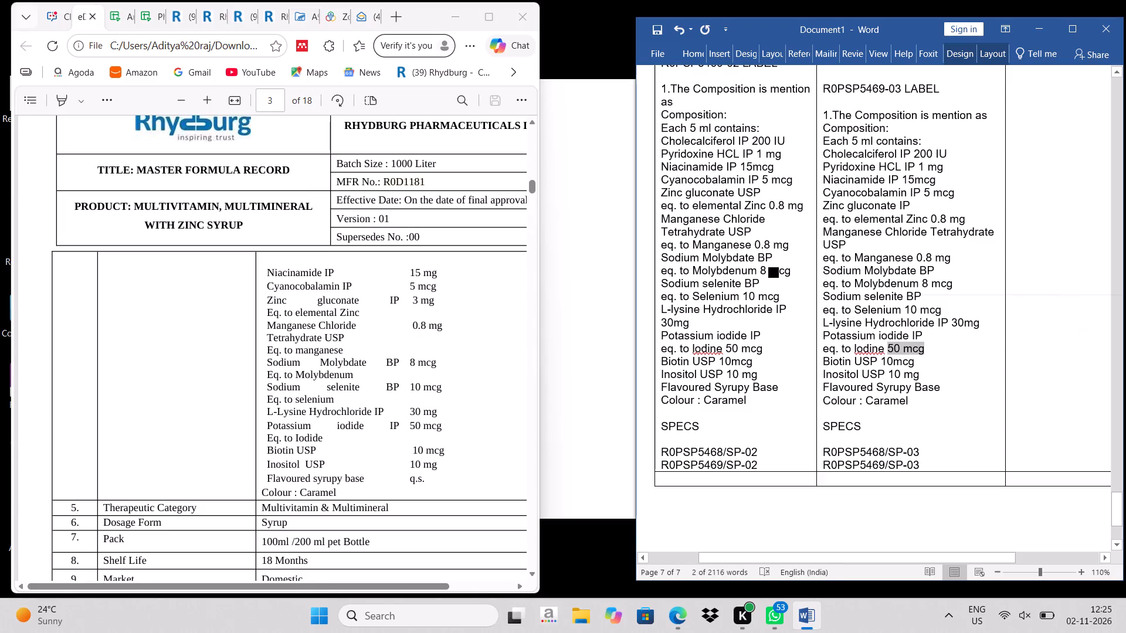
pyautogui.hotkey('ctrl', 'x')
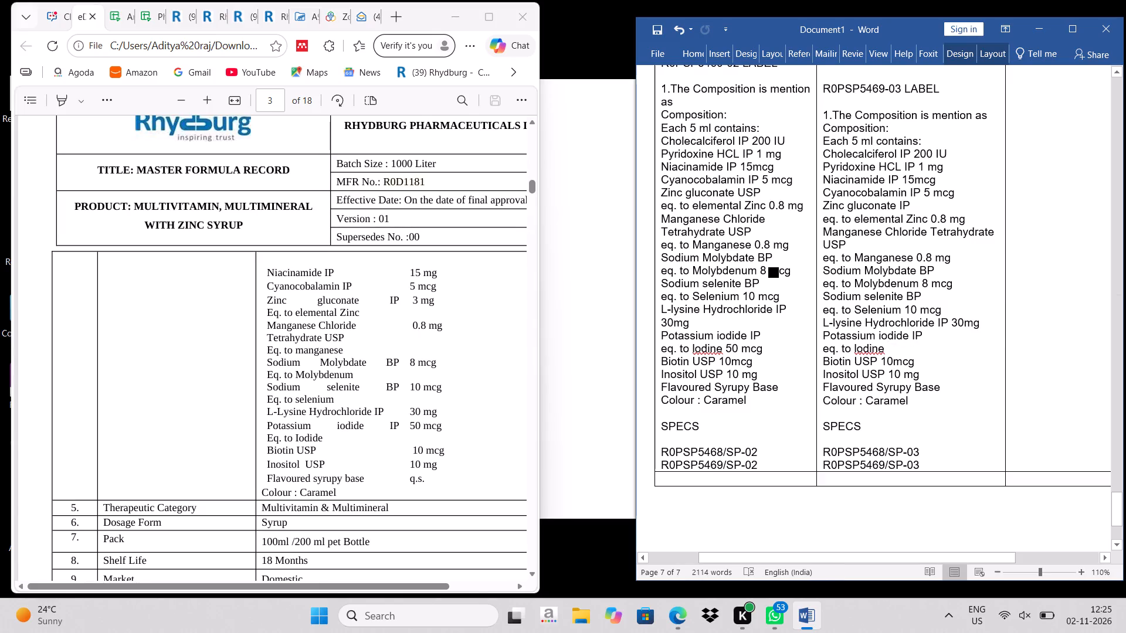
pyautogui.click(937, 338)
pyautogui.press('space')
pyautogui.press('space')
pyautogui.press('space')
pyautogui.press('space')
pyautogui.press('space')
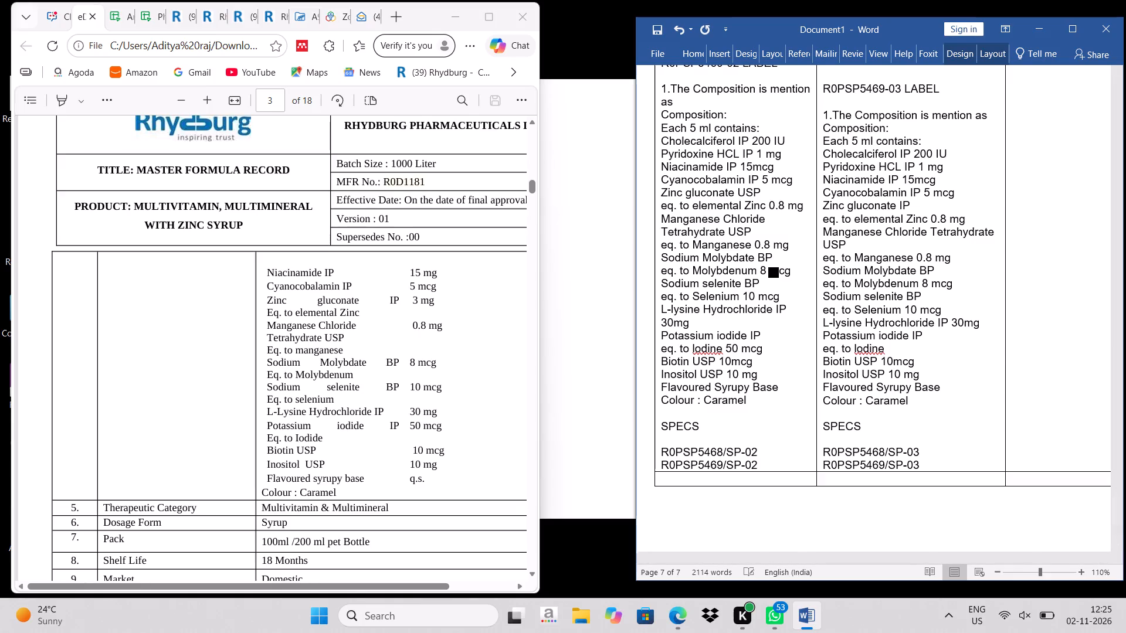
pyautogui.press('space')
pyautogui.press('space')
pyautogui.press('space')
pyautogui.press('space')
pyautogui.hotkey('ctrl', 'v')
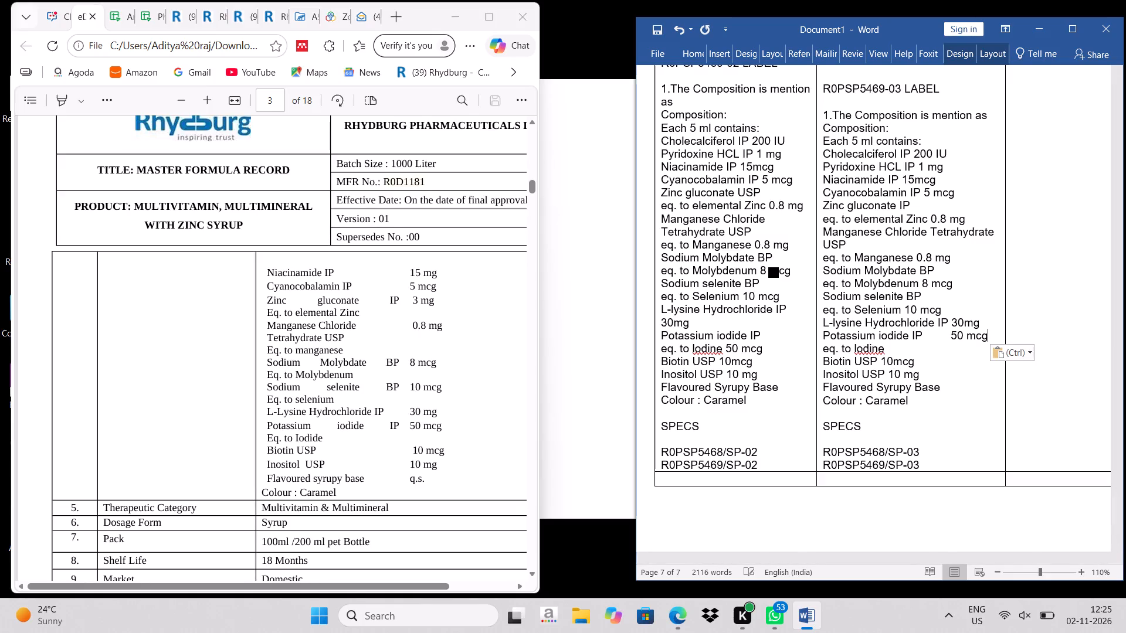
# Space out the "eq. to Selenium" line of the R0PSP5469-03 LABEL so "10 mcg" lines up above "50 mcg".
pyautogui.click(951, 325)
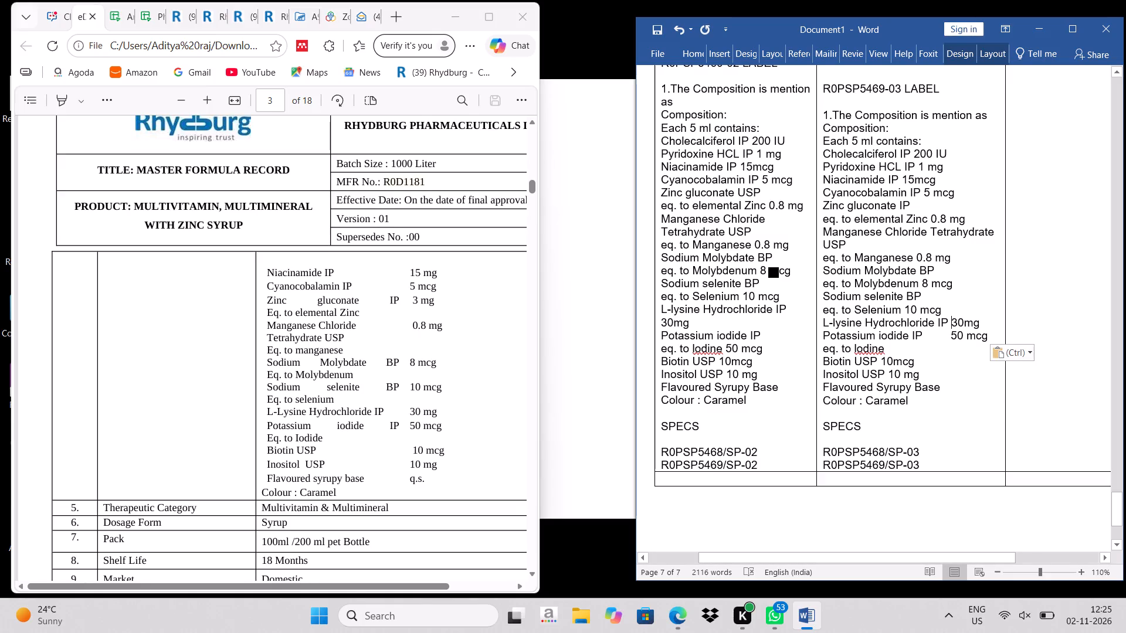
pyautogui.click(908, 308)
pyautogui.press('Left')
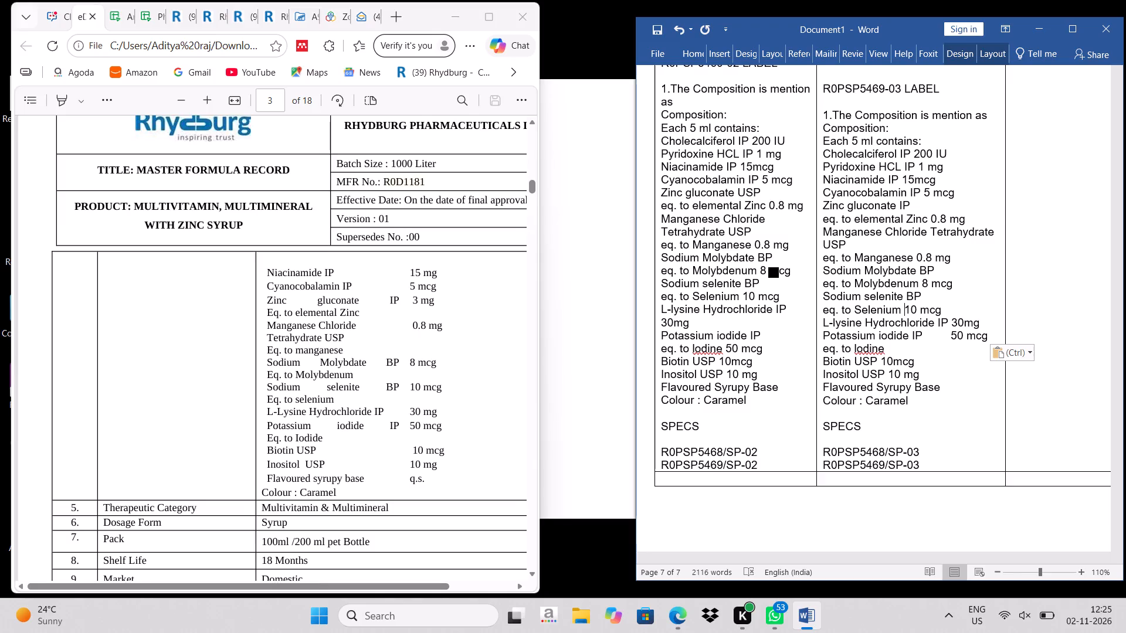
pyautogui.press('space')
pyautogui.press('space')
pyautogui.press('space')
pyautogui.press('space')
pyautogui.press('space')
pyautogui.press('space')
pyautogui.press('space')
pyautogui.press('space')
pyautogui.press('space')
pyautogui.press('space')
pyautogui.press('space')
pyautogui.press('space')
pyautogui.press('space')
pyautogui.press('space')
pyautogui.press('space')
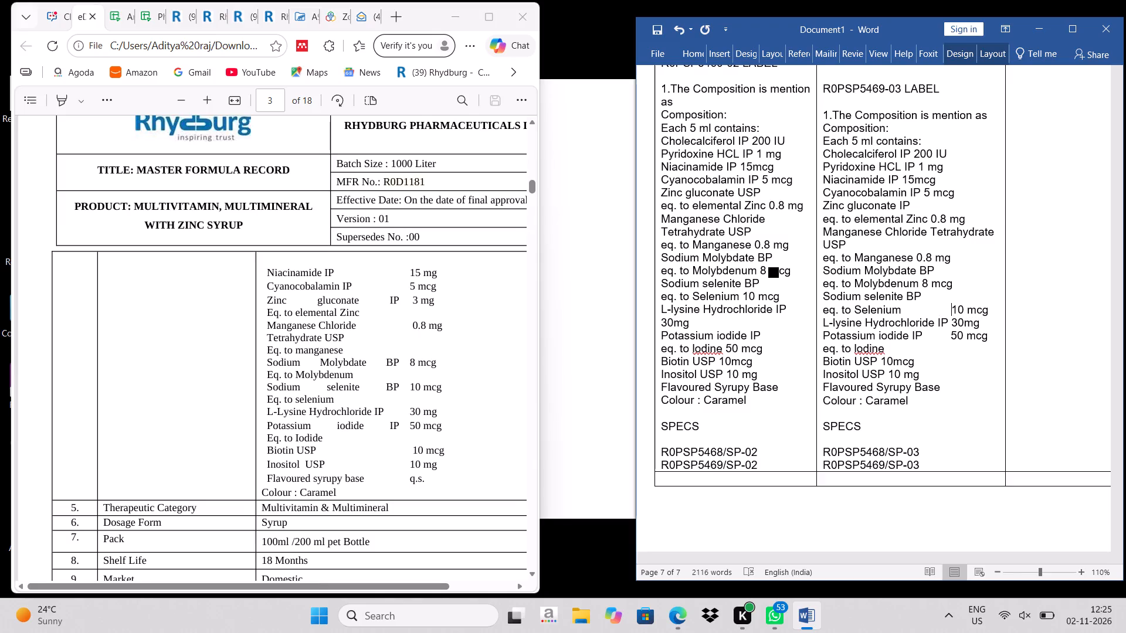
# Widen the gap before "8 mcg" in the "eq. to Molybdenum" line to bring it into the strengths column.
pyautogui.click(921, 283)
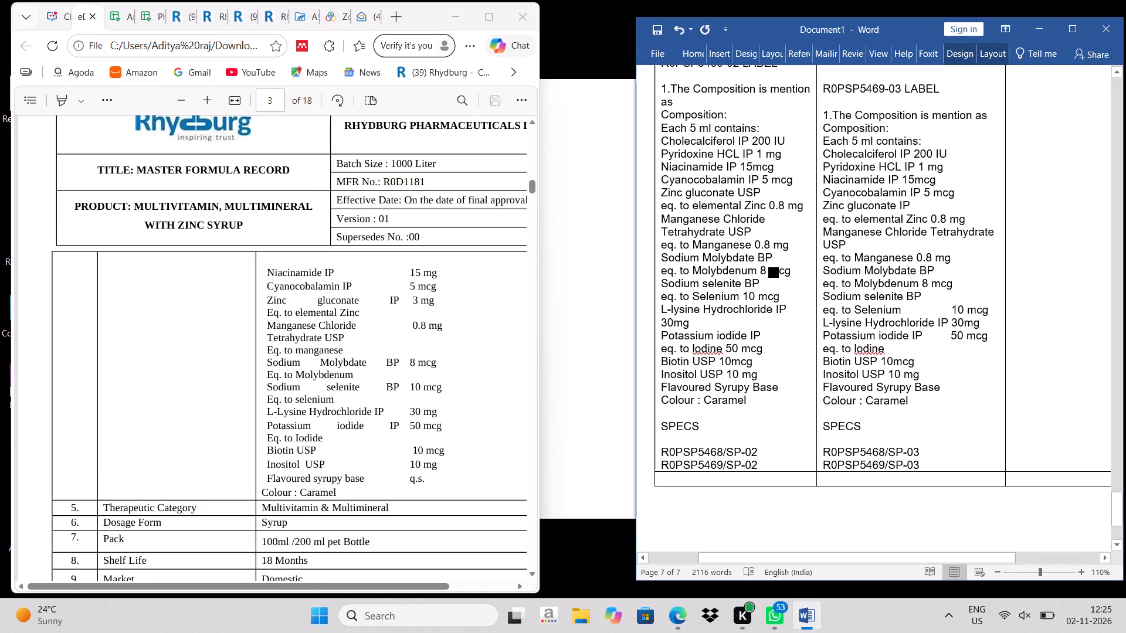
pyautogui.press('space')
pyautogui.press('space')
pyautogui.press('space')
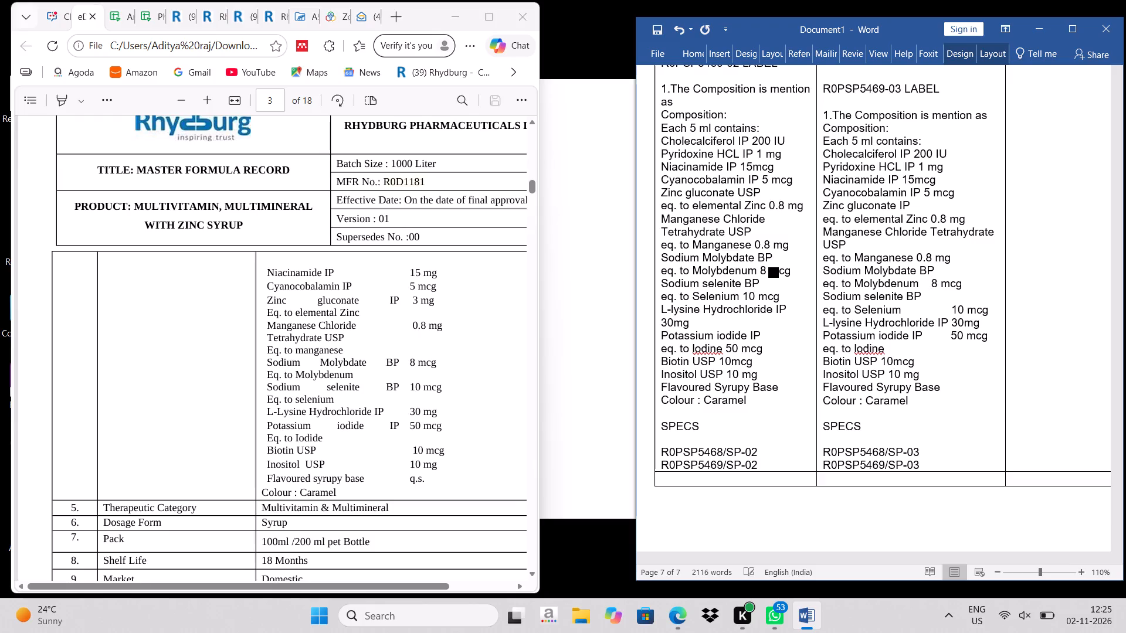
pyautogui.press('space')
pyautogui.press('space')
pyautogui.press('BackSpace')
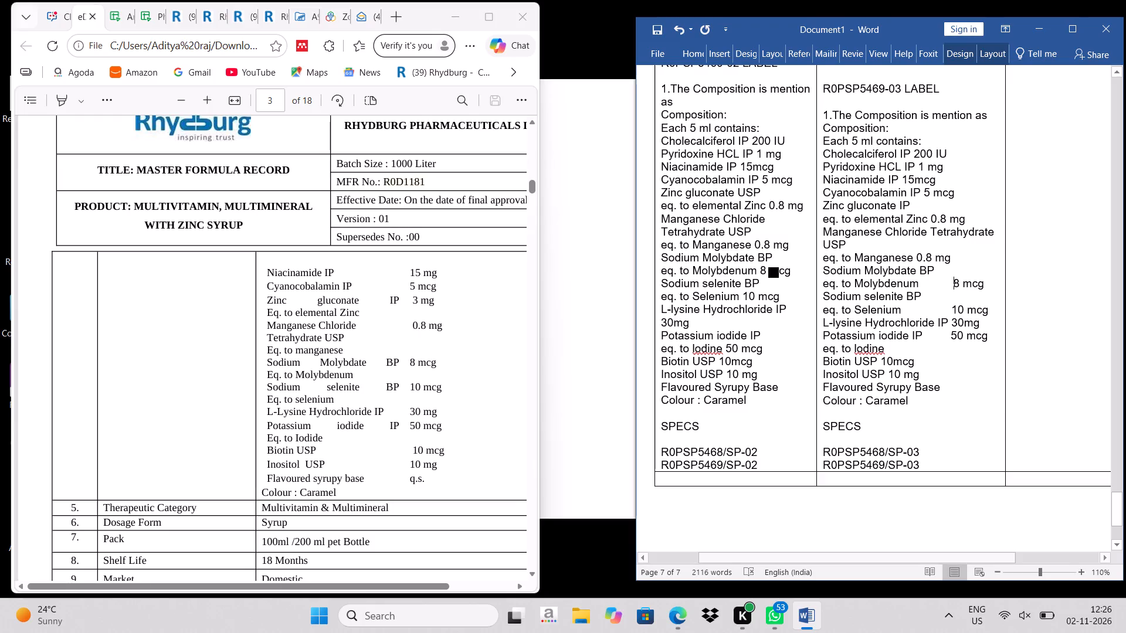
# Insert eleven spaces before "0.8 mg" in the "eq. to Manganese" line to align it with the strengths below.
pyautogui.click(920, 257)
pyautogui.press('Left')
pyautogui.press('space')
pyautogui.press('space')
pyautogui.press('space')
pyautogui.press('space')
pyautogui.press('space')
pyautogui.press('space')
pyautogui.press('space')
pyautogui.press('space')
pyautogui.press('space')
pyautogui.press('space')
pyautogui.press('space')
# Insert six spaces before "0.8 mg" in the "eq. to elemental Zinc" line to align it with the other strengths.
pyautogui.click(930, 222)
pyautogui.press('space')
pyautogui.press('space')
pyautogui.press('space')
pyautogui.press('space')
pyautogui.press('space')
pyautogui.press('space')
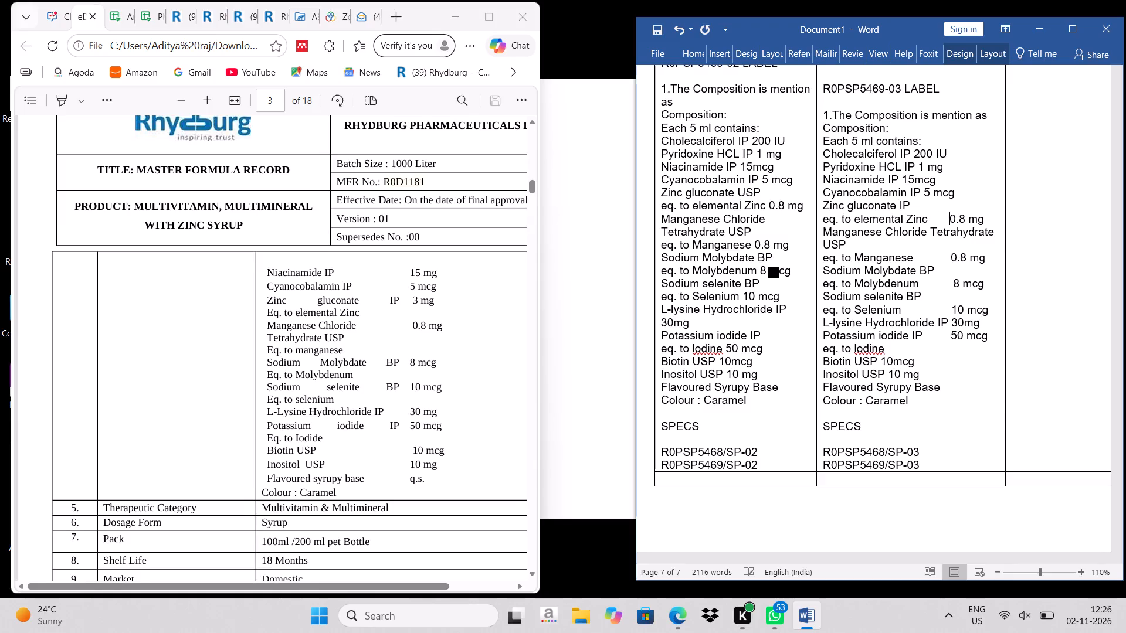
pyautogui.press('space')
pyautogui.press('BackSpace')
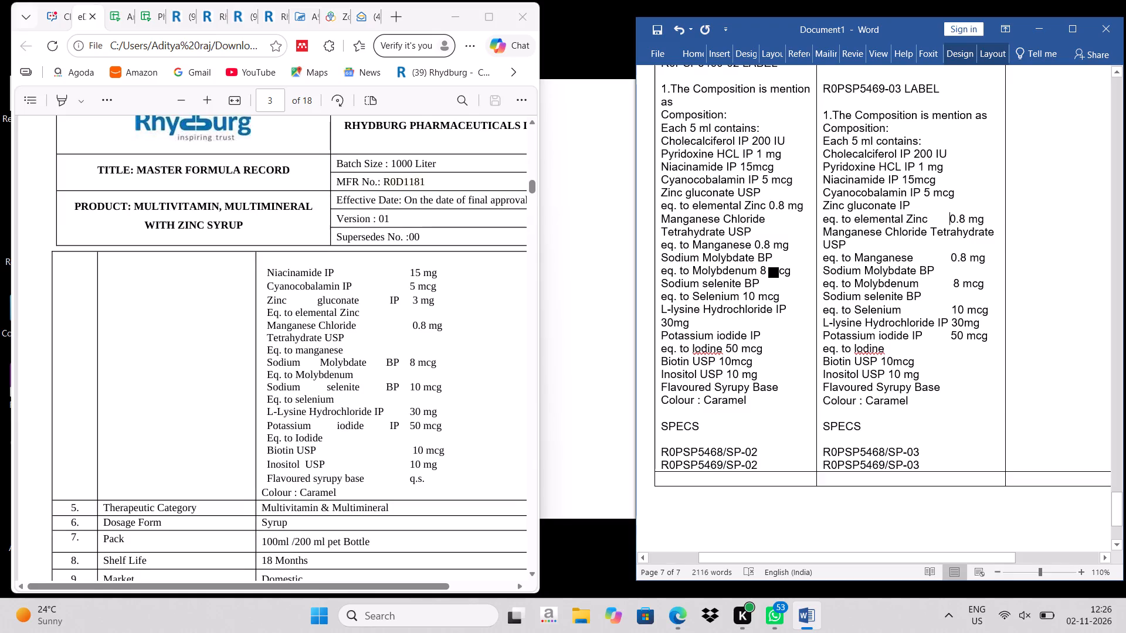
# Insert eight spaces before "5 mcg" in the Cyanocobalamin IP line of the LABEL composition to align it with the strengths below.
pyautogui.click(925, 193)
pyautogui.press('space')
pyautogui.press('space')
pyautogui.press('space')
pyautogui.press('space')
pyautogui.press('space')
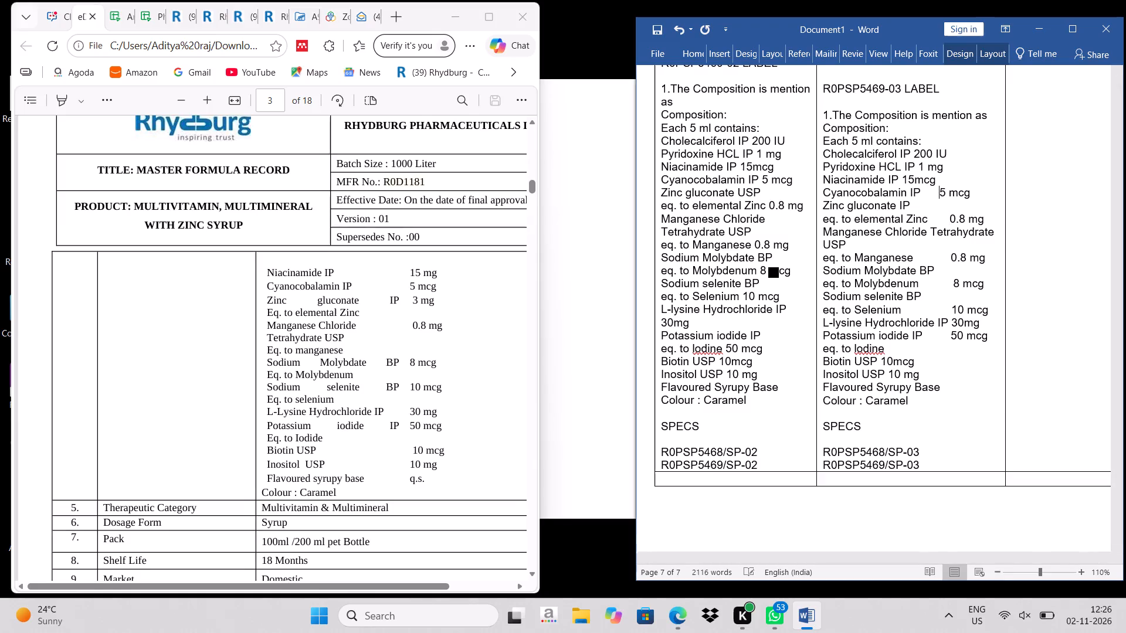
pyautogui.press('space')
pyautogui.press('space')
pyautogui.press('space')
pyautogui.press('space')
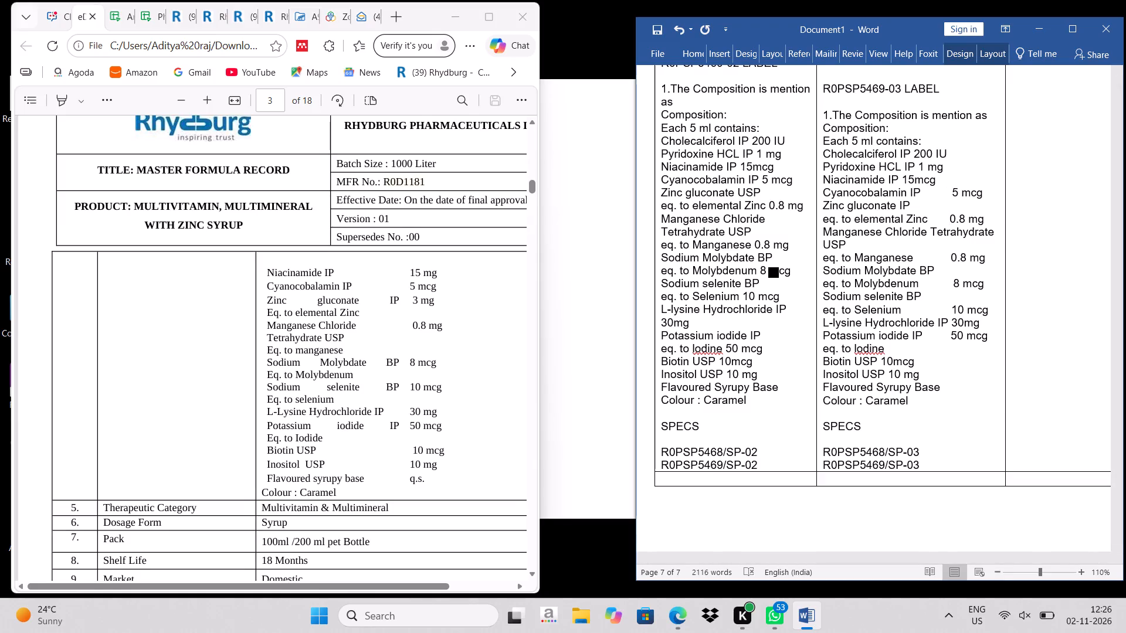
pyautogui.press('BackSpace')
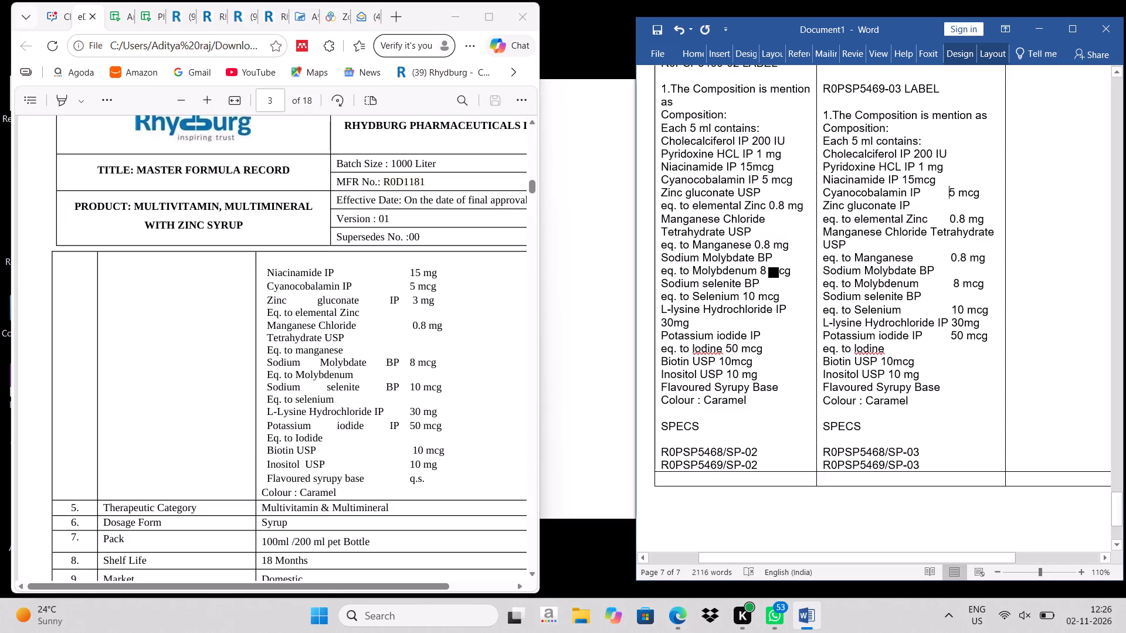
# Space out the Niacinamide IP line of the LABEL composition so "15mcg" lines up with the Cyanocobalamin strength.
pyautogui.click(901, 176)
pyautogui.press('space')
pyautogui.press('space')
pyautogui.press('space')
pyautogui.press('space')
pyautogui.press('space')
pyautogui.press('space')
pyautogui.press('space')
pyautogui.press('space')
pyautogui.press('space')
pyautogui.press('space')
pyautogui.press('space')
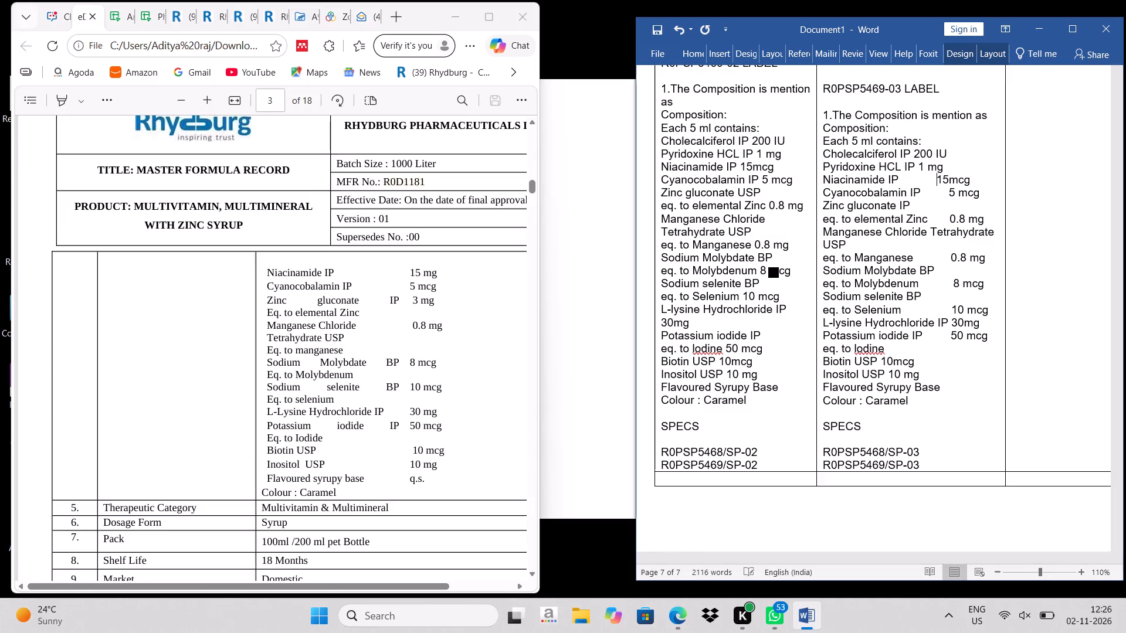
pyautogui.press('space')
pyautogui.press('space')
pyautogui.press('space')
pyautogui.press('space')
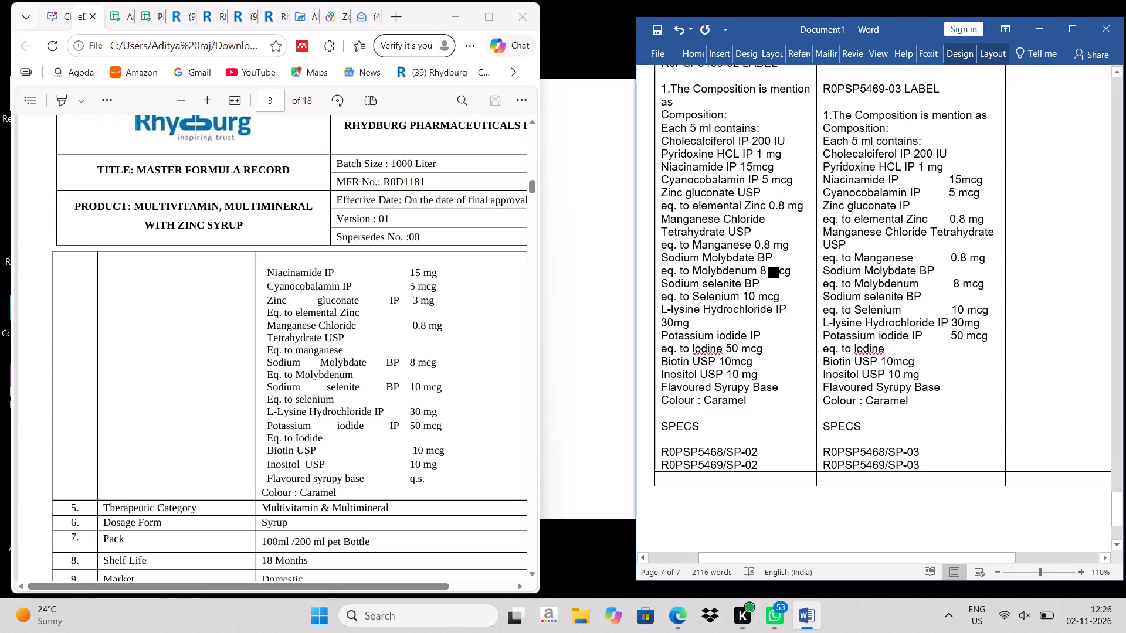
# Widen the gap before "1 mg" in the Pyridoxine HCL IP line of the LABEL composition by five spaces.
pyautogui.click(920, 167)
pyautogui.press('space')
pyautogui.press('space')
pyautogui.press('space')
pyautogui.press('space')
pyautogui.press('space')
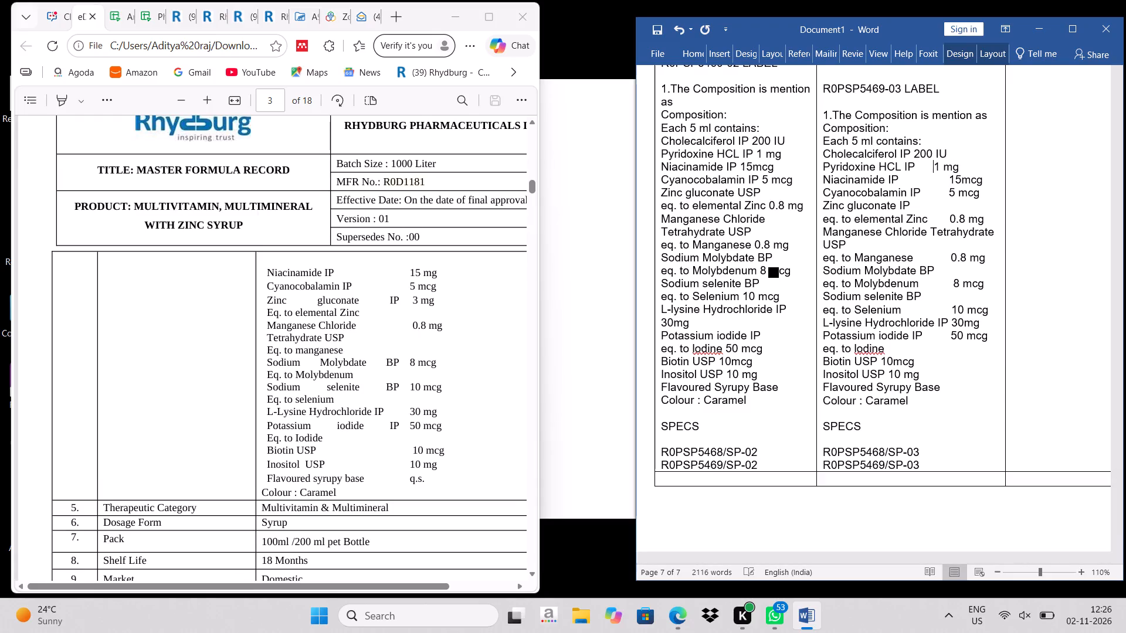
# Insert five more spaces before "1 mg" in the Pyridoxine HCL IP line of the R0PSP5469-03 LABEL composition.
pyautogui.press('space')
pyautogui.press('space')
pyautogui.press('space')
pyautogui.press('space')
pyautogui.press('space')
# Remove one space before "15mcg" in the Niacinamide IP line and two spaces before "1 mg" in the Pyridoxine HCL IP line.
pyautogui.press('Down')
pyautogui.press('\\')
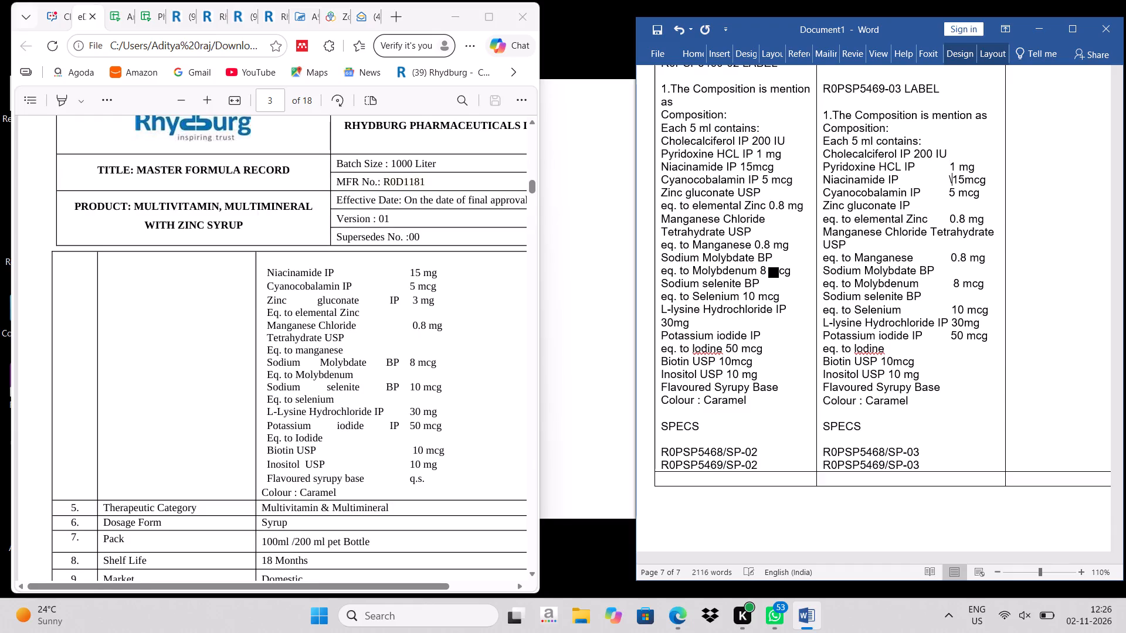
pyautogui.press('BackSpace')
pyautogui.press('BackSpace')
pyautogui.press('Up')
pyautogui.press('BackSpace')
pyautogui.press('BackSpace')
# Insert eleven spaces before "200 IU" in the Cholecalciferol IP line of the R0PSP5469-03 LABEL composition to line it up with the strengths below.
pyautogui.click(913, 149)
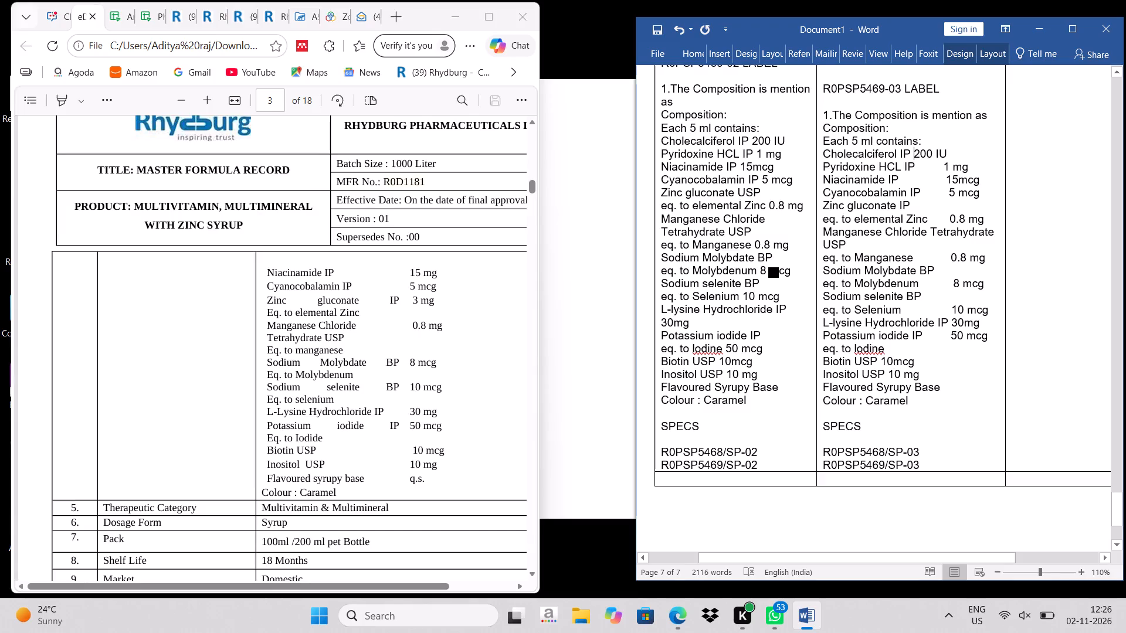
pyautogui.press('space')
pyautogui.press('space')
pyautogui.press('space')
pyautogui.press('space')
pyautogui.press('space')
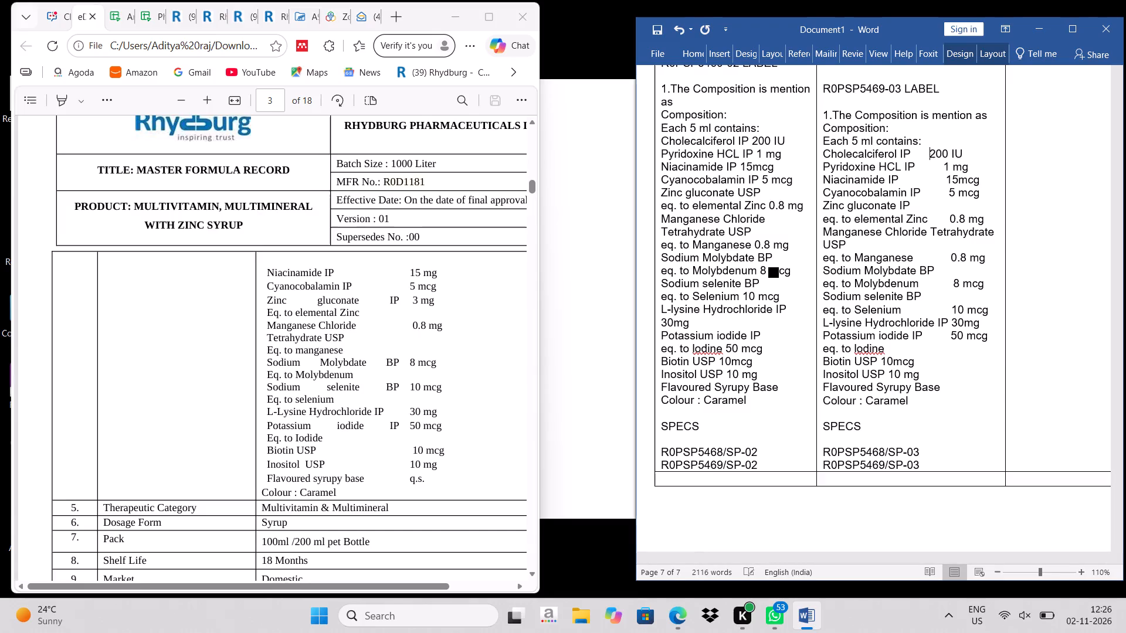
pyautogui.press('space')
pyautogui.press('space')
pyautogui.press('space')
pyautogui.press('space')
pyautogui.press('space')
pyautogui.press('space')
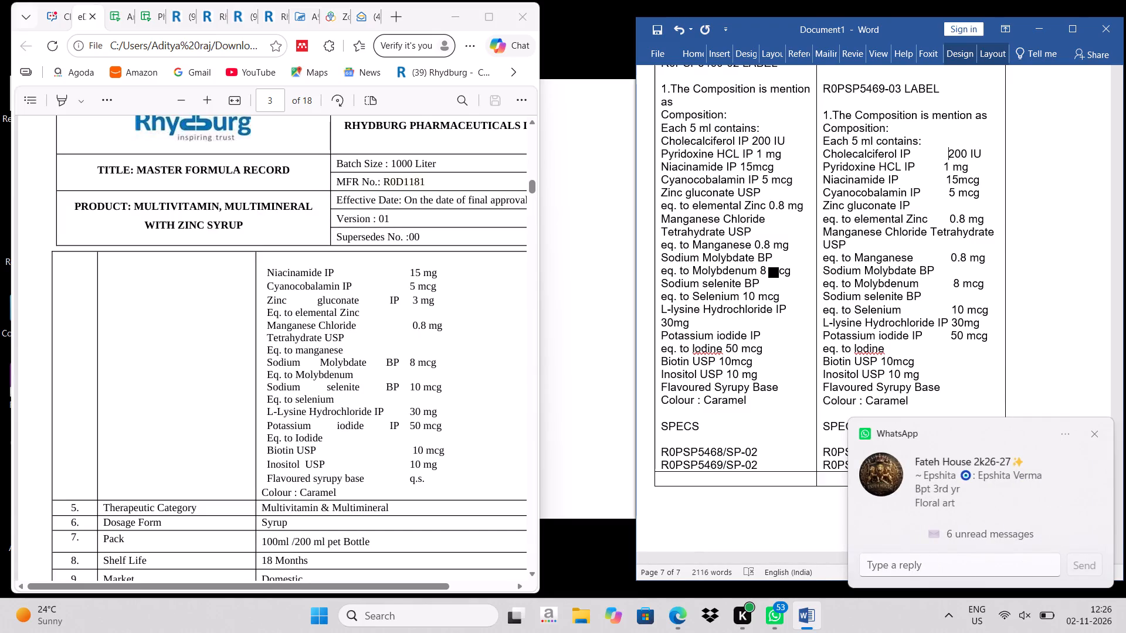
# Dismiss the WhatsApp message notification.
pyautogui.click(1092, 433)
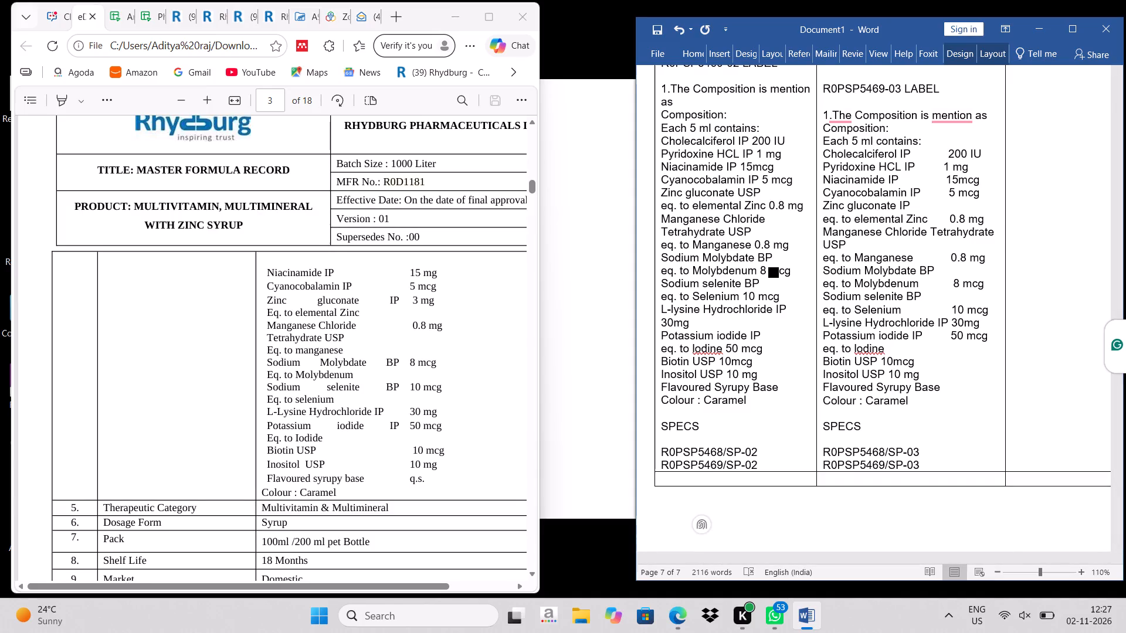
# Place the insertion point at the end of the "eq. to Iodine" line in the R0PSP5469-03 LABEL composition.
pyautogui.click(887, 347)
pyautogui.click(883, 350)
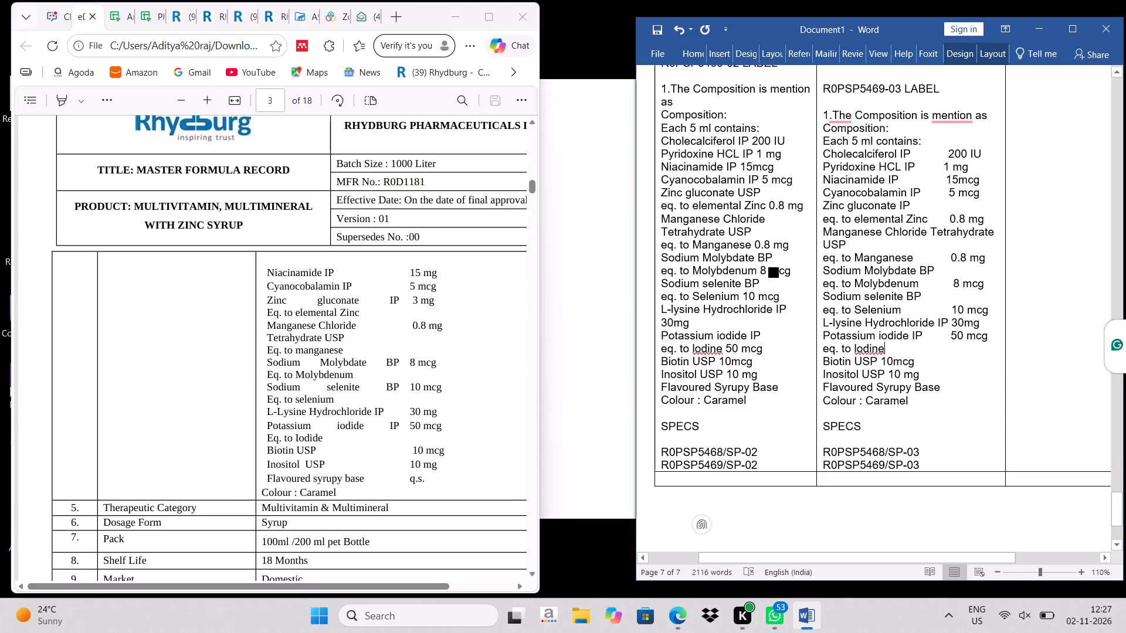
# Change "Iodine" to "Iodide" in the "eq. to" line below Potassium iodide IP in the R0PSP5469-03 LABEL composition.
pyautogui.press('BackSpace')
pyautogui.press('BackSpace')
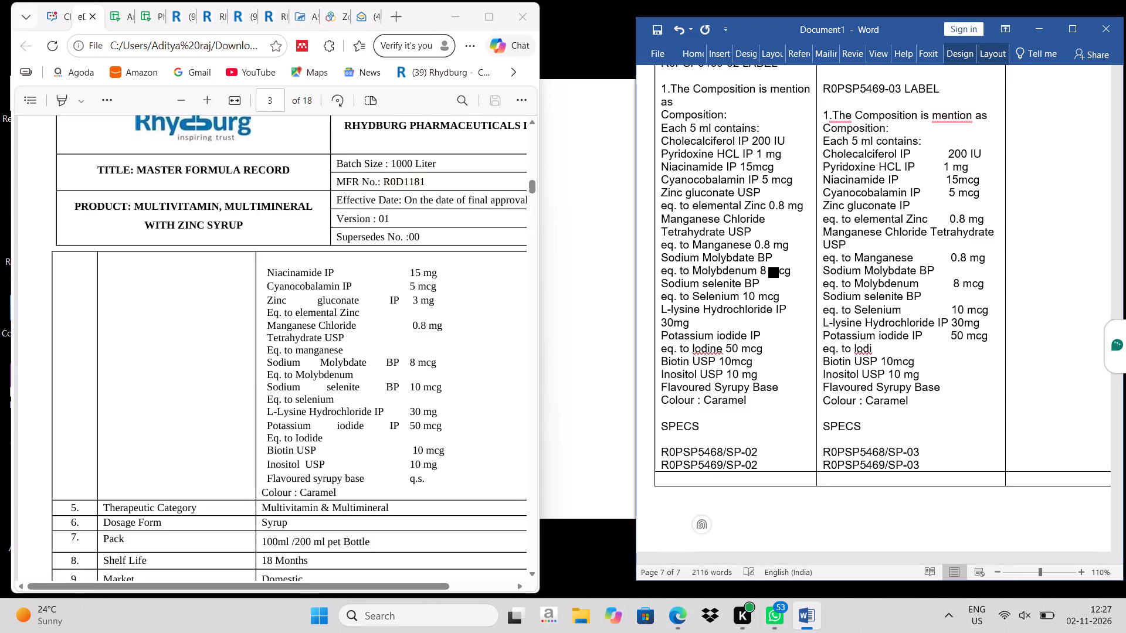
pyautogui.write('de')
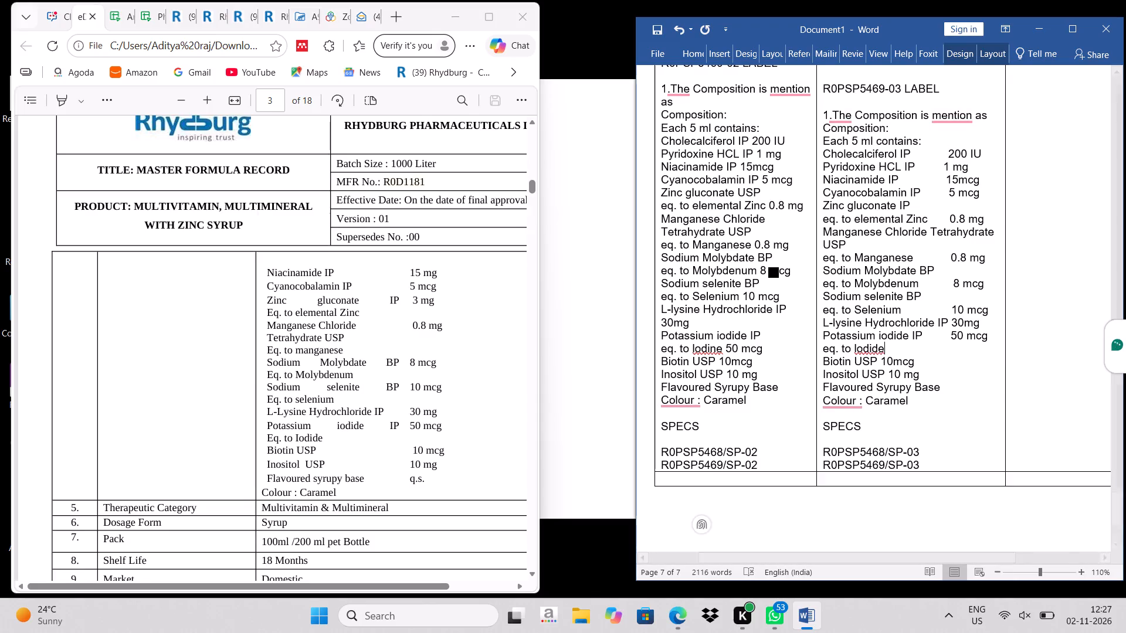
# Add "10 mcg" at the end of the Biotin USP line of the LABEL composition, spaced out to the strength column.
pyautogui.click(942, 370)
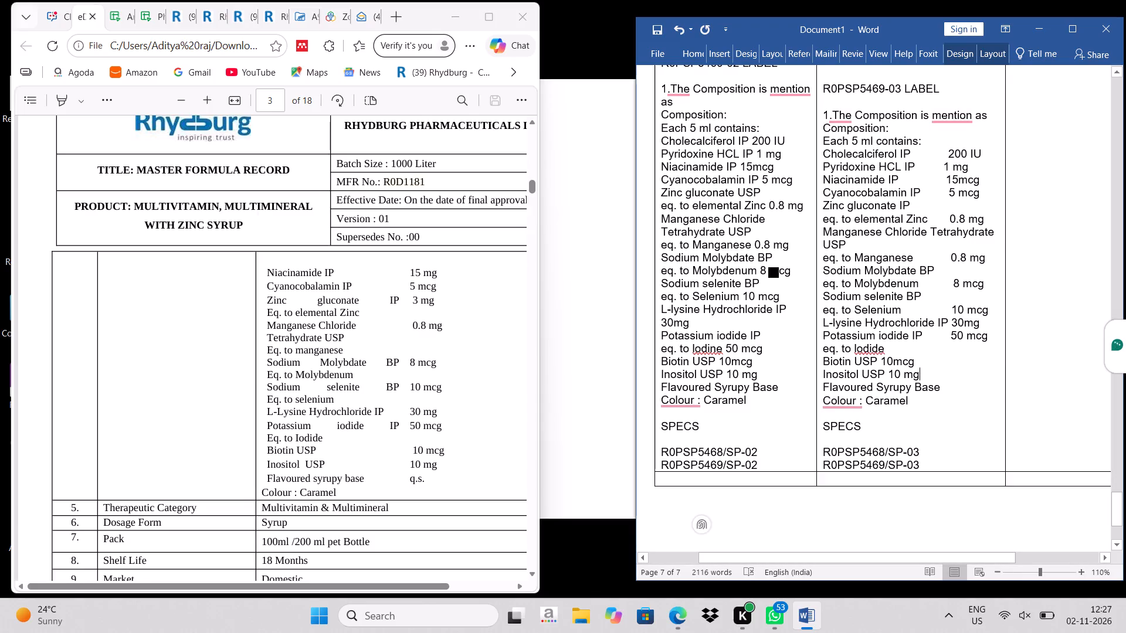
pyautogui.click(912, 353)
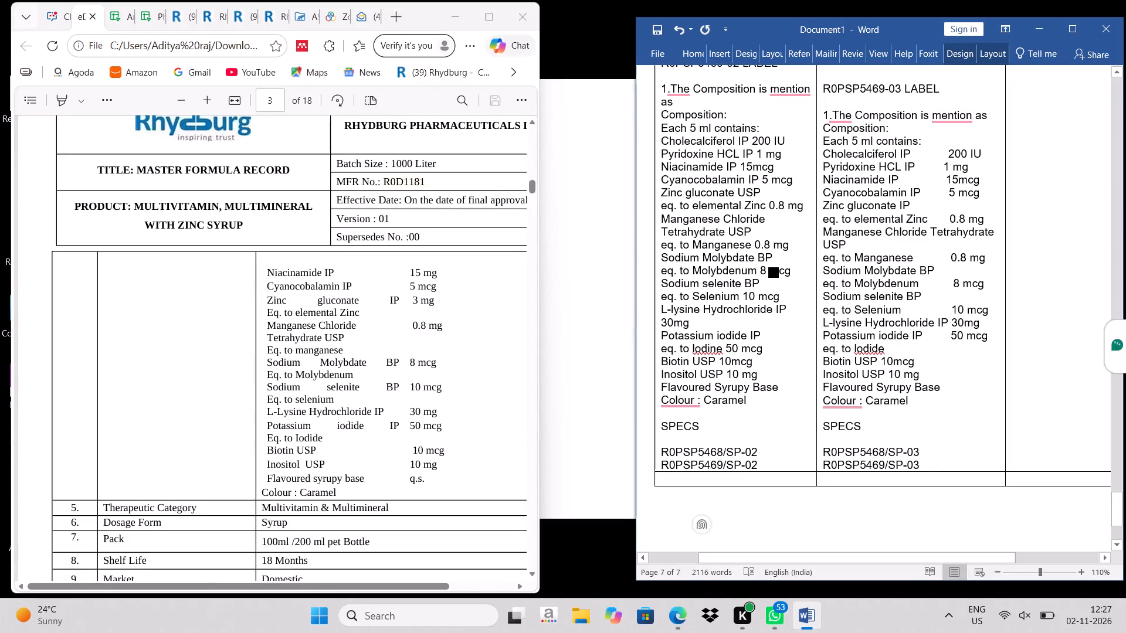
pyautogui.press('space')
pyautogui.press('space')
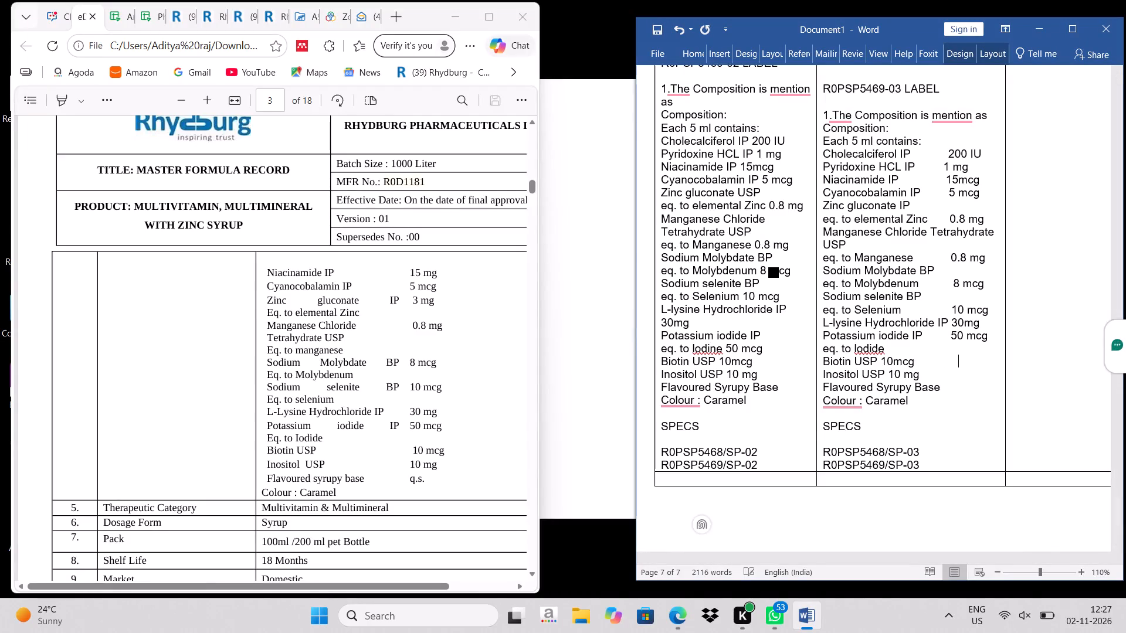
pyautogui.press('space')
pyautogui.press('space')
pyautogui.press('BackSpace')
pyautogui.press('BackSpace')
pyautogui.press('BackSpace')
pyautogui.press('BackSpace')
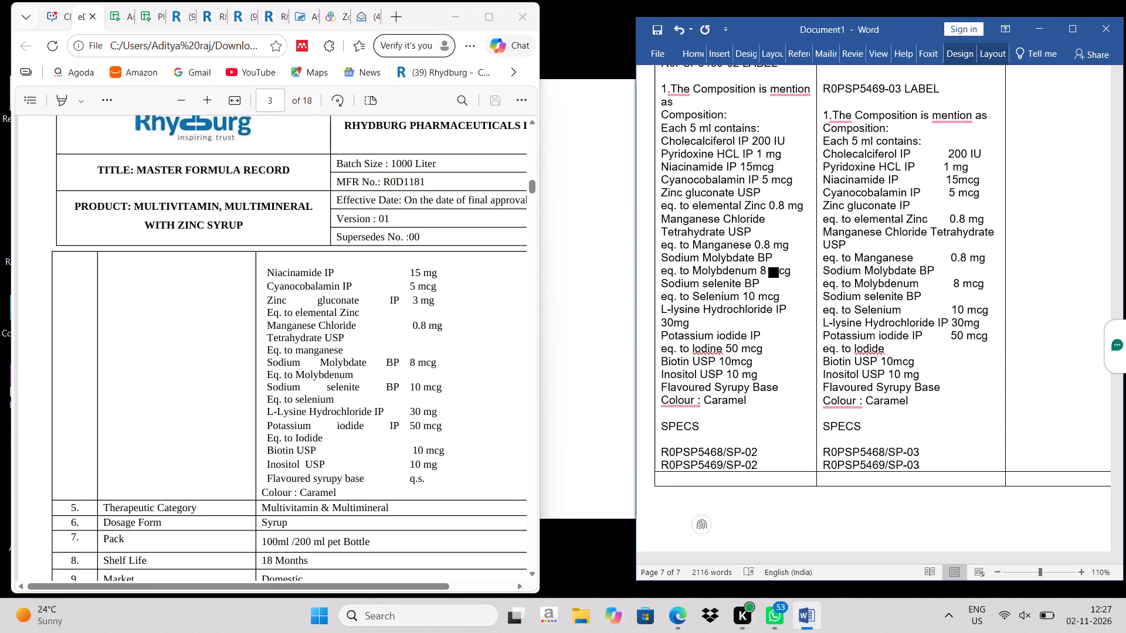
pyautogui.press('space')
pyautogui.press('1')
pyautogui.write('0 mcg')
# Add "10 mg" at the end of the Inositol USP line of the LABEL composition, spaced out to the strength column.
pyautogui.press('Down')
pyautogui.press('space')
pyautogui.press('space')
pyautogui.press('space')
pyautogui.press('space')
pyautogui.press('space')
pyautogui.press('space')
pyautogui.press('space')
pyautogui.press('space')
pyautogui.press('space')
pyautogui.press('space')
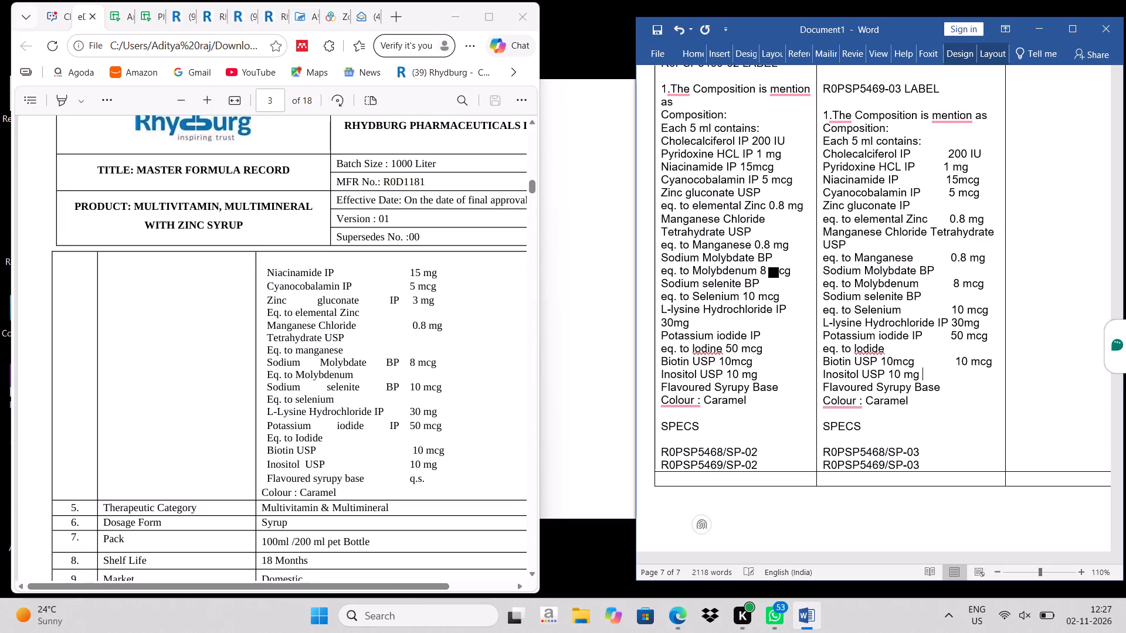
pyautogui.press('space')
pyautogui.press('space')
pyautogui.write('10')
pyautogui.press('space')
pyautogui.write('mg')
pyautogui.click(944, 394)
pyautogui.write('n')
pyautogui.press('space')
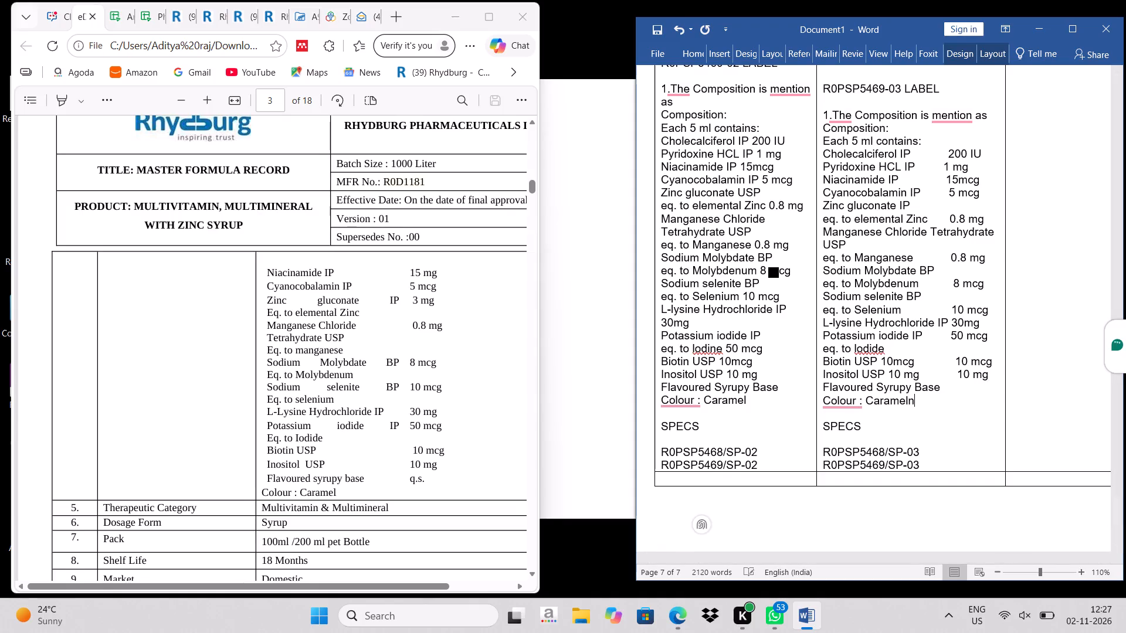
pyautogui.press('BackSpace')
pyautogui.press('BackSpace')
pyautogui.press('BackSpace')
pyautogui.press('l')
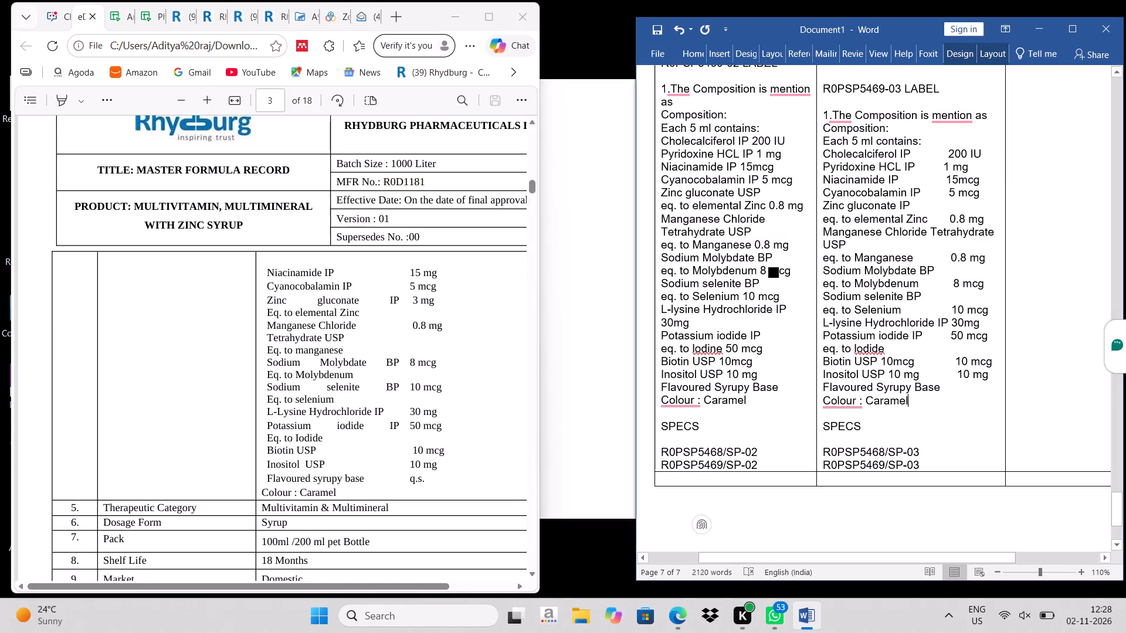
# Add "q.s" after Flavoured Syrupy Base in the LABEL composition, spaced out to the strength column.
pyautogui.click(944, 389)
pyautogui.press('space')
pyautogui.press('space')
pyautogui.press('space')
pyautogui.press('space')
pyautogui.press('space')
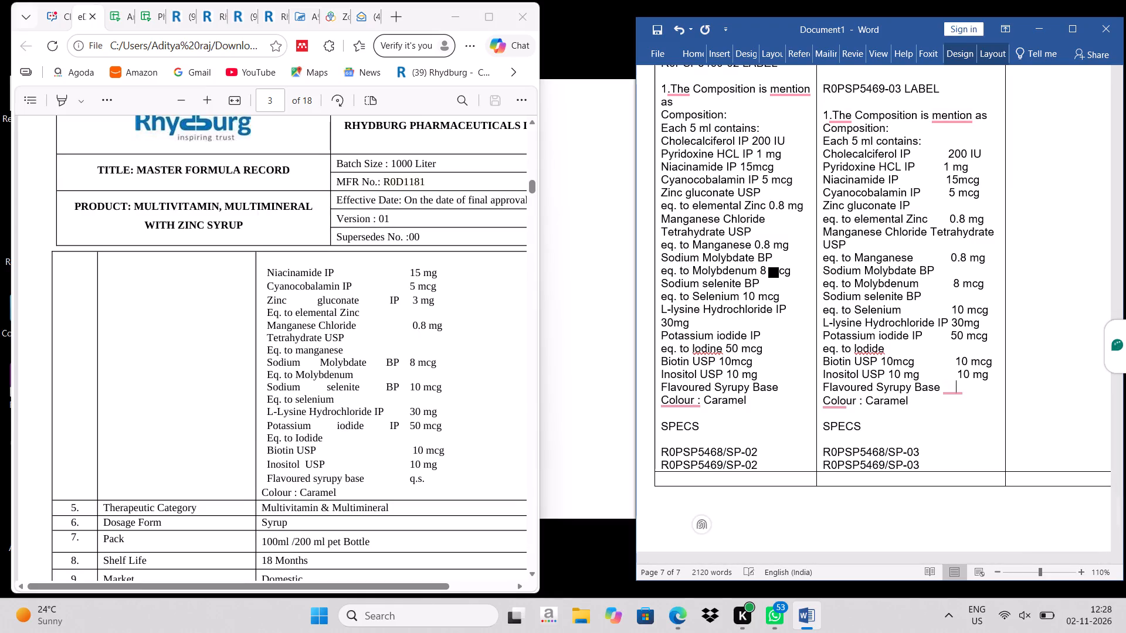
pyautogui.press('space')
pyautogui.press('q')
pyautogui.write('.s')
# Remove one space before "200 IU" in the Cholecalciferol IP line of the LABEL composition to align it with the strengths below.
pyautogui.press('Up')
pyautogui.press('Up')
pyautogui.press('Up')
pyautogui.press('Up')
pyautogui.press('Up')
pyautogui.press('Up')
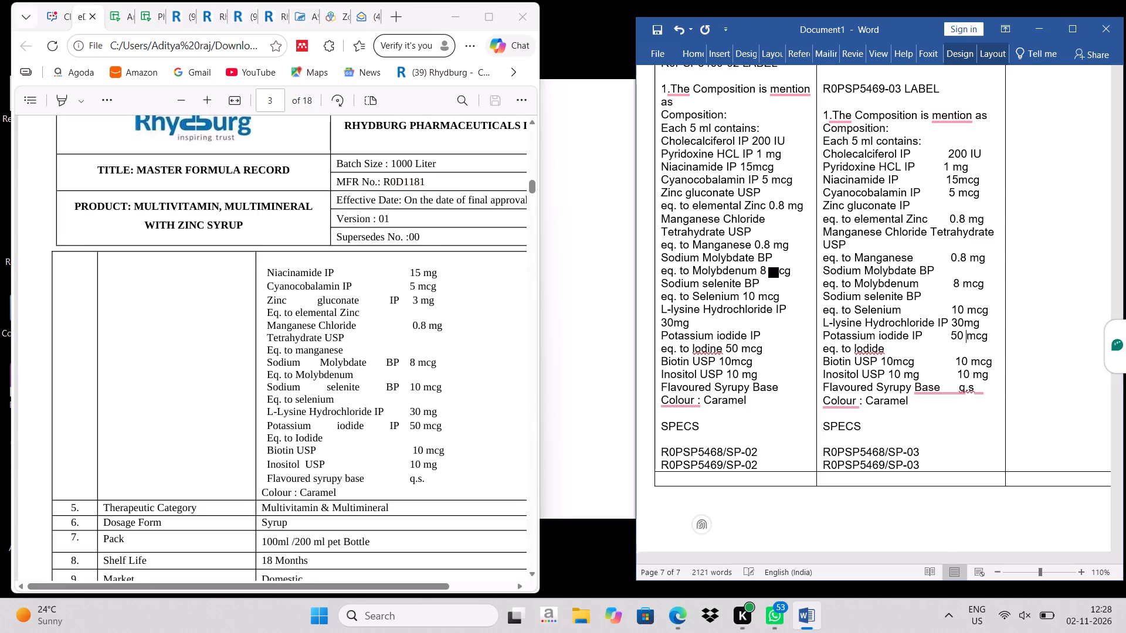
pyautogui.press('Up')
pyautogui.press('Up')
pyautogui.press('Up')
pyautogui.press('Up')
pyautogui.press('Up')
pyautogui.press('Up')
pyautogui.press('Up')
pyautogui.press('Up')
pyautogui.press('Up')
pyautogui.press('Up')
pyautogui.press('Up')
pyautogui.press('Up')
pyautogui.press('Up')
pyautogui.press('Up')
pyautogui.press('Down')
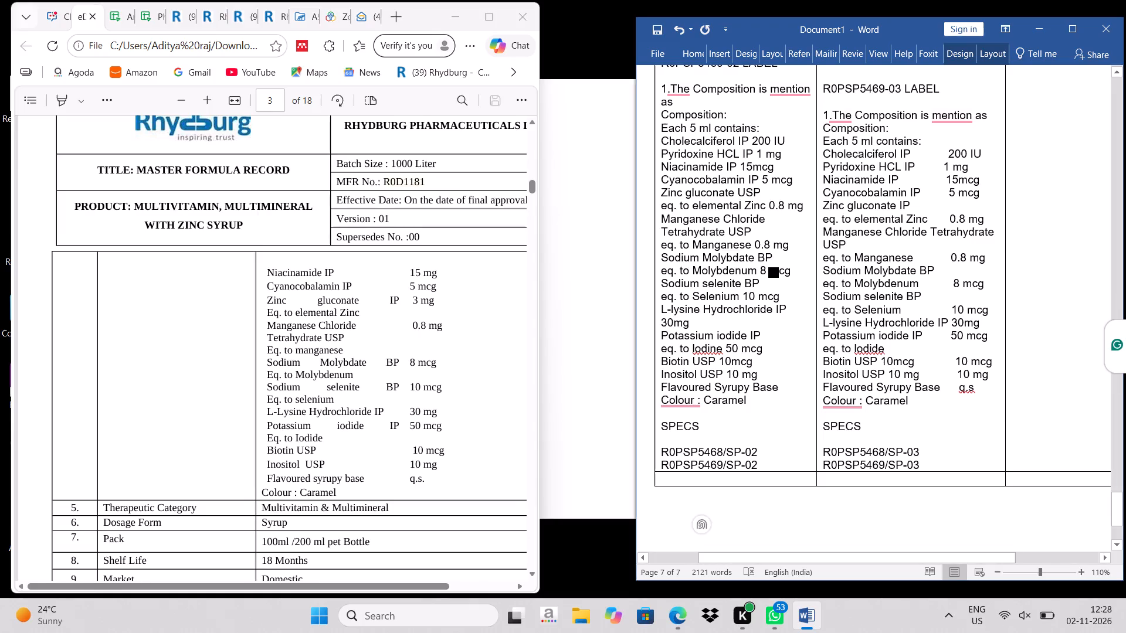
pyautogui.click(948, 149)
pyautogui.press('BackSpace')
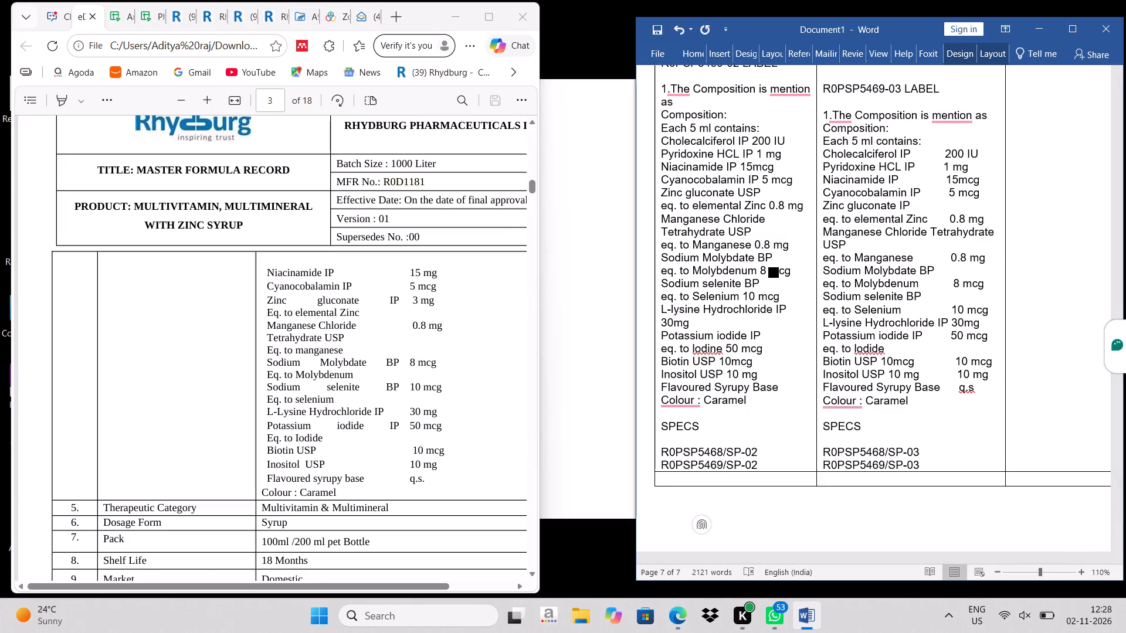
# Add the Label Claim strength "3 mg" to the Zinc gluconate IP line of the LABEL composition, spaced out to the strength column.
pyautogui.scroll(4, 383, 348)
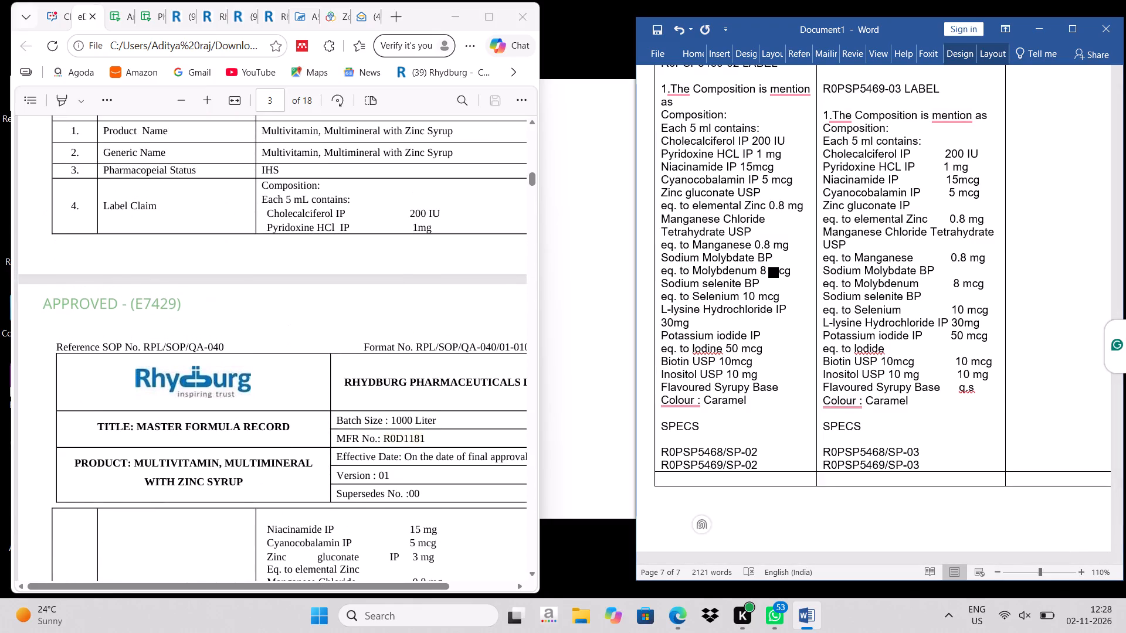
pyautogui.scroll(-1, 421, 440)
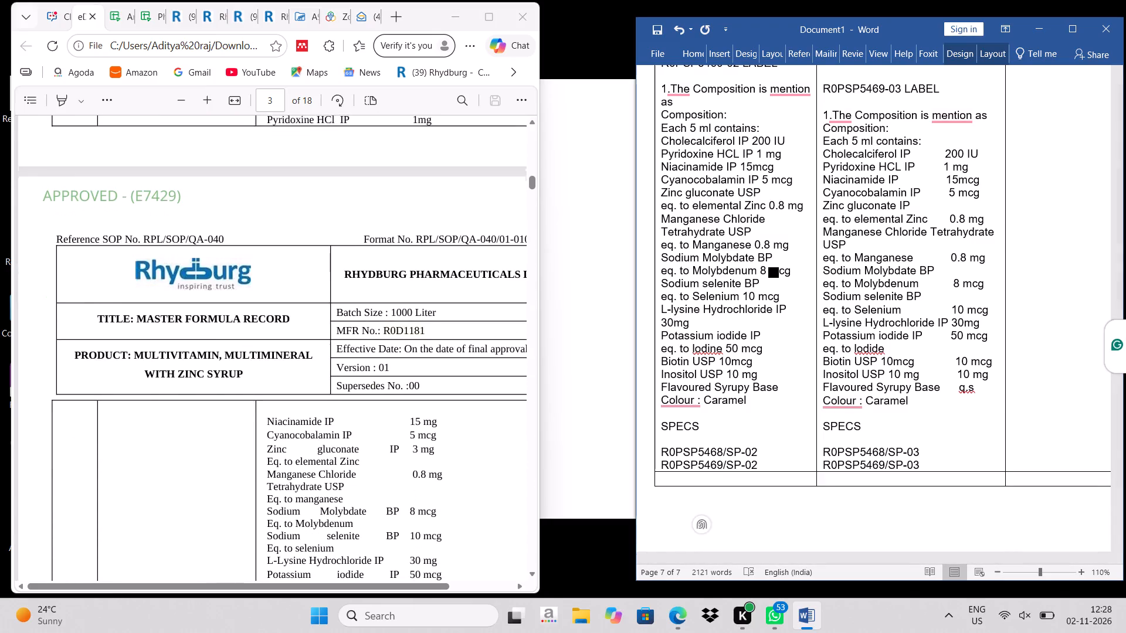
pyautogui.scroll(-1, 421, 440)
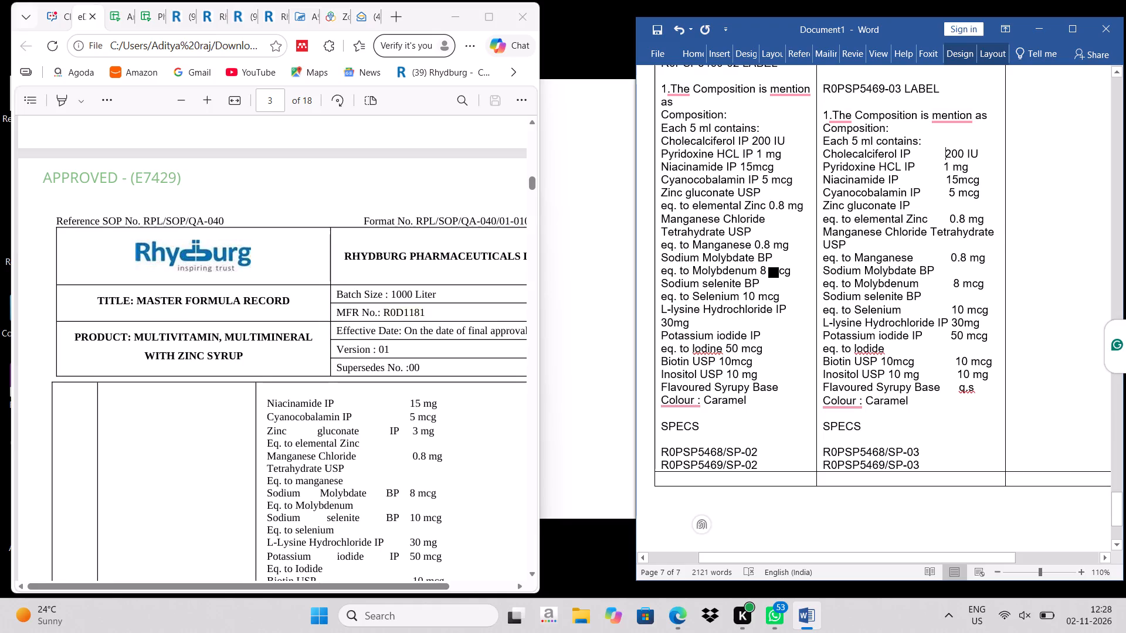
pyautogui.click(919, 205)
pyautogui.press('space')
pyautogui.press('space')
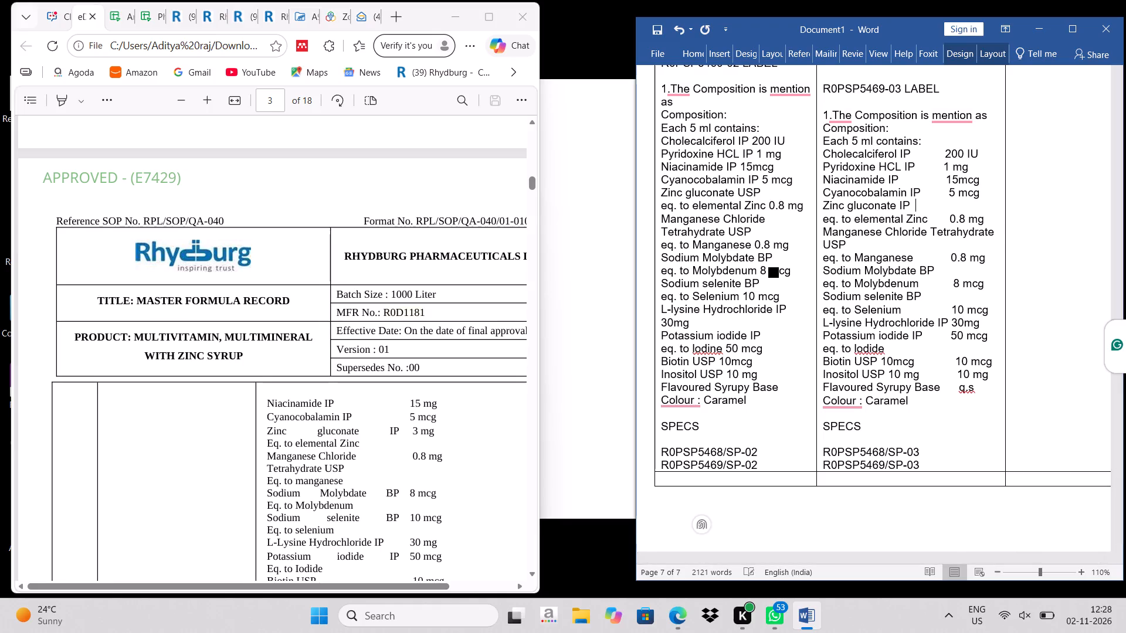
pyautogui.press('space')
pyautogui.press('space')
pyautogui.press('space')
pyautogui.press('space')
pyautogui.press('space')
pyautogui.press('space')
pyautogui.press('space')
pyautogui.press('space')
pyautogui.press('space')
pyautogui.press('space')
pyautogui.press('space')
pyautogui.write('3 mg')
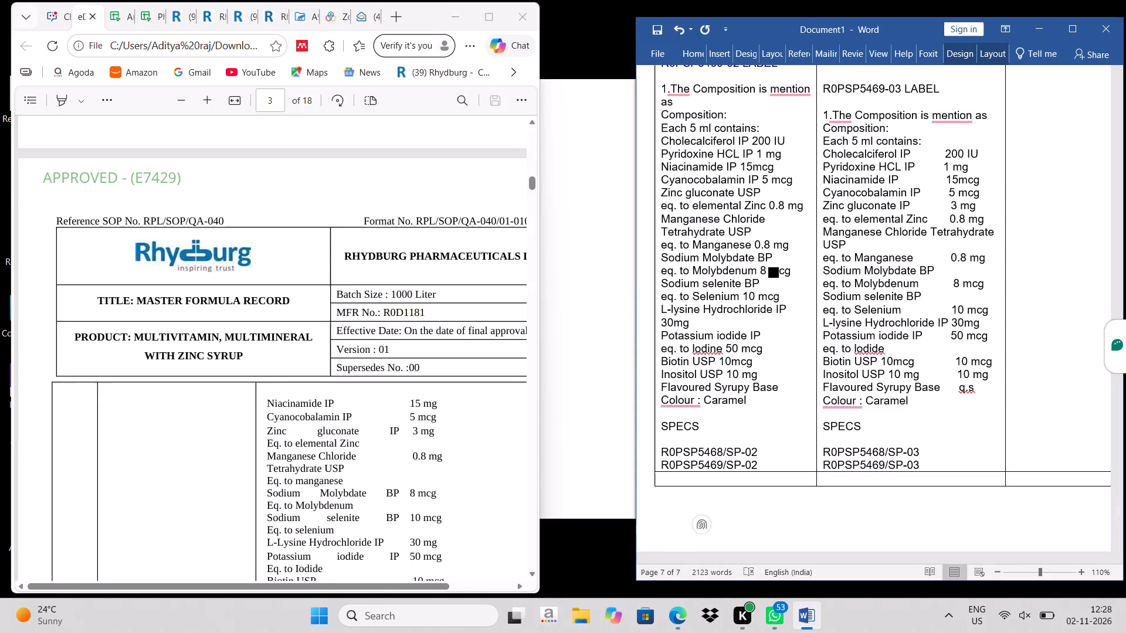
pyautogui.scroll(-1, 396, 432)
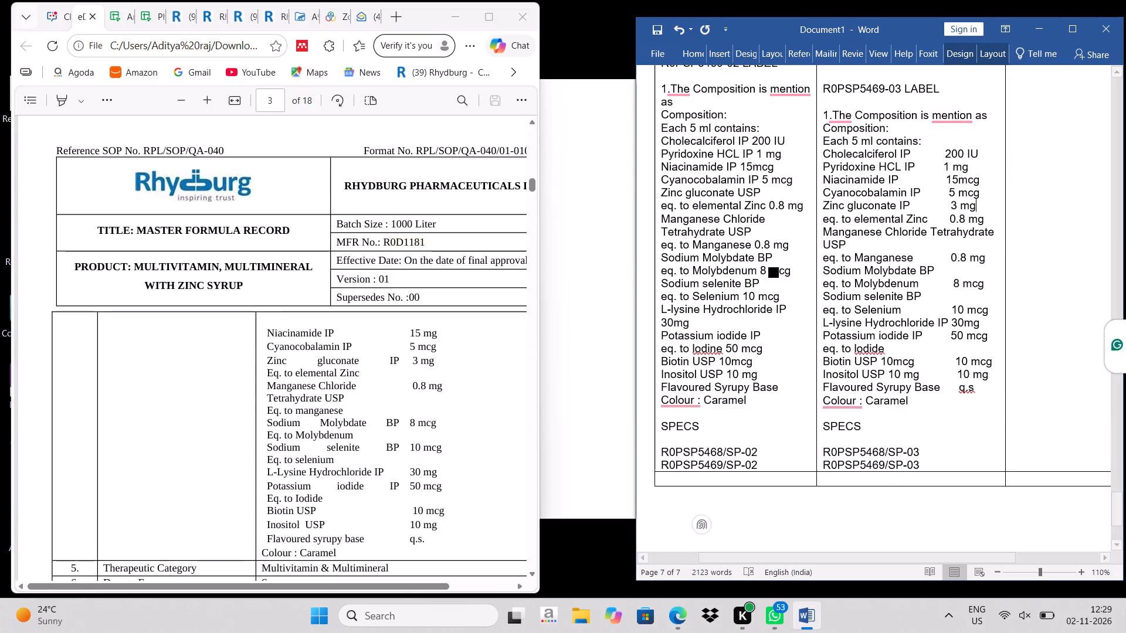
pyautogui.scroll(-1, 407, 397)
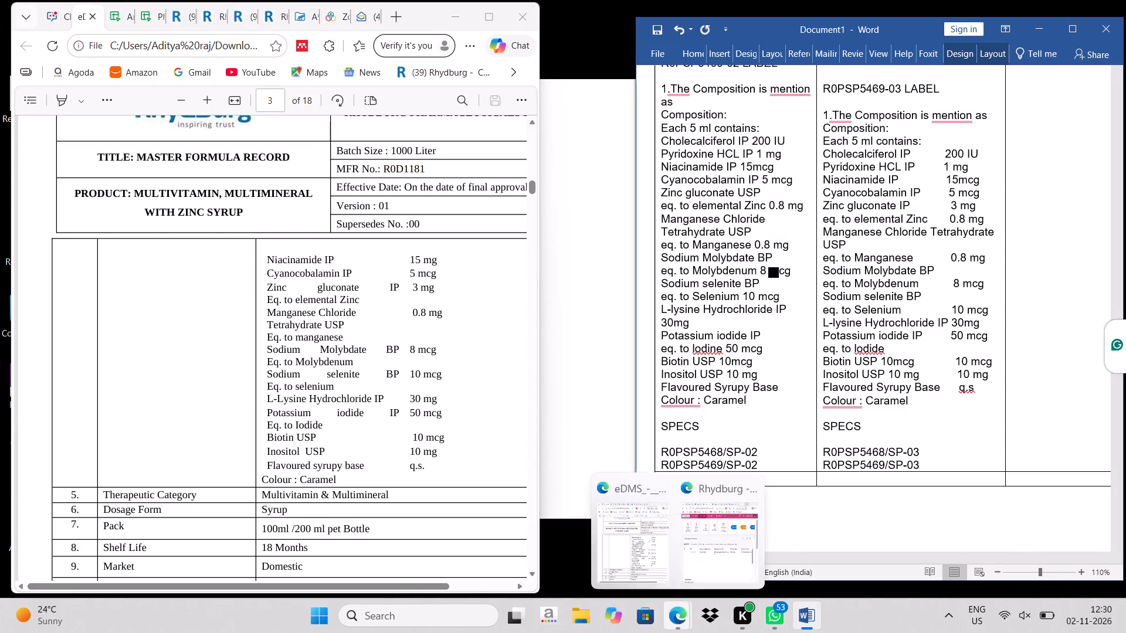
# Switch to the browser, maximize the window holding the master formula record, and open its Rhydburg - Caliber page.
pyautogui.moveTo(697, 554); pyautogui.dragTo(702, 563)
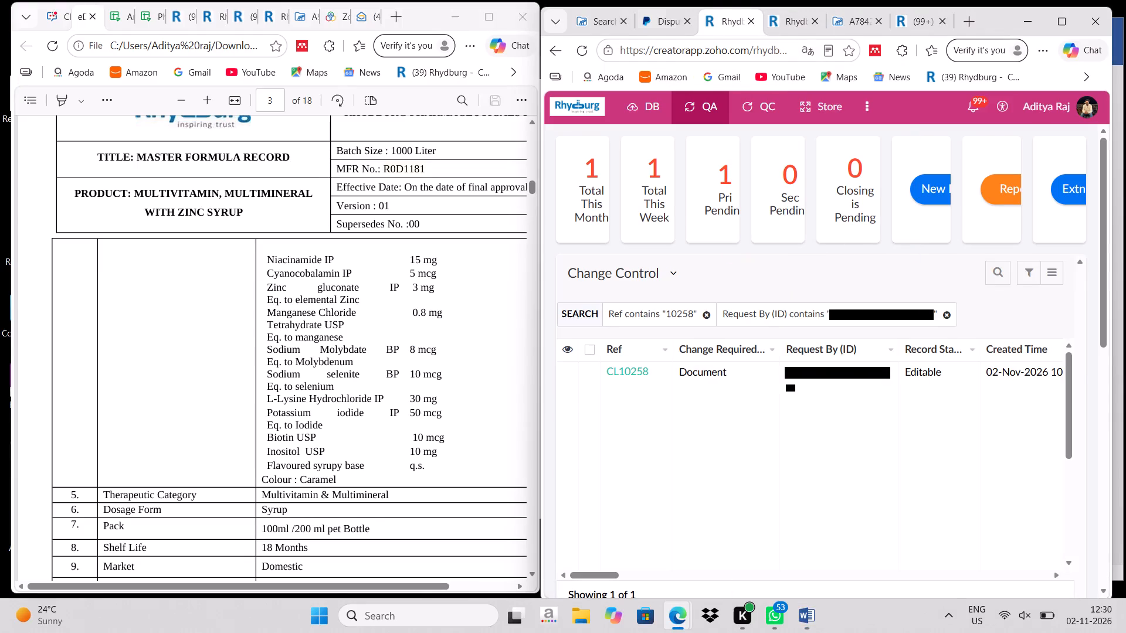
pyautogui.click(792, 22)
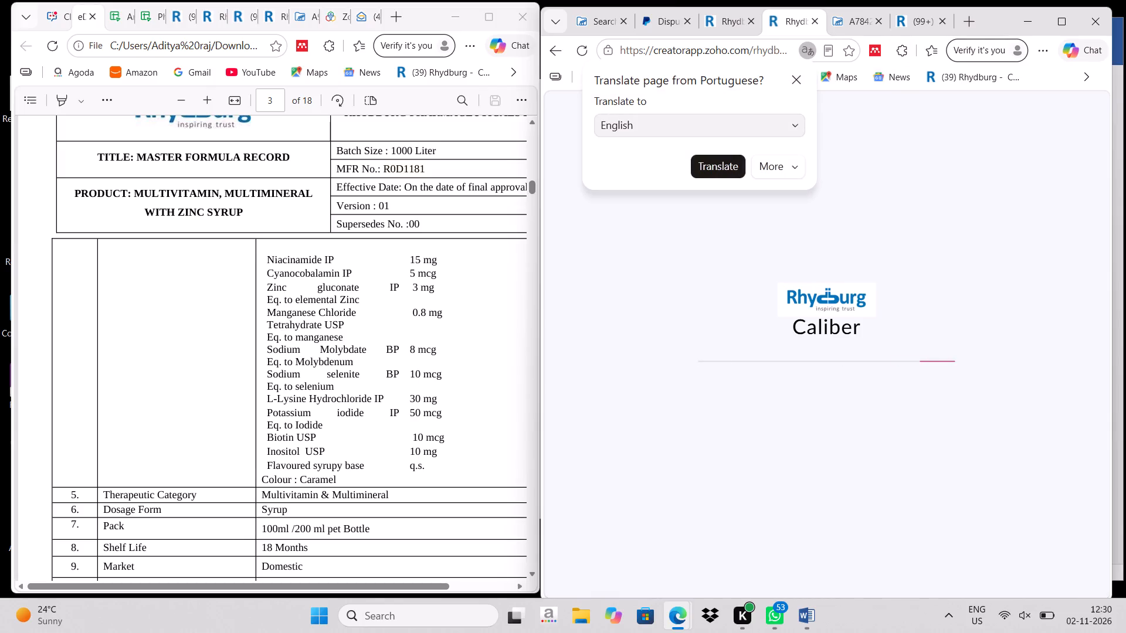
pyautogui.click(723, 13)
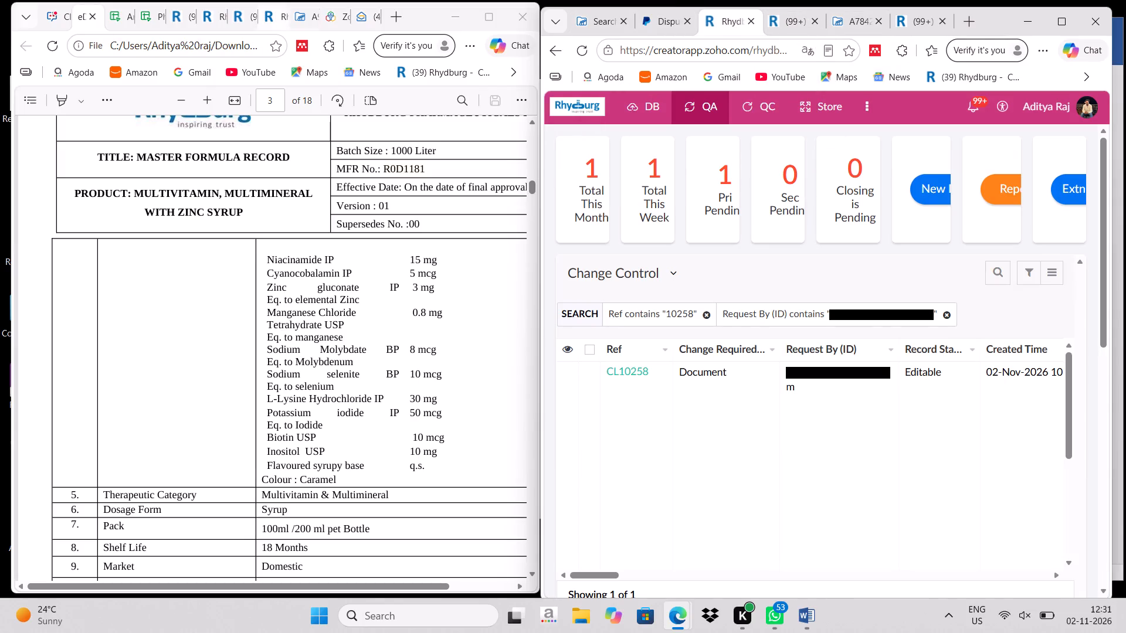
pyautogui.click(486, 13)
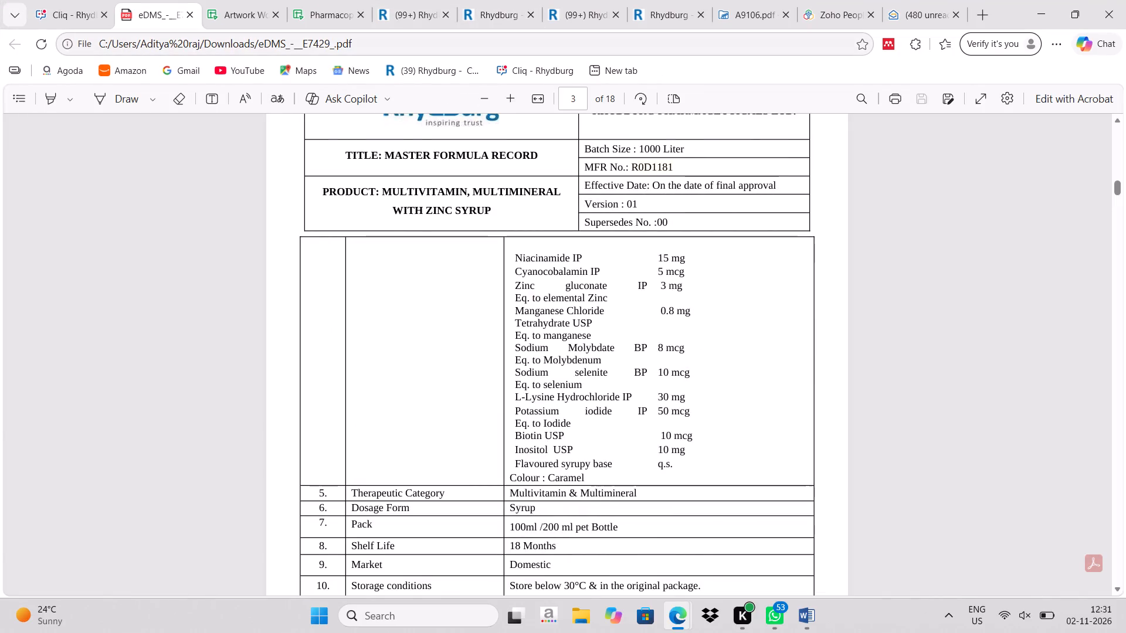
pyautogui.click(401, 11)
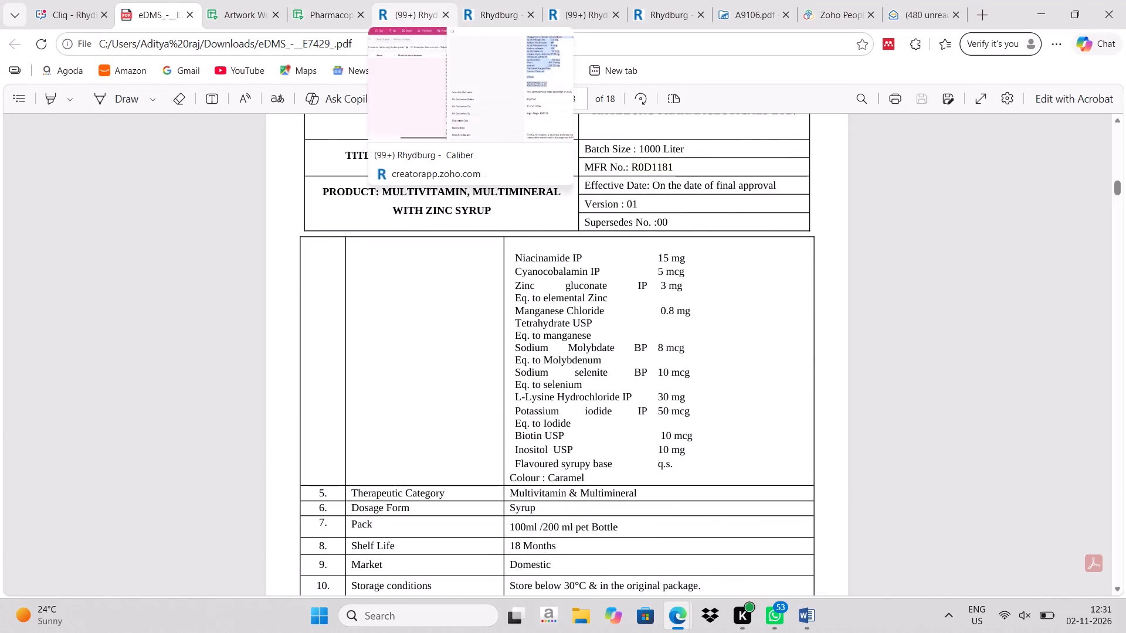
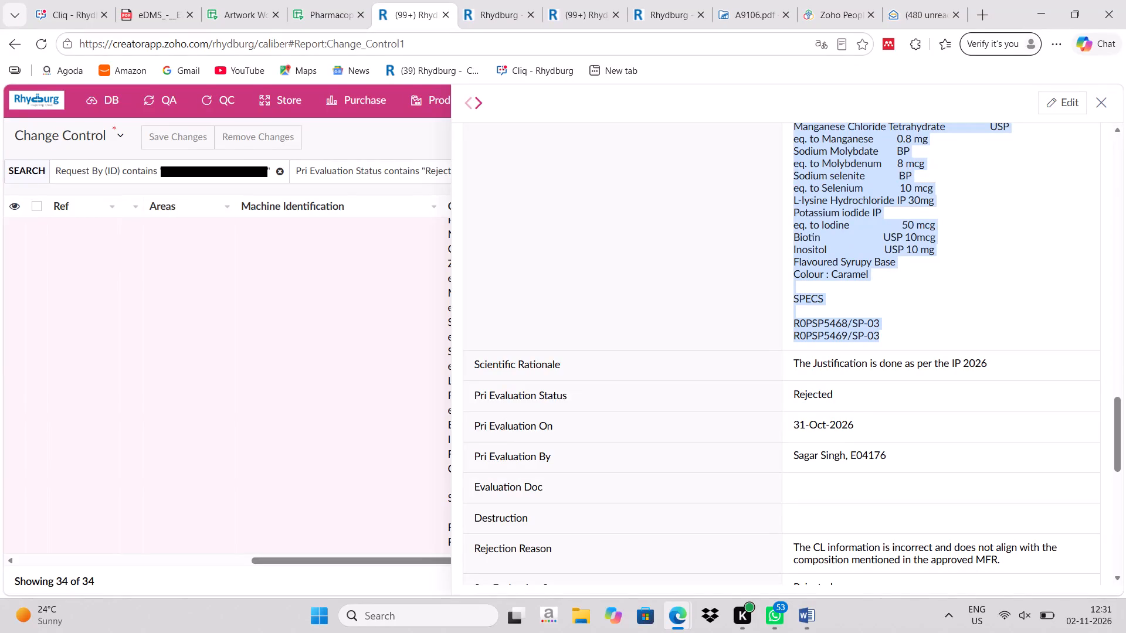
# Copy the Scientific Rationale sentence "The Justification is done as per the IP 2026" from the rejected change control record.
pyautogui.click(887, 314)
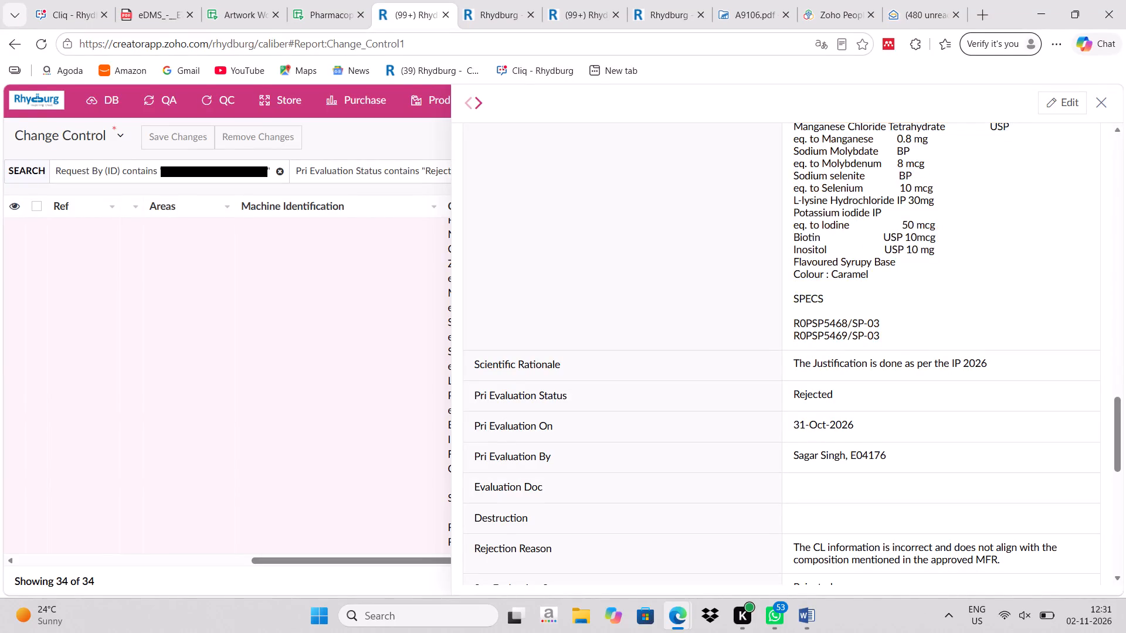
pyautogui.scroll(18, 889, 310)
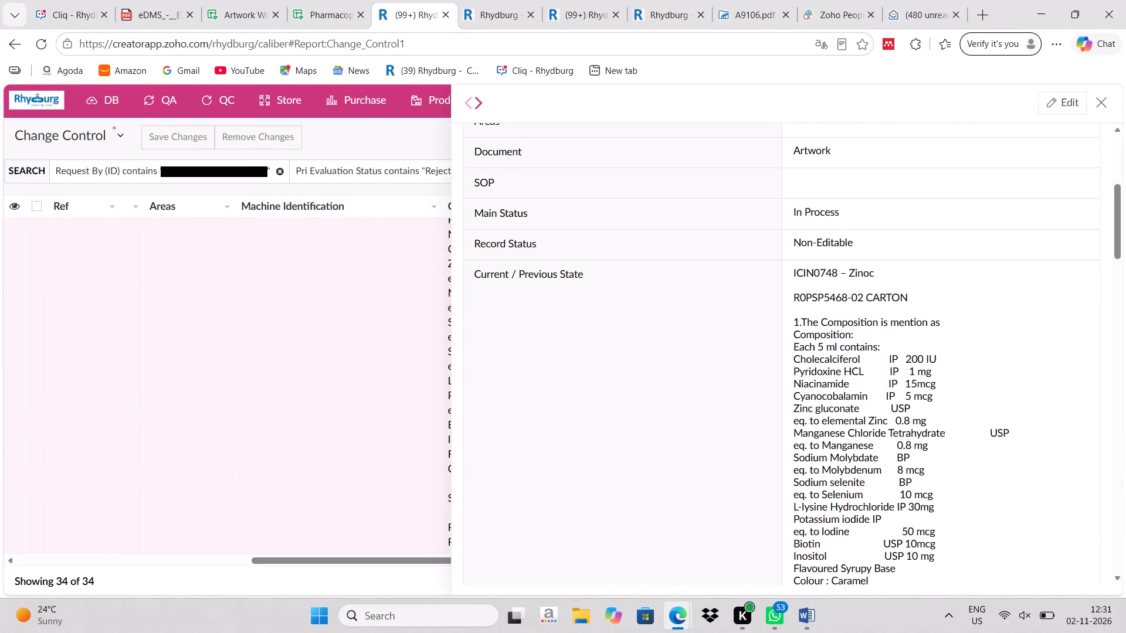
pyautogui.scroll(-16, 889, 310)
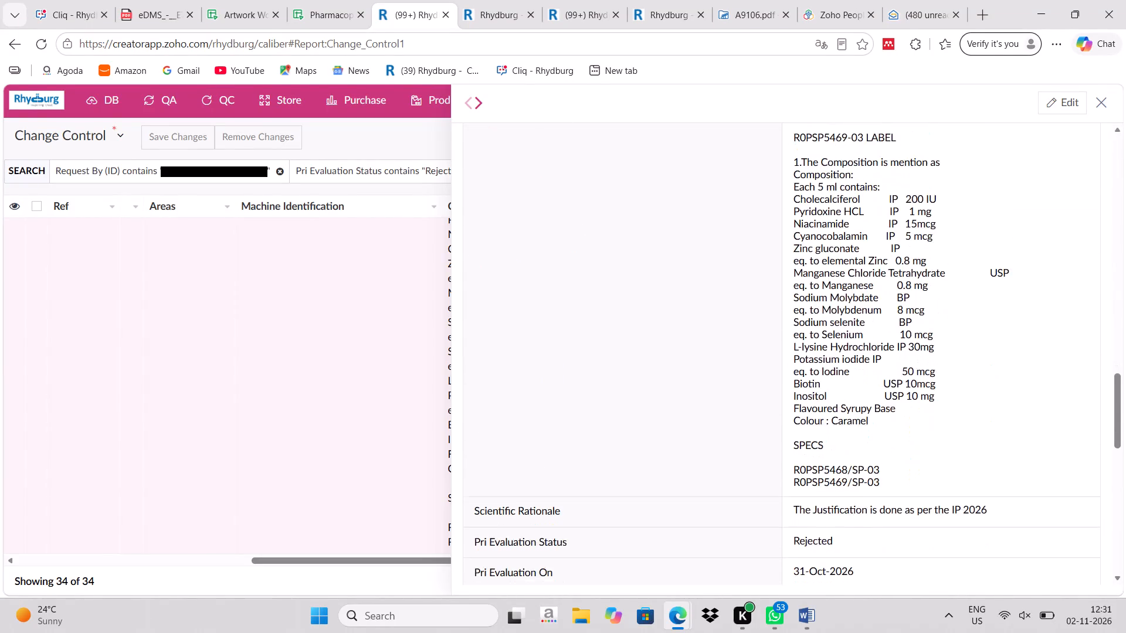
pyautogui.scroll(-3, 888, 332)
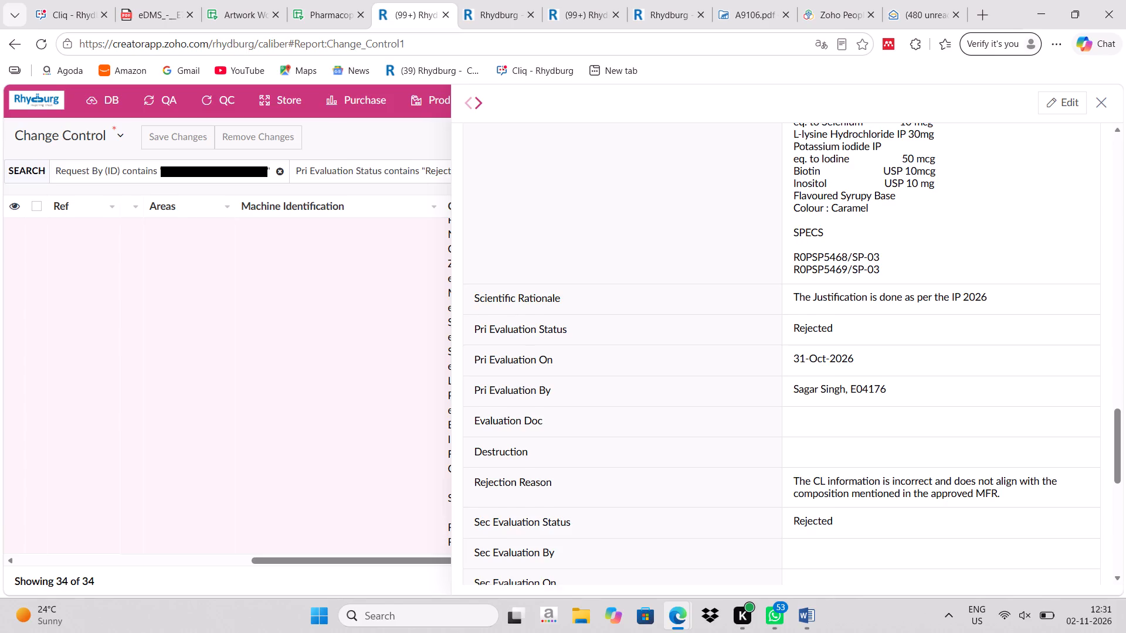
pyautogui.moveTo(793, 291); pyautogui.dragTo(992, 297)
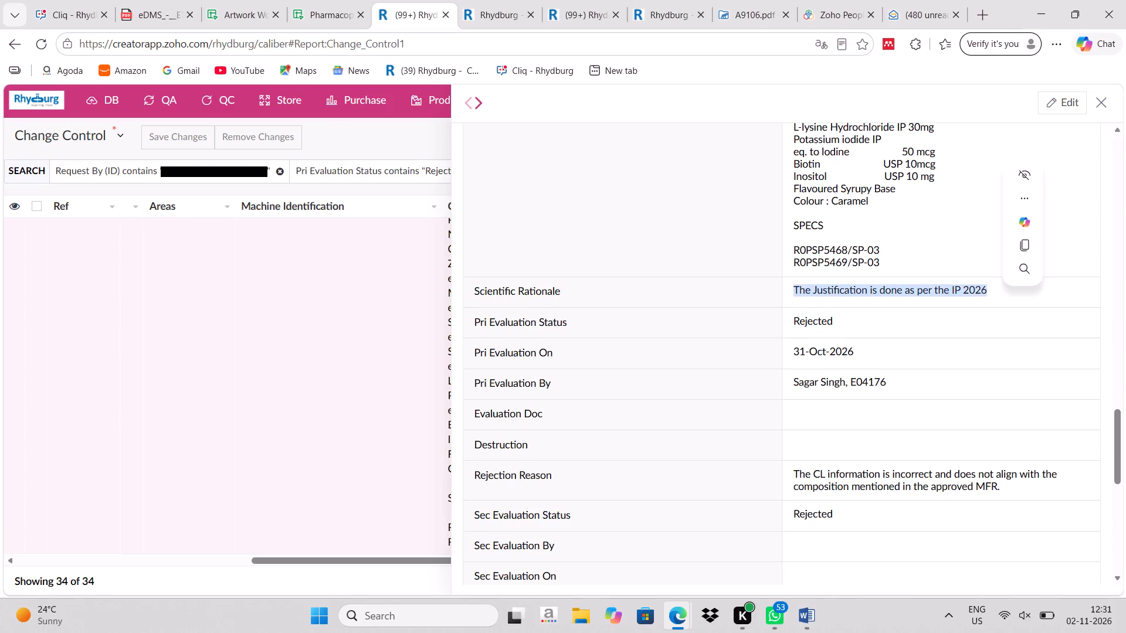
pyautogui.click(1018, 247)
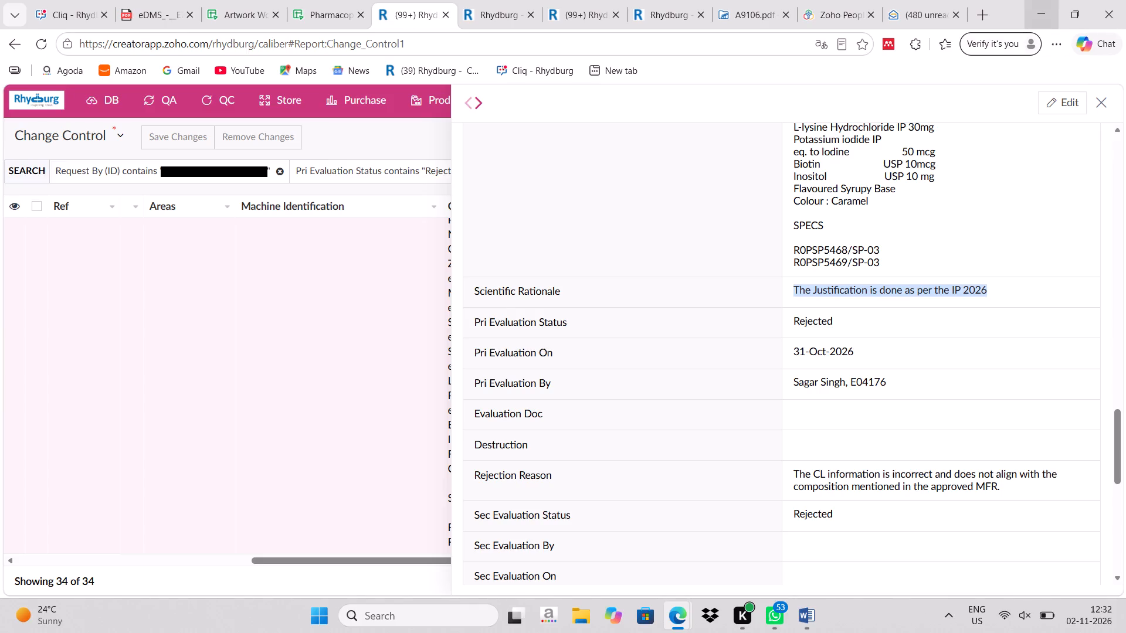
pyautogui.click(74, 3)
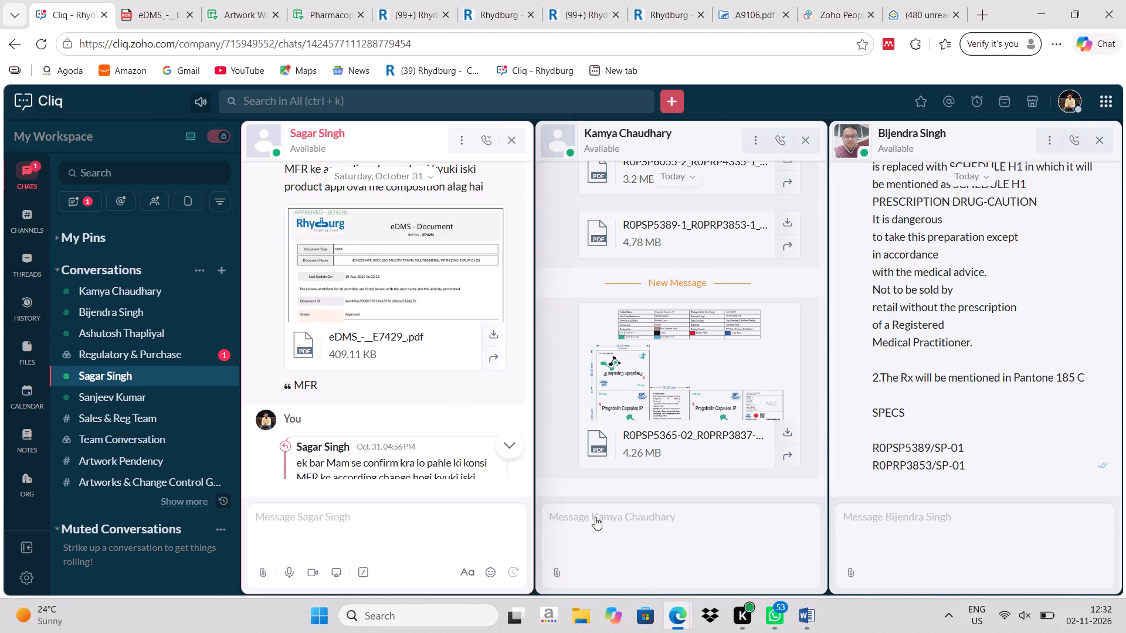
pyautogui.click(548, 518)
pyautogui.click(559, 576)
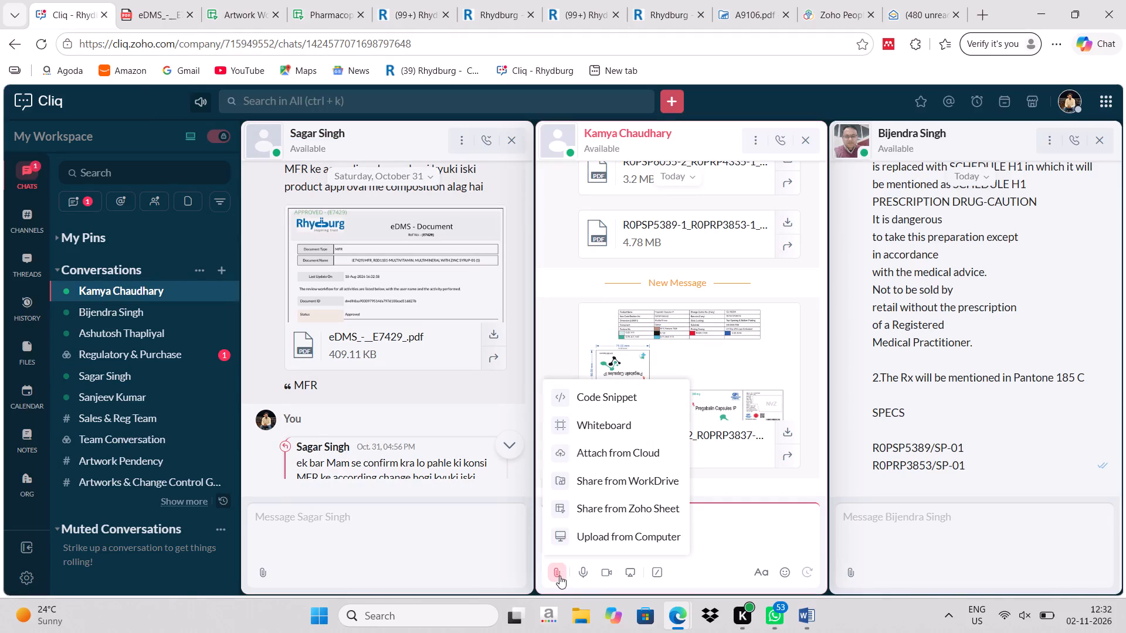
pyautogui.click(598, 534)
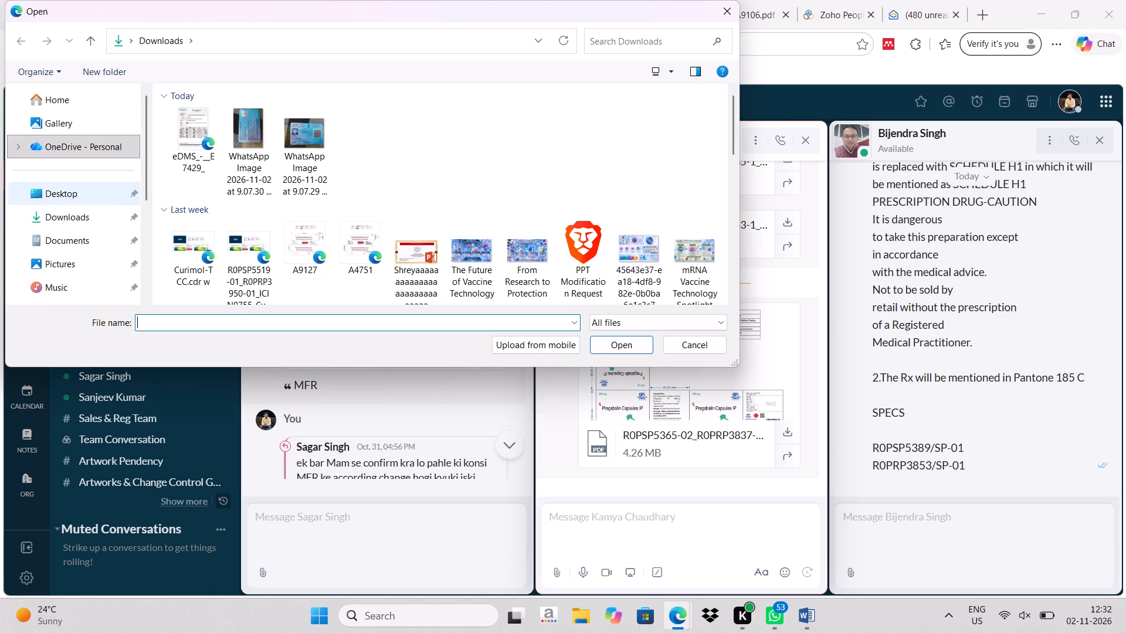
pyautogui.click(71, 112)
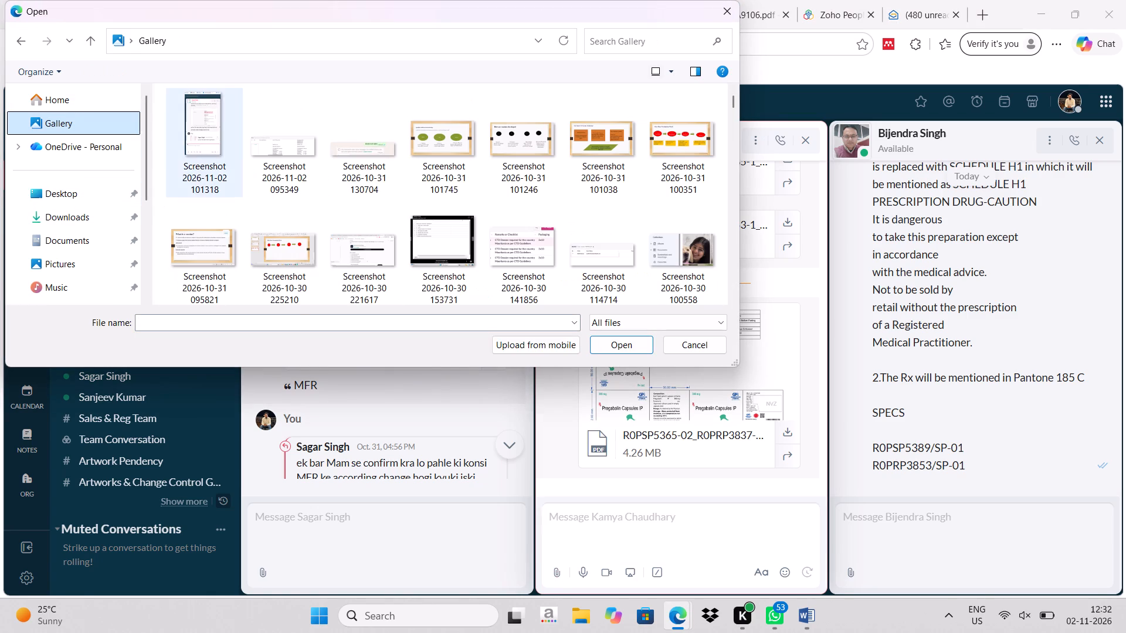
pyautogui.click(196, 125)
pyautogui.click(196, 125)
pyautogui.doubleClick(196, 125)
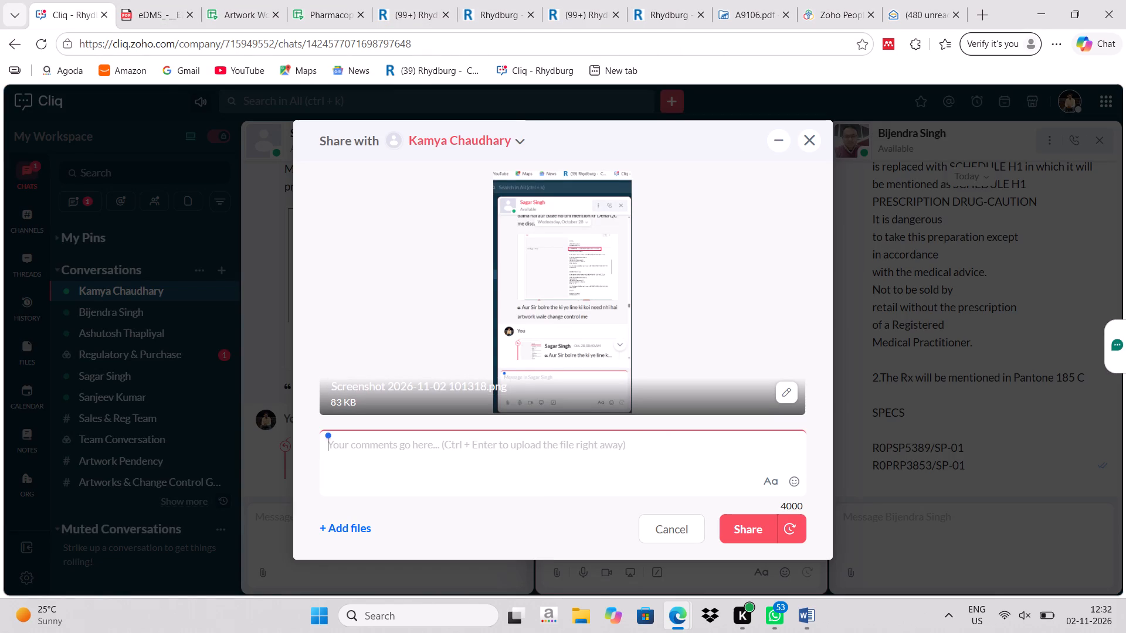
pyautogui.click(732, 528)
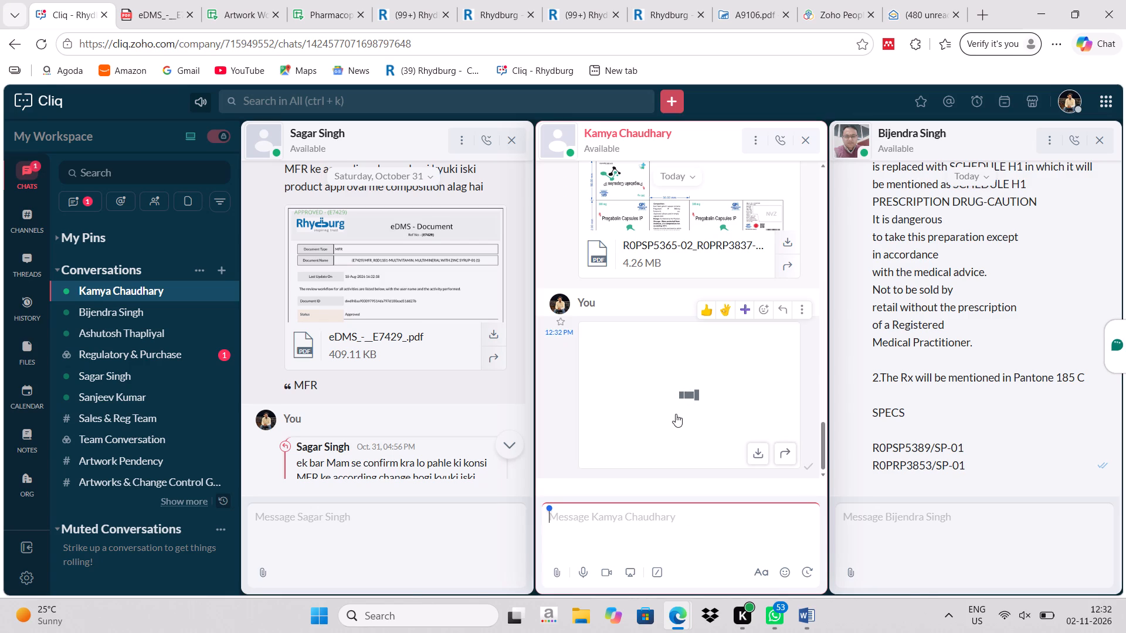
# Examine the shared screenshot in its enlarged preview, then return to the chats at 100% page zoom.
pyautogui.click(676, 414)
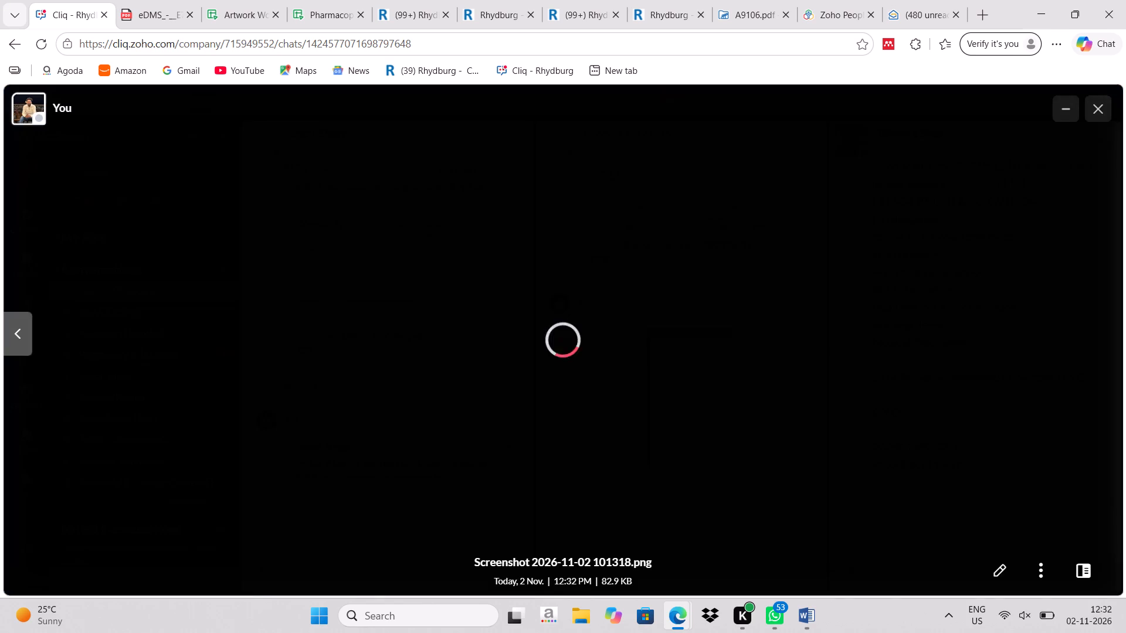
pyautogui.keyDown('ctrl'); pyautogui.scroll(8, 608, 327); pyautogui.keyUp('ctrl')
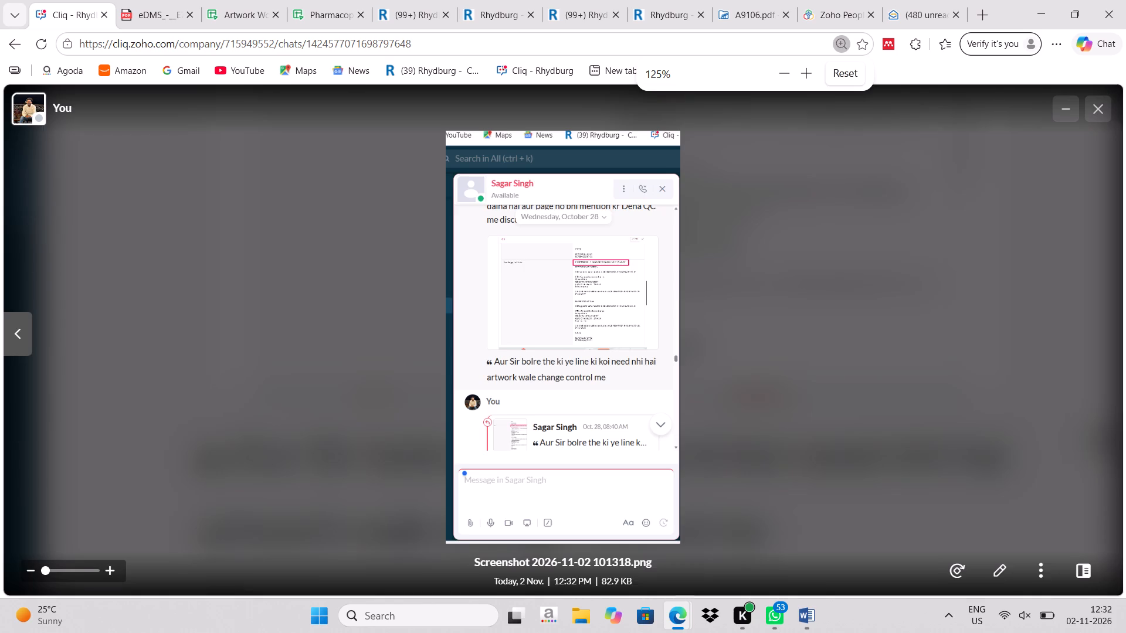
pyautogui.keyDown('ctrl'); pyautogui.scroll(9, 608, 327); pyautogui.keyUp('ctrl')
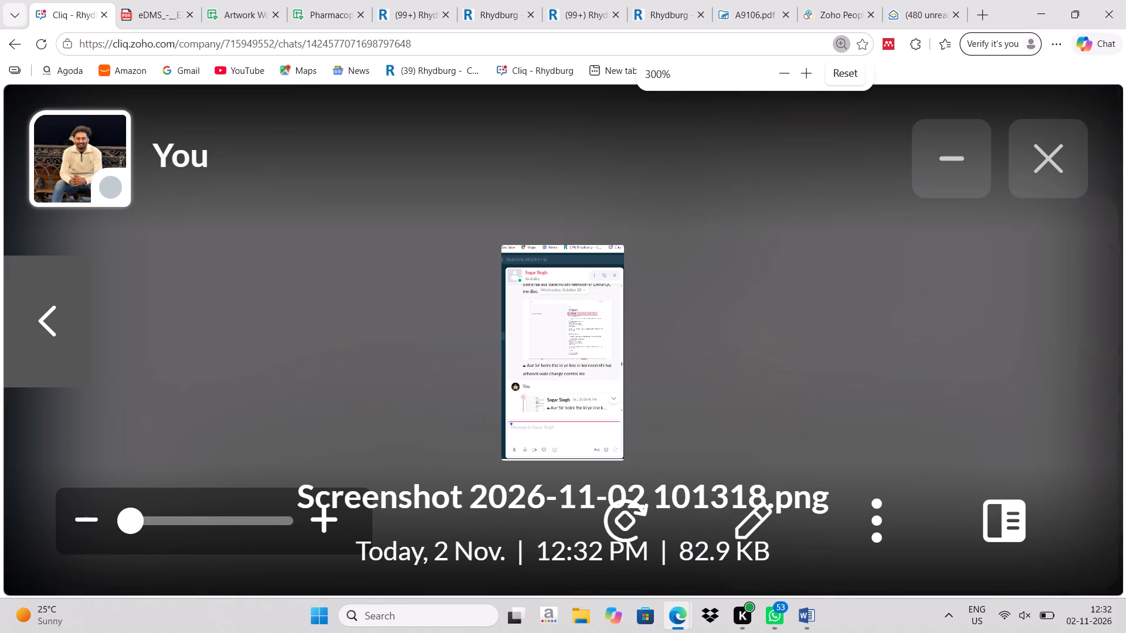
pyautogui.click(966, 175)
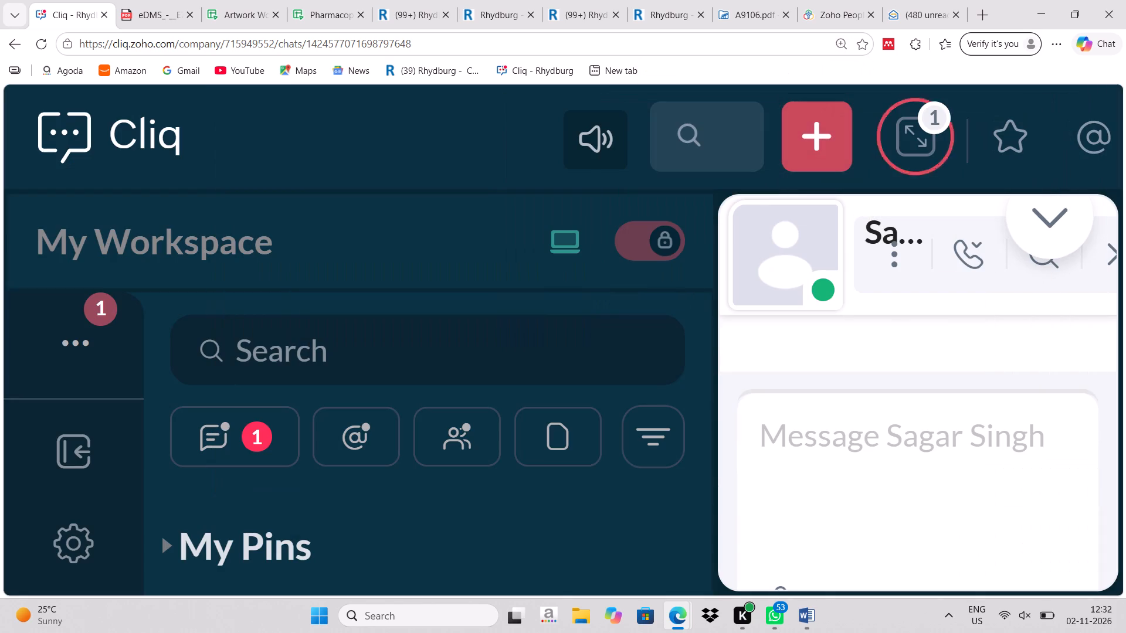
pyautogui.keyDown('ctrl'); pyautogui.scroll(-9, 767, 411); pyautogui.keyUp('ctrl')
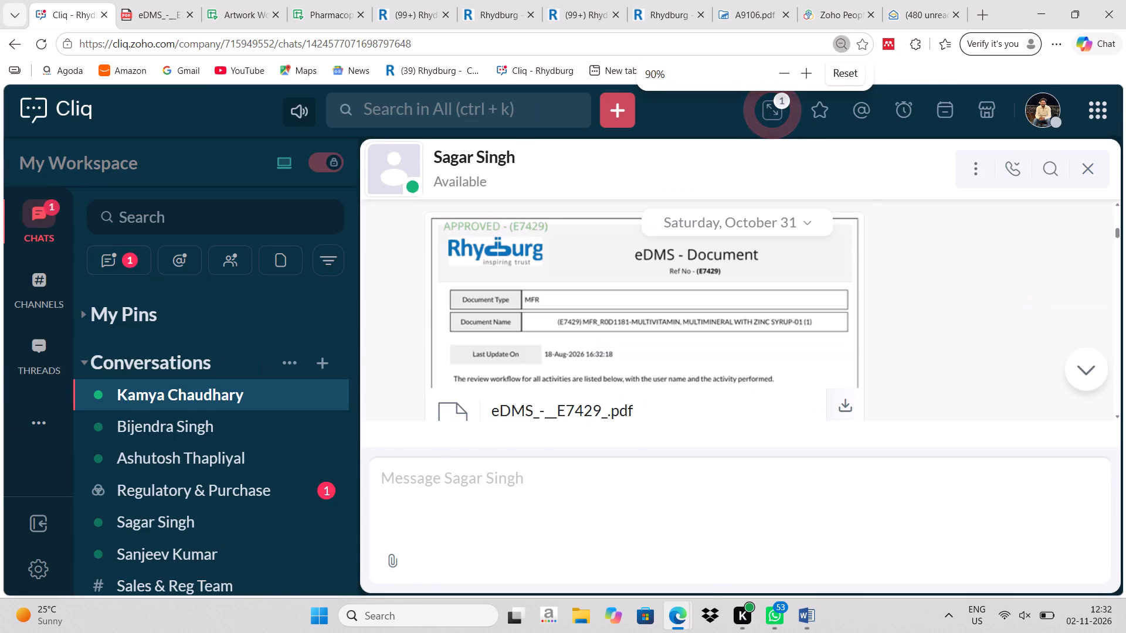
pyautogui.keyDown('ctrl'); pyautogui.scroll(-3, 767, 411); pyautogui.keyUp('ctrl')
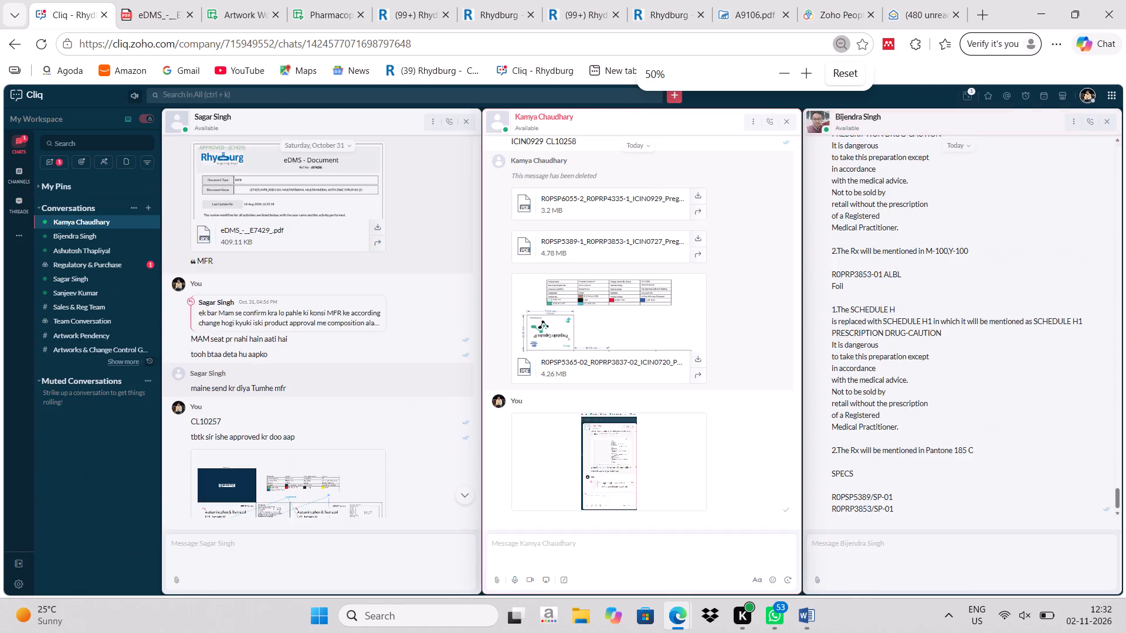
pyautogui.keyDown('ctrl'); pyautogui.scroll(5, 767, 411); pyautogui.keyUp('ctrl')
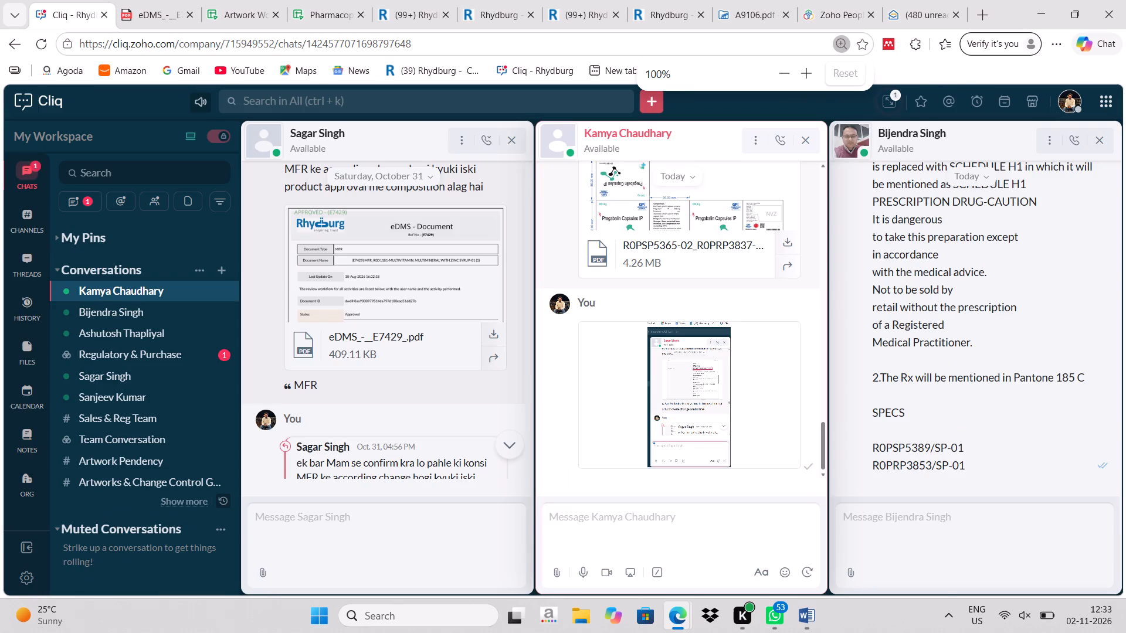
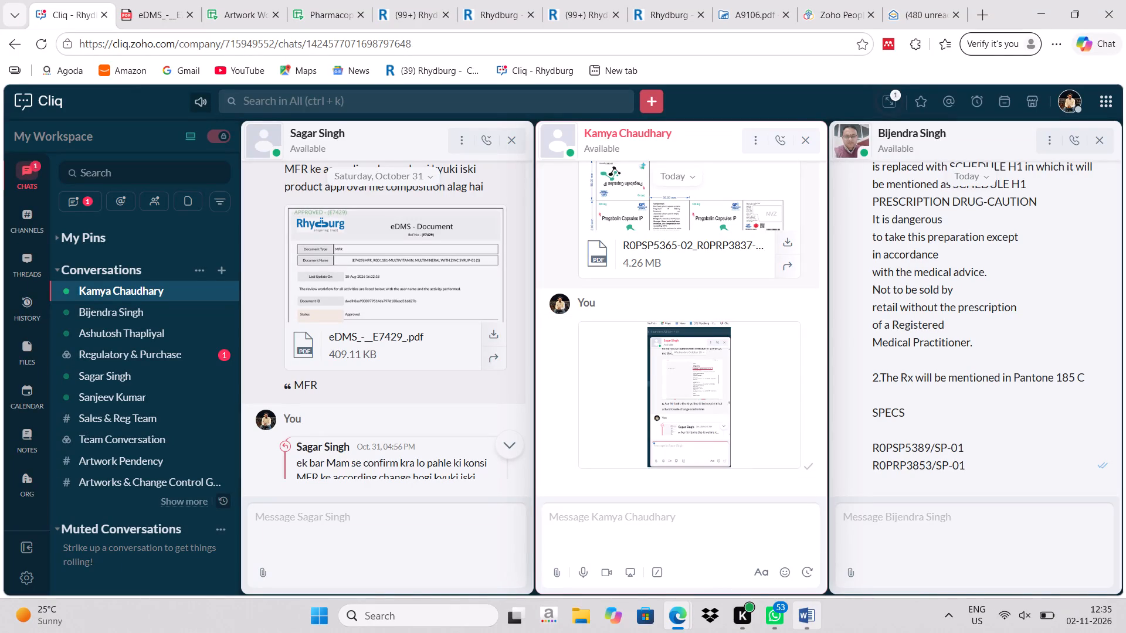
# Arrange the Word change control document beside the E7429 master formula record PDF so both are readable.
pyautogui.click(793, 552)
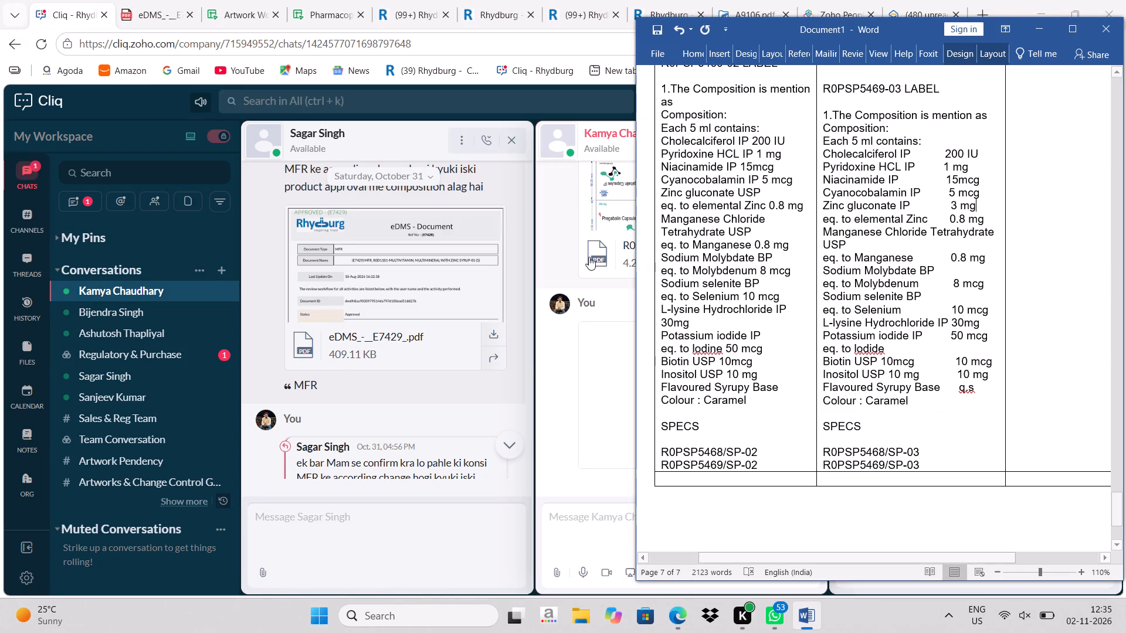
pyautogui.moveTo(918, 30); pyautogui.dragTo(921, 73)
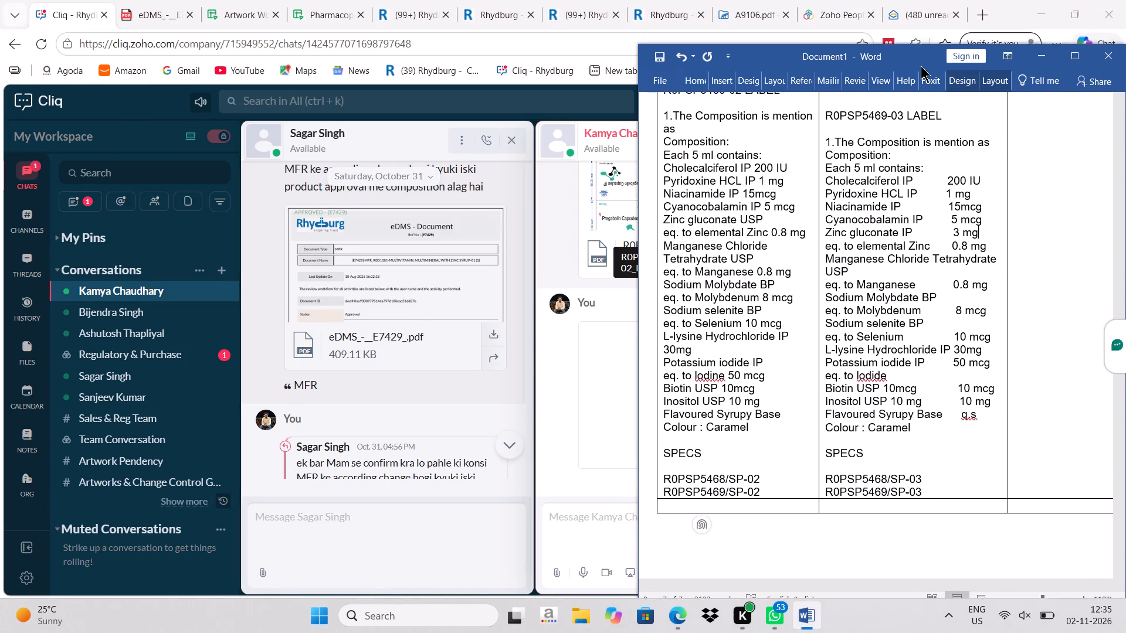
pyautogui.moveTo(921, 73); pyautogui.dragTo(920, 86)
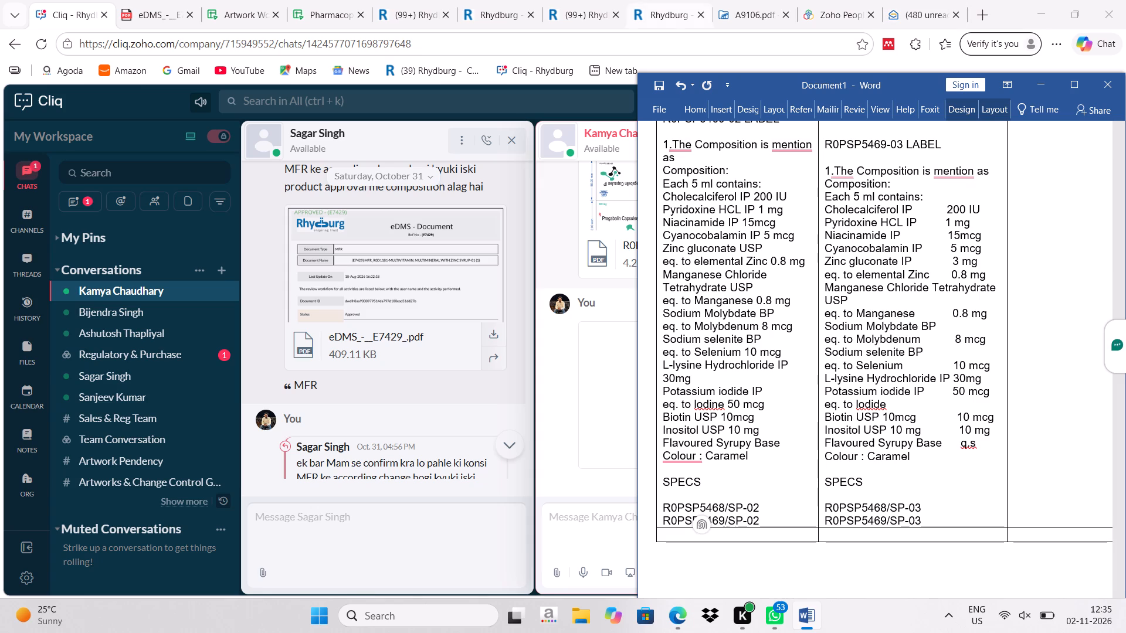
pyautogui.click(162, 15)
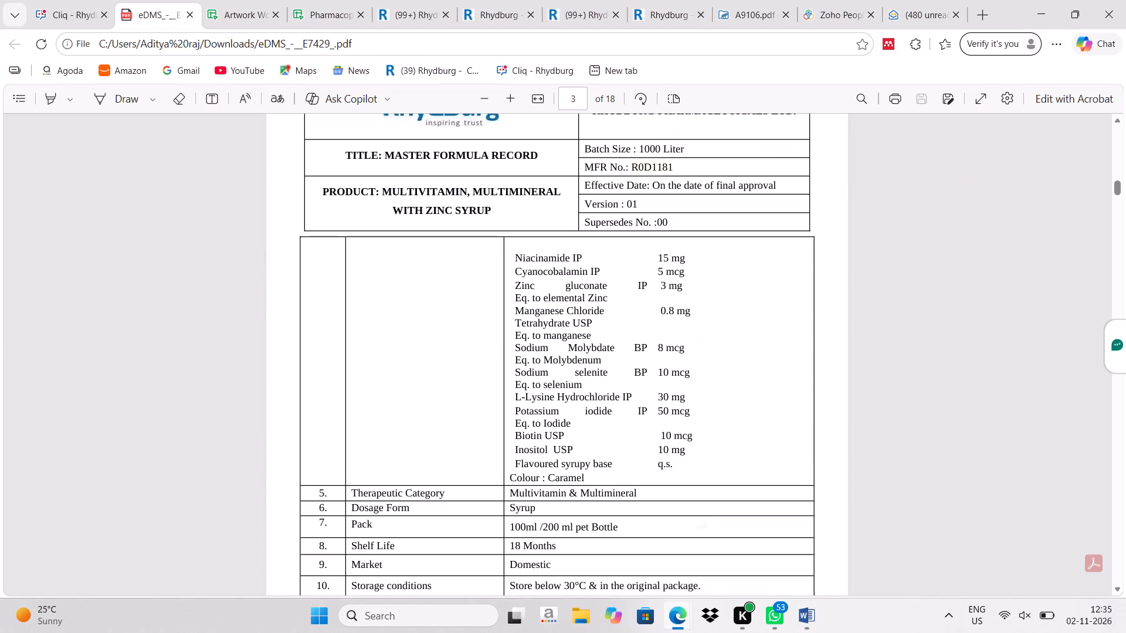
pyautogui.click(1079, 13)
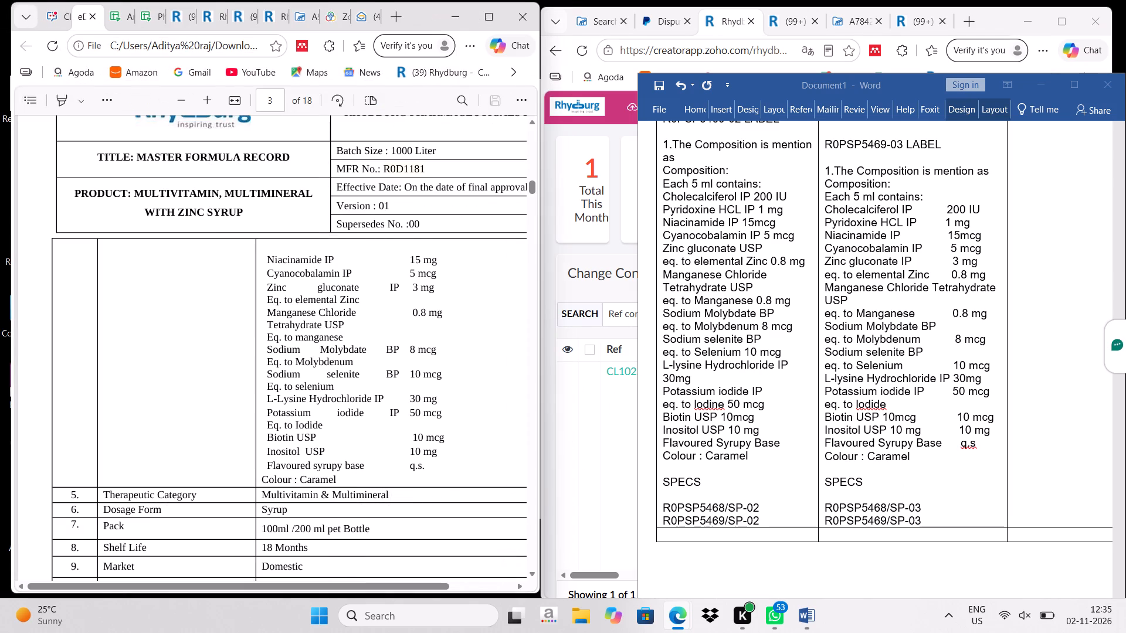
pyautogui.moveTo(752, 82); pyautogui.dragTo(723, 29)
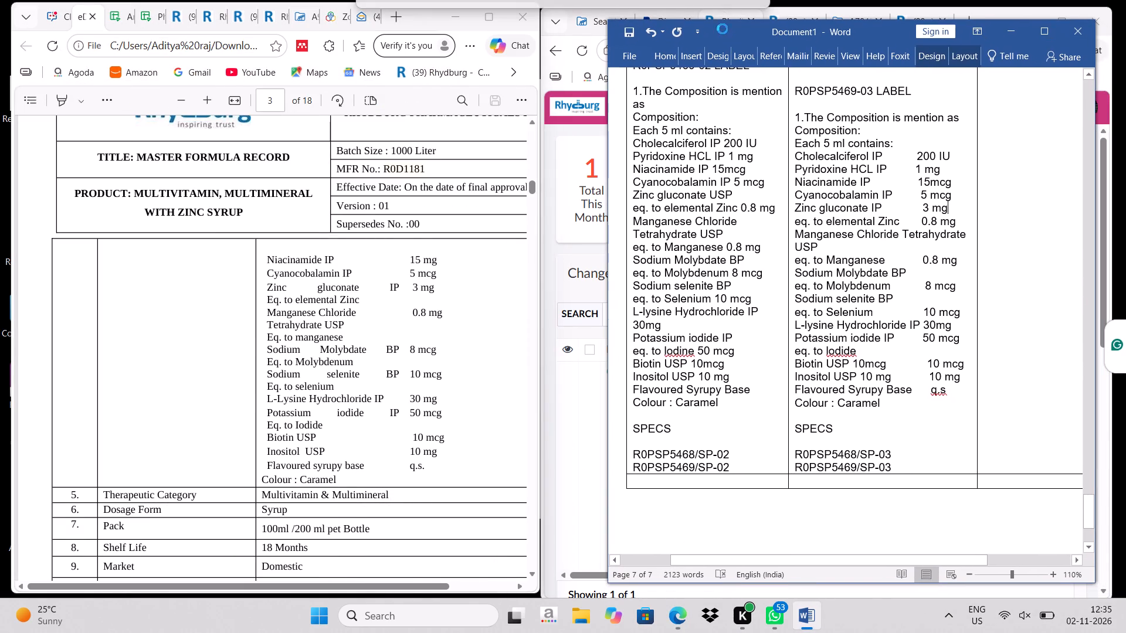
pyautogui.moveTo(608, 132); pyautogui.dragTo(545, 121)
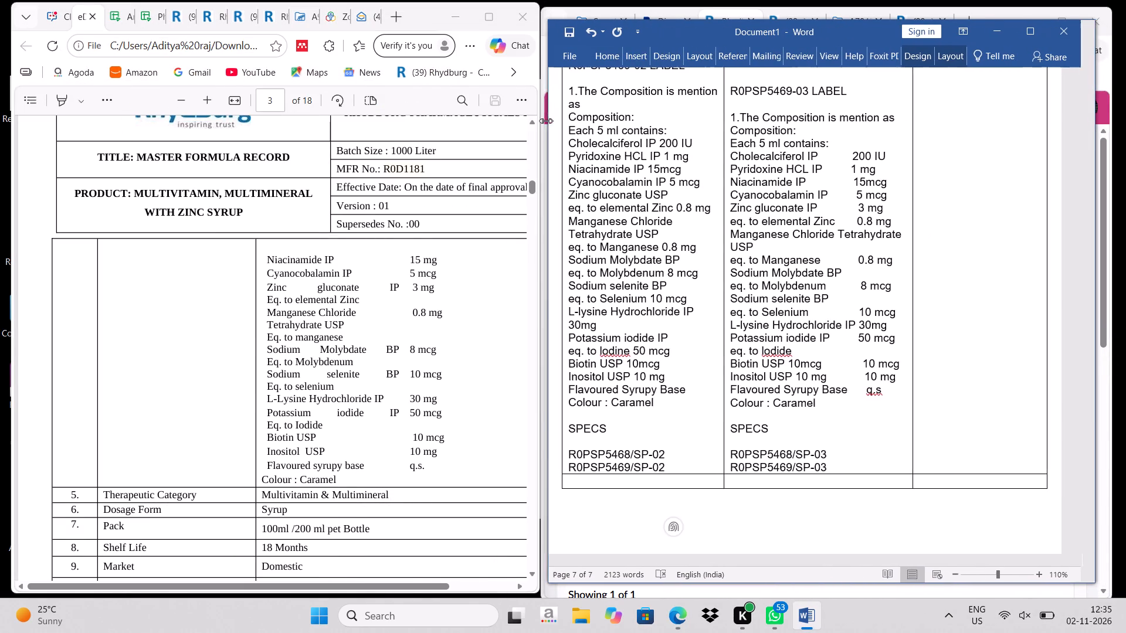
pyautogui.moveTo(545, 121); pyautogui.dragTo(544, 121)
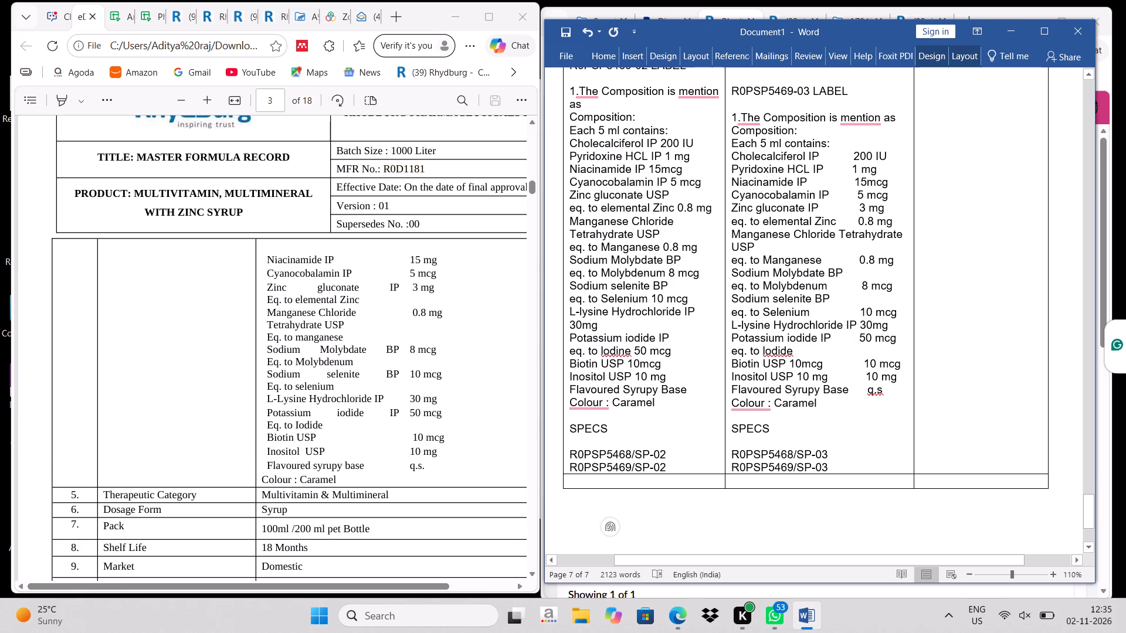
# Compare the proposed R0PSP5468-03 carton and R0PSP5469-03 label compositions in the ICIN0748 – Zinoc row.
pyautogui.scroll(-5, 890, 433)
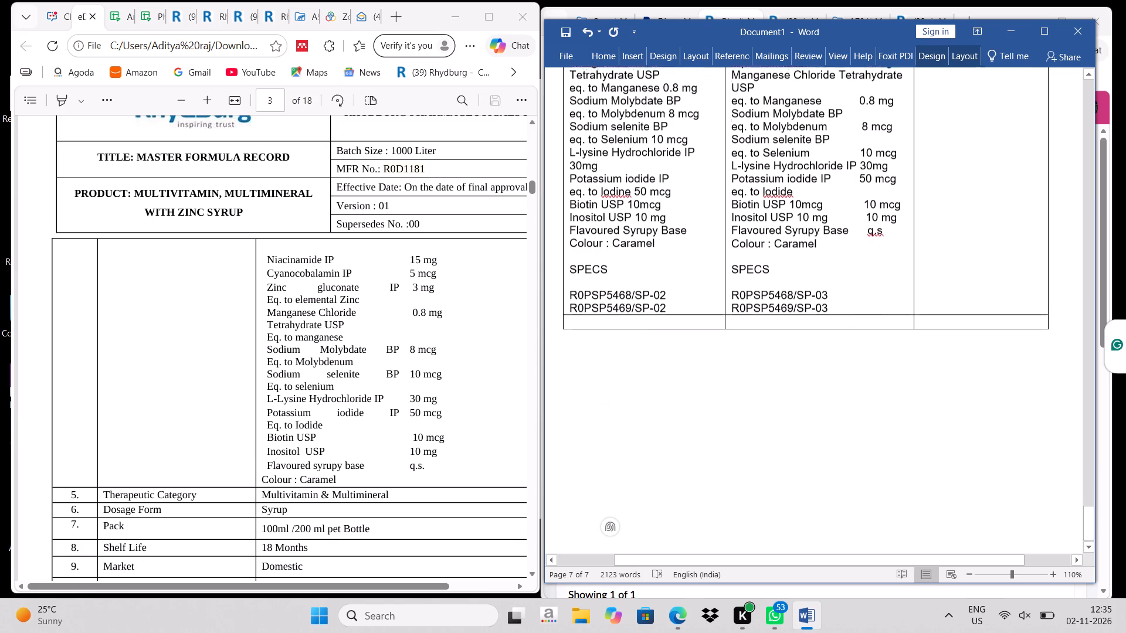
pyautogui.scroll(-6, 866, 448)
pyautogui.scroll(13, 863, 449)
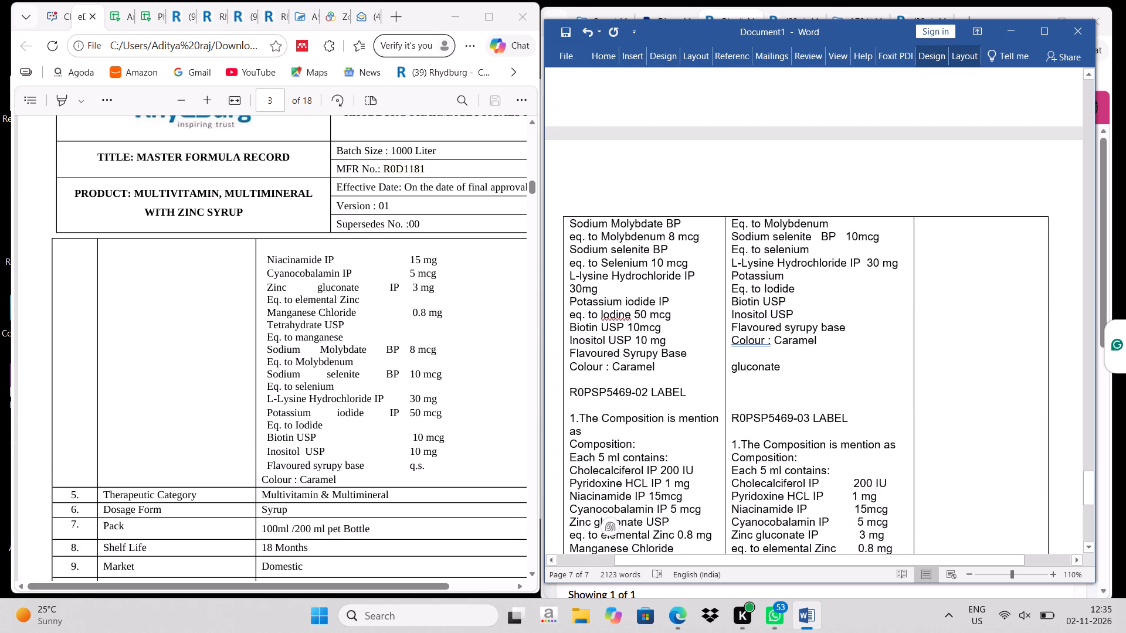
pyautogui.scroll(10, 863, 449)
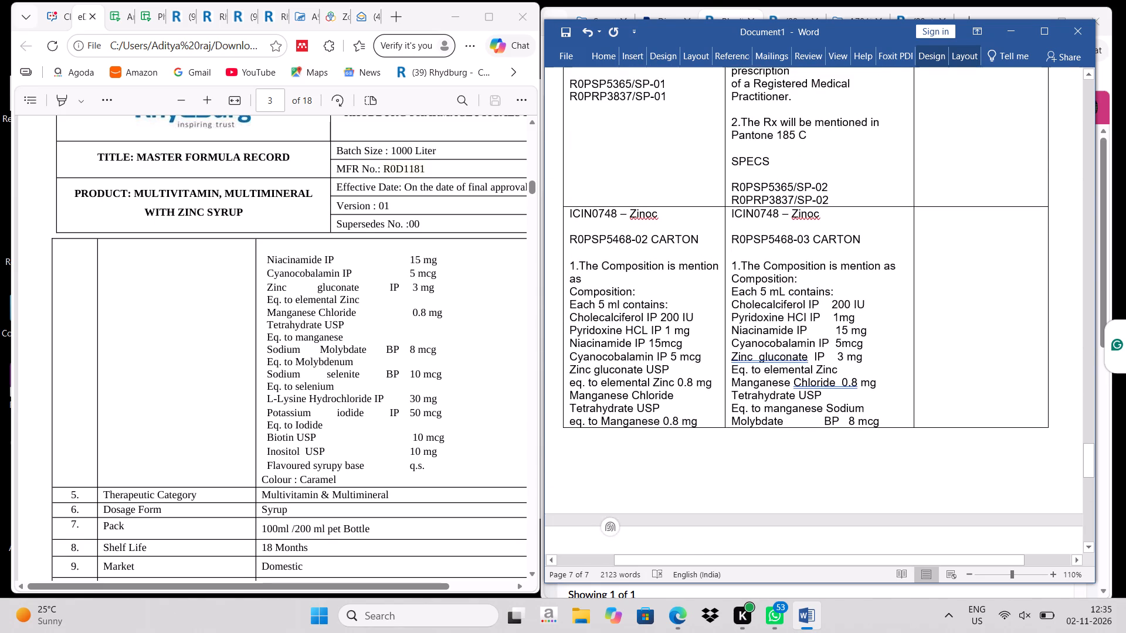
pyautogui.scroll(-6, 867, 435)
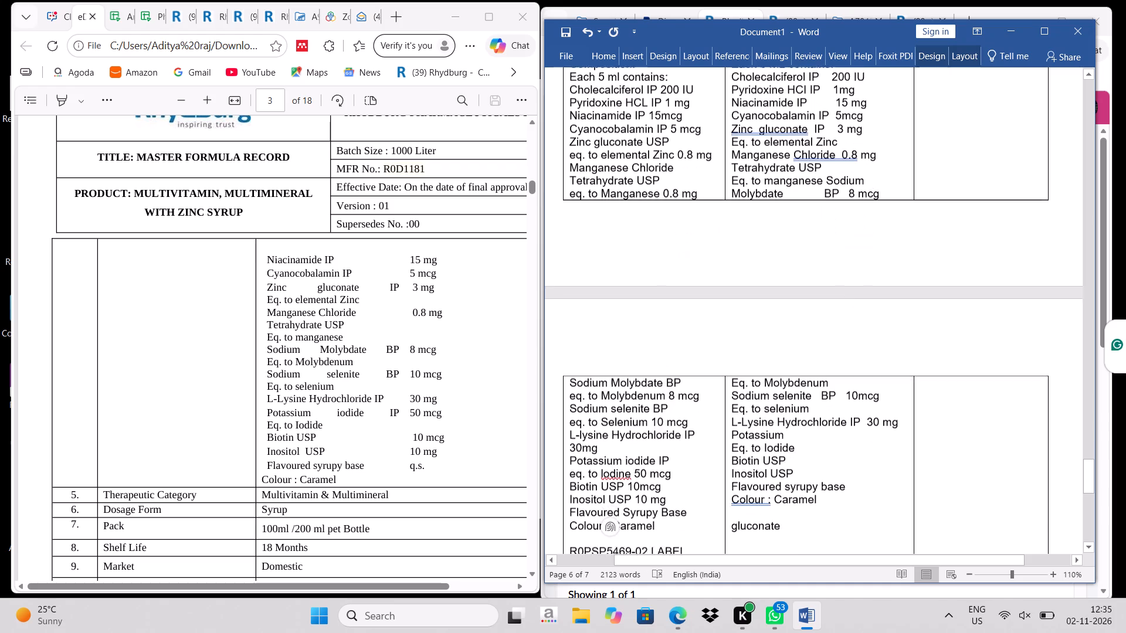
pyautogui.scroll(-8, 867, 435)
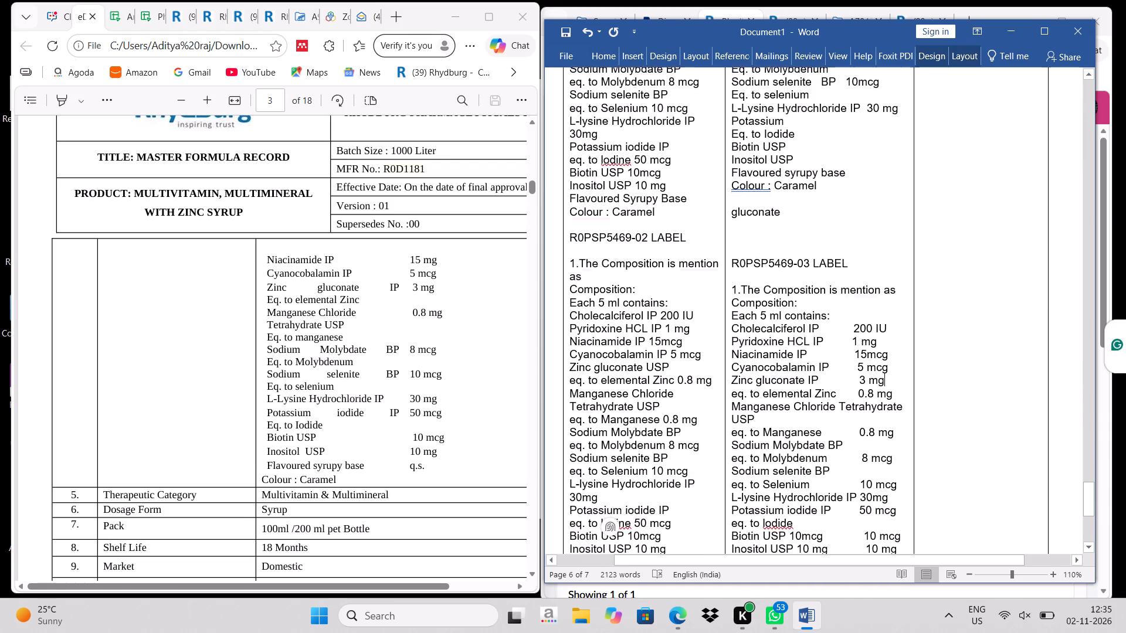
pyautogui.scroll(-2, 867, 435)
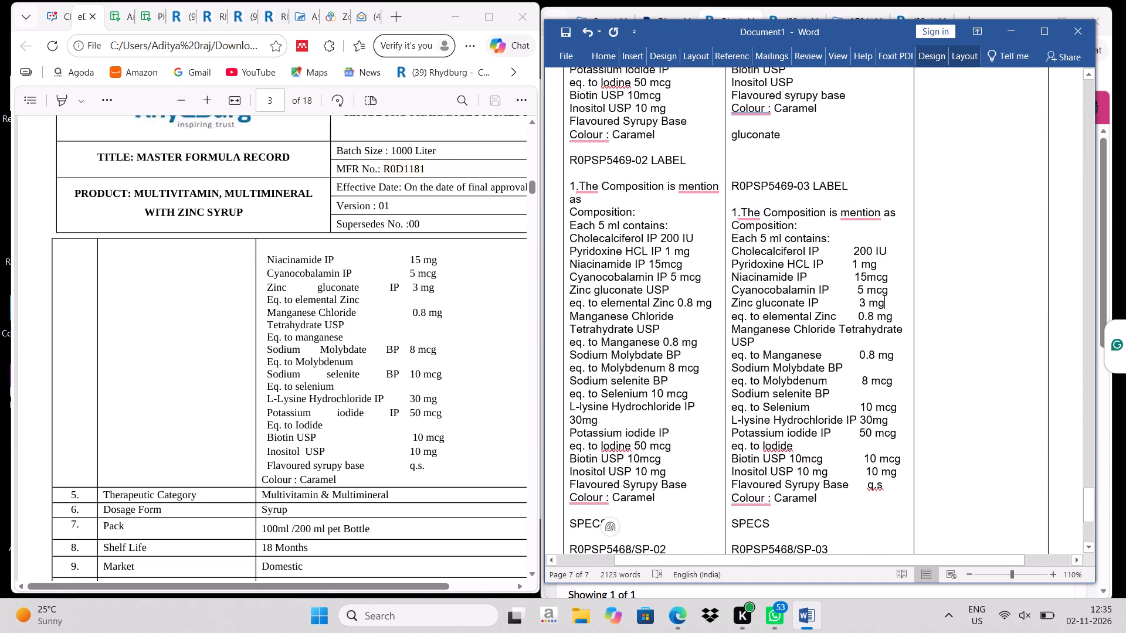
# Replace the R0PSP5468-03 carton composition with a copy of the R0PSP5469-03 label composition, from "1.The Composition is mention as" through "Colour : Caramel".
pyautogui.moveTo(733, 212); pyautogui.dragTo(815, 509)
pyautogui.hotkey('ctrl', 'c')
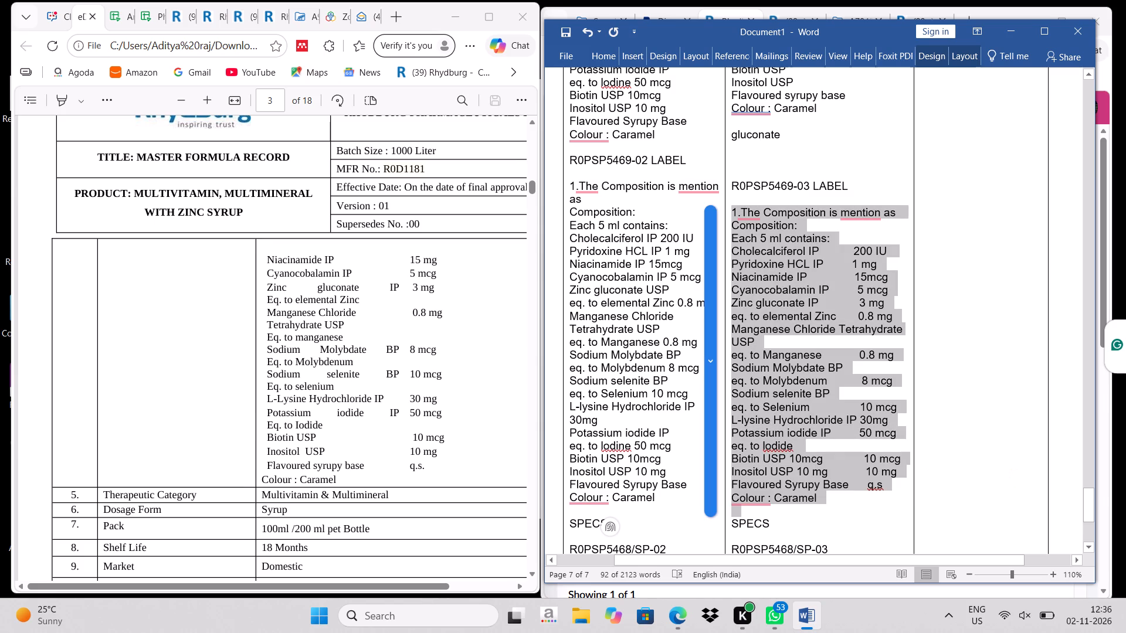
pyautogui.scroll(9, 890, 358)
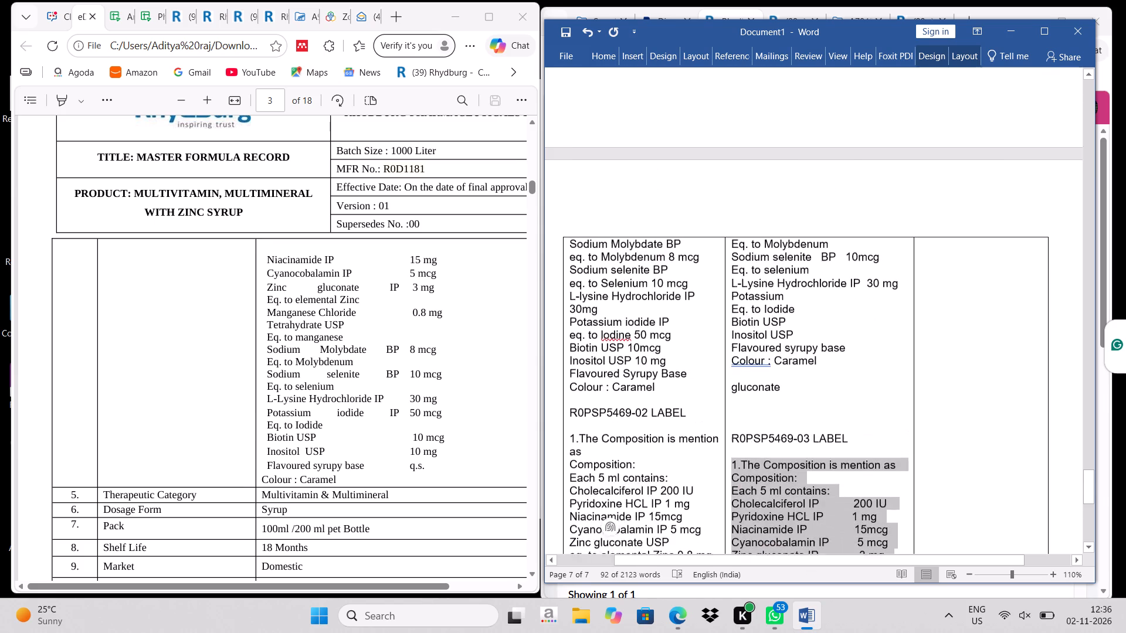
pyautogui.scroll(6, 890, 358)
pyautogui.moveTo(733, 227); pyautogui.dragTo(783, 563)
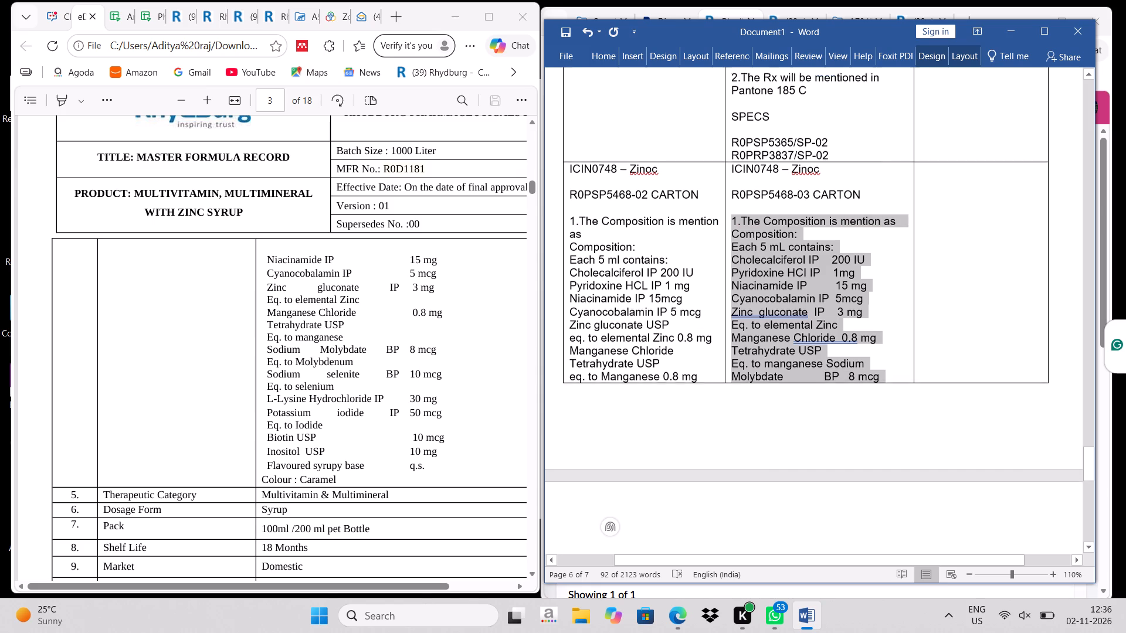
pyautogui.moveTo(783, 563); pyautogui.dragTo(826, 542)
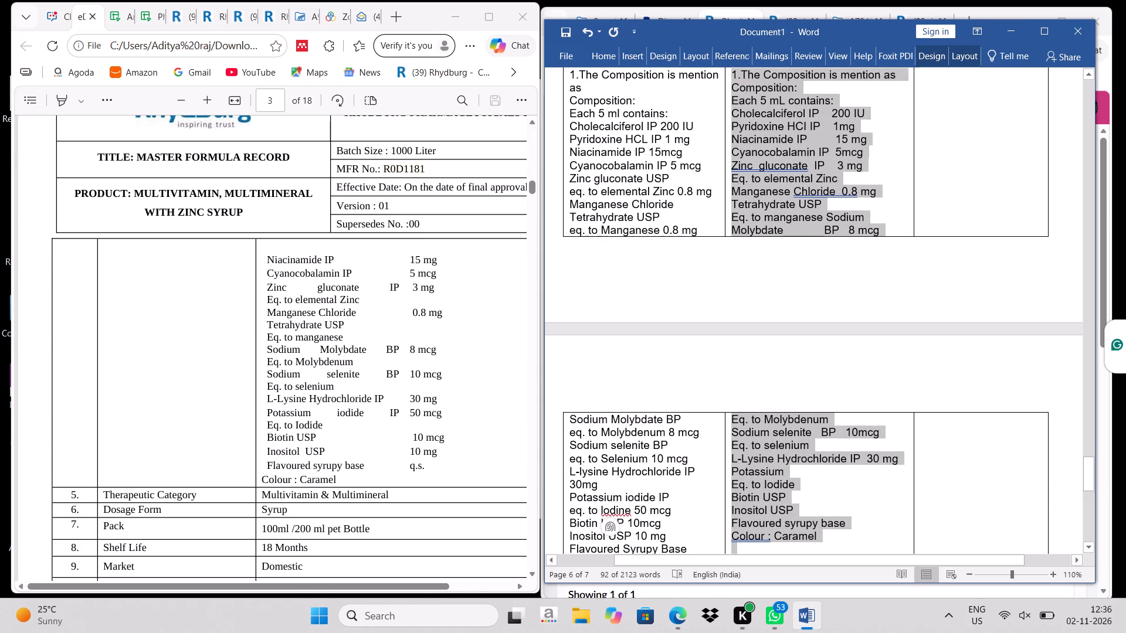
pyautogui.hotkey('ctrl', 'v')
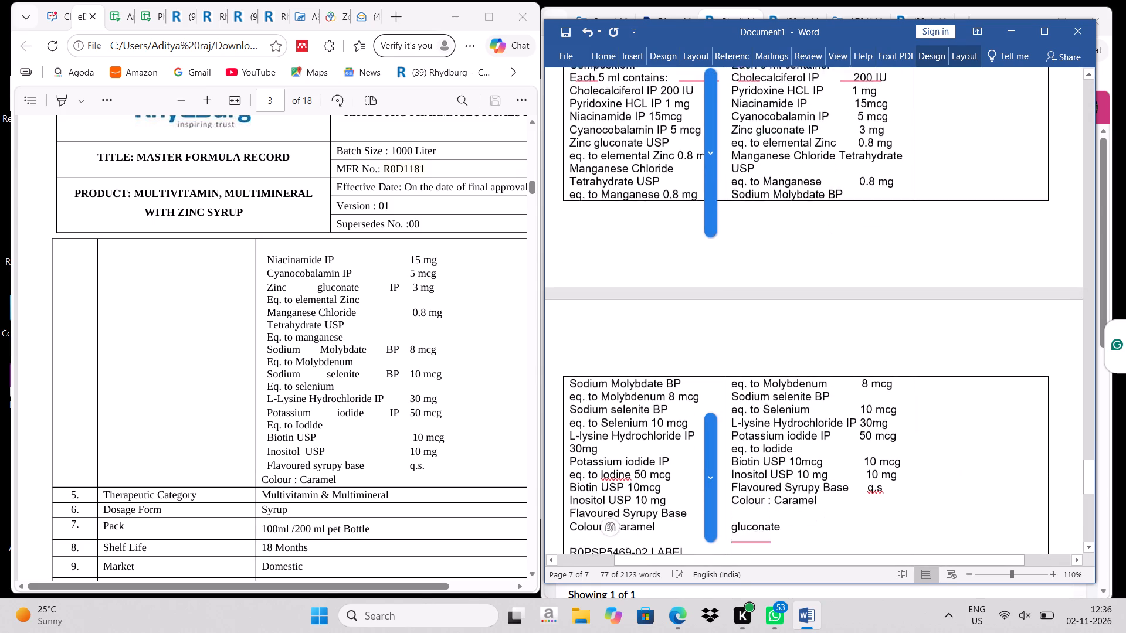
# Delete the 0.8 mg quantity from the "eq. to elemental Zinc" line of the R0PSP5468-03 carton composition.
pyautogui.scroll(3, 835, 434)
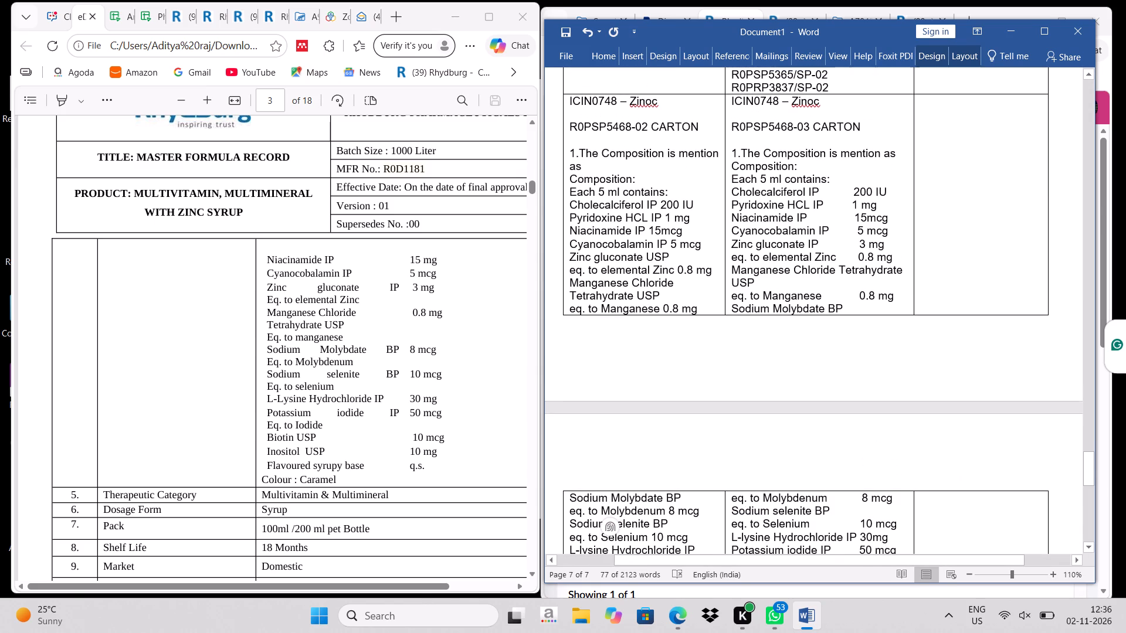
pyautogui.scroll(1, 835, 434)
pyautogui.scroll(1, 303, 306)
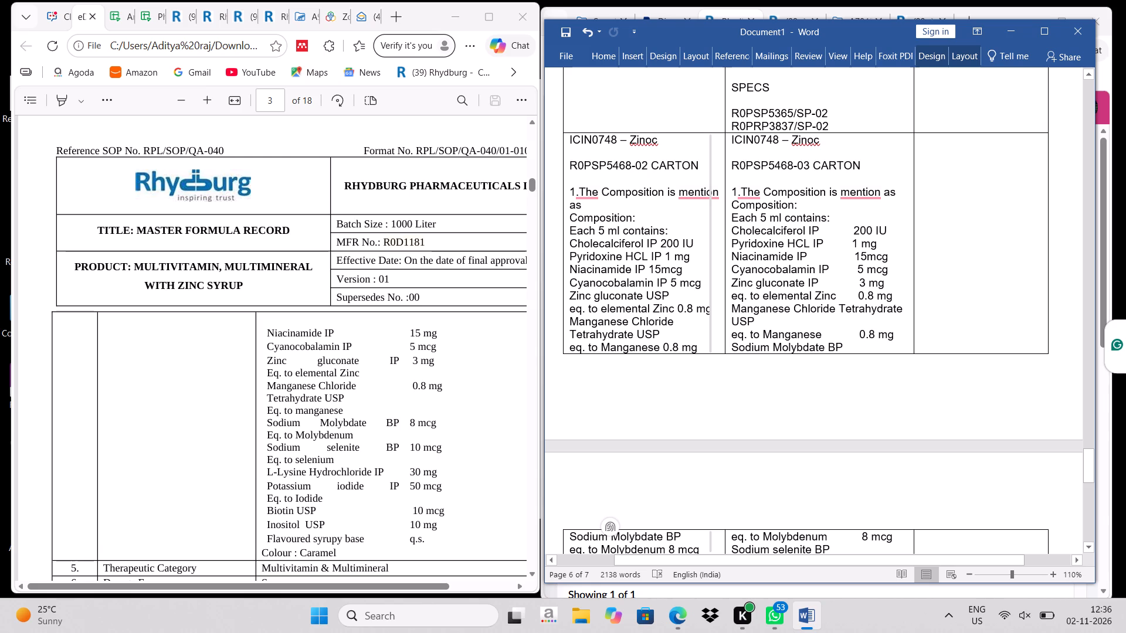
pyautogui.moveTo(854, 295); pyautogui.dragTo(901, 300)
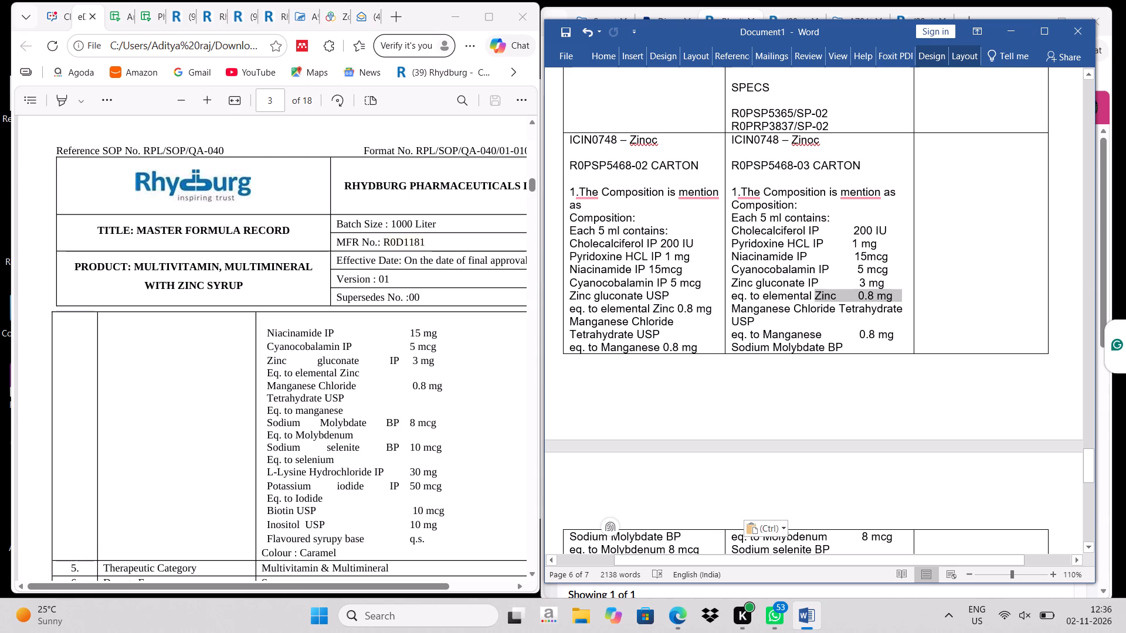
pyautogui.click(848, 293)
pyautogui.moveTo(855, 294); pyautogui.dragTo(894, 298)
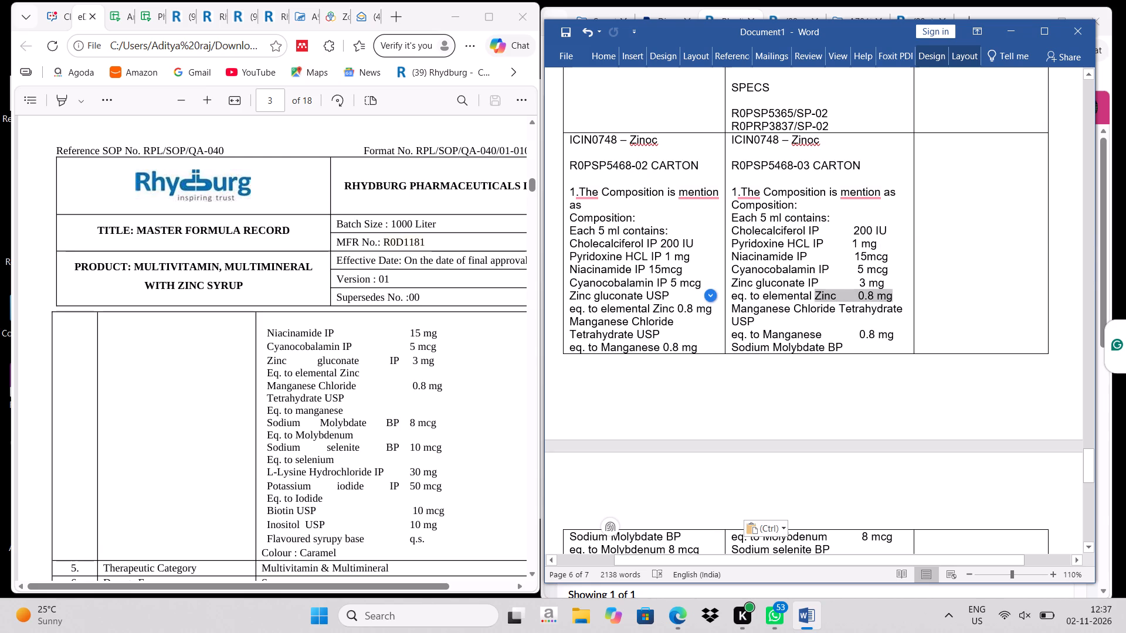
pyautogui.moveTo(894, 298); pyautogui.dragTo(893, 297)
pyautogui.click(891, 297)
pyautogui.press('BackSpace')
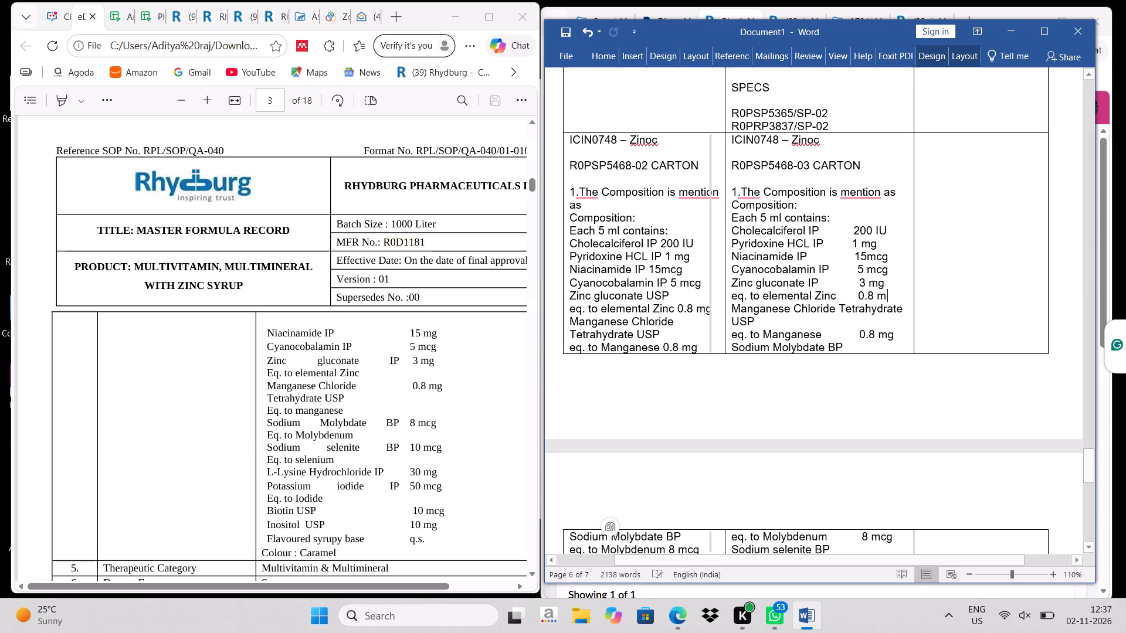
pyautogui.press('BackSpace')
pyautogui.press('BackSpace')
pyautogui.press('BackSpace')
pyautogui.press('BackSpace')
pyautogui.press('BackSpace')
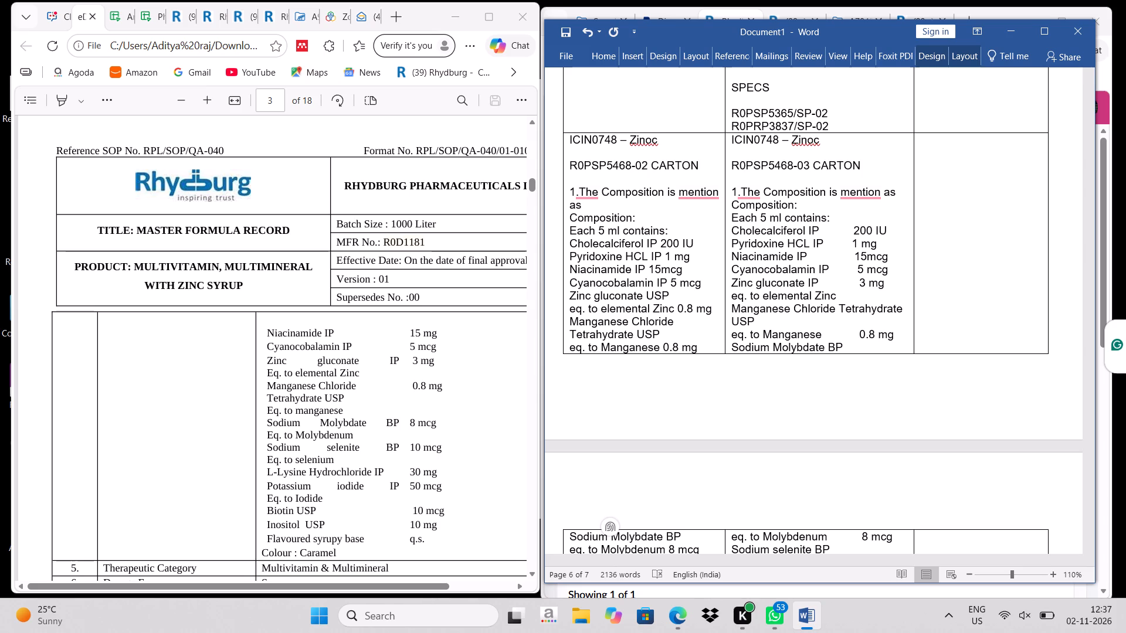
# Check the R0PSP5468-03 carton composition line by line against the Label Claim in the master formula record.
pyautogui.scroll(3, 356, 348)
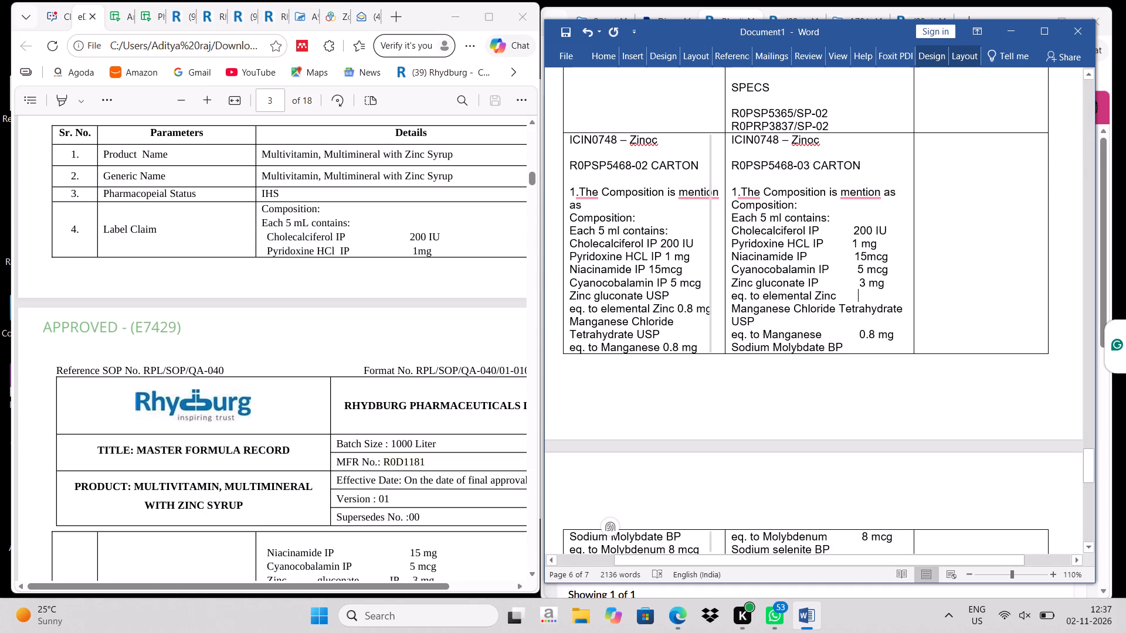
pyautogui.scroll(2, 819, 324)
pyautogui.scroll(-3, 812, 318)
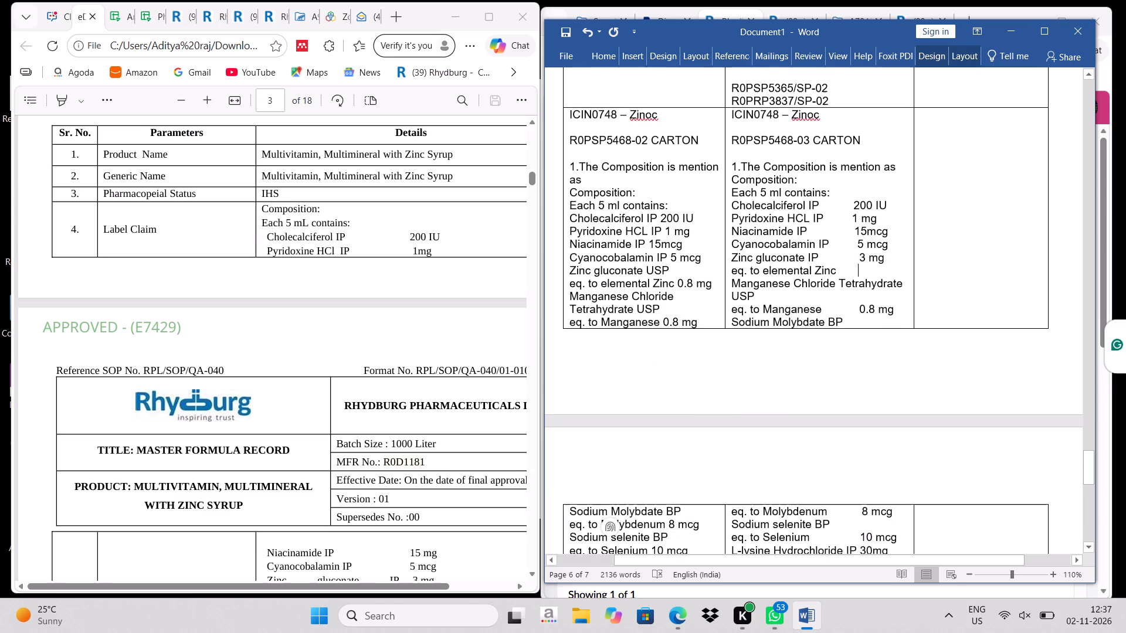
pyautogui.scroll(-9, 810, 310)
pyautogui.scroll(7, 810, 309)
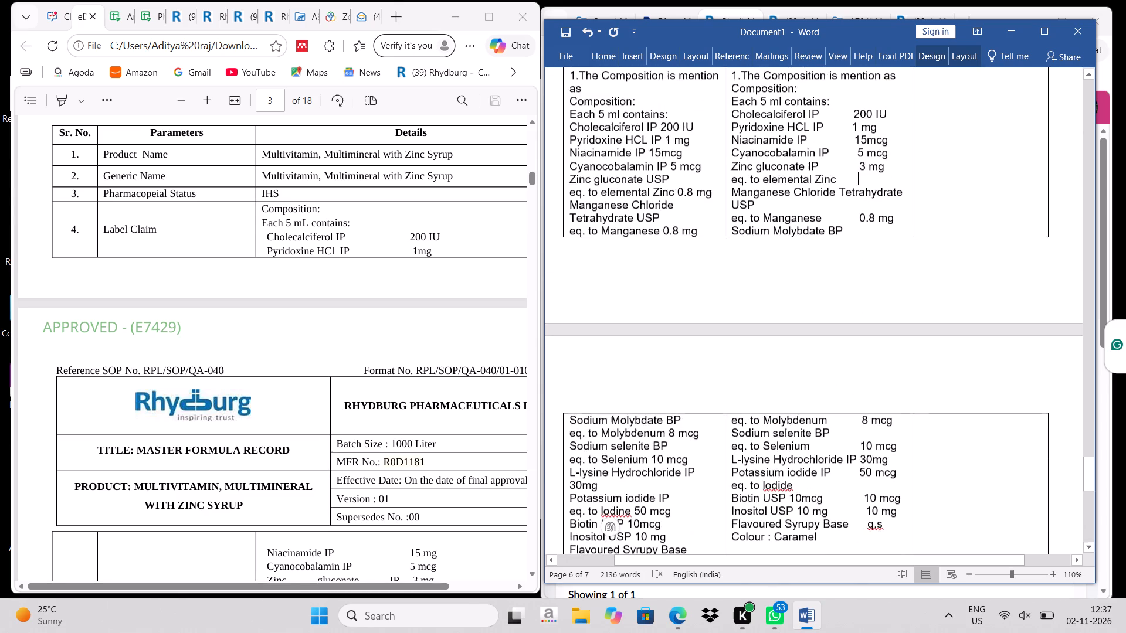
pyautogui.scroll(2, 810, 309)
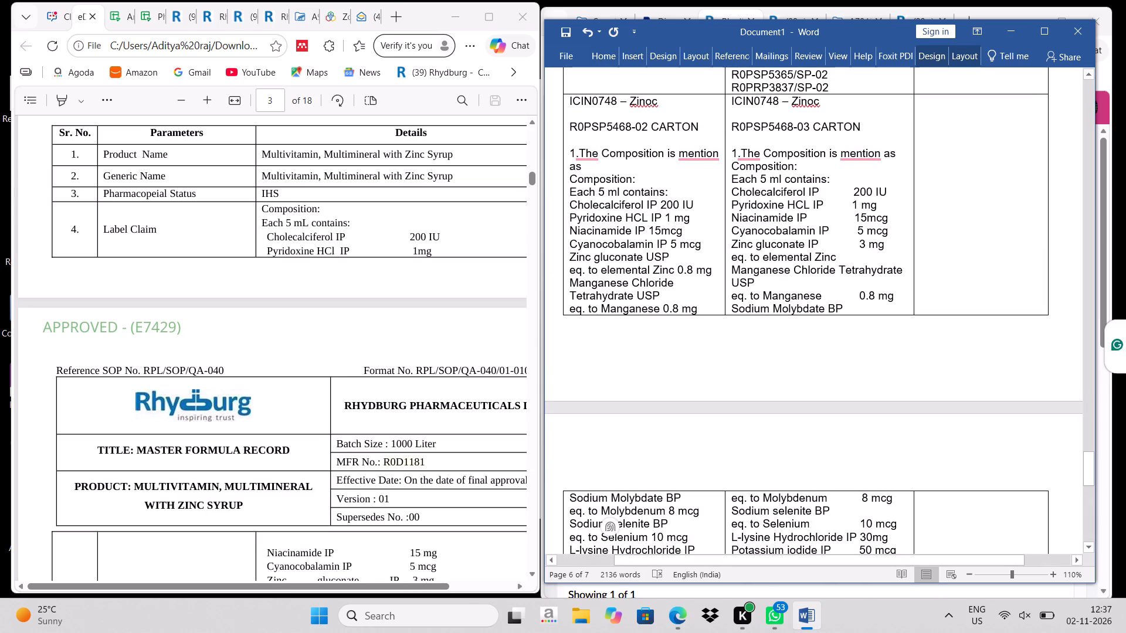
pyautogui.scroll(-3, 384, 270)
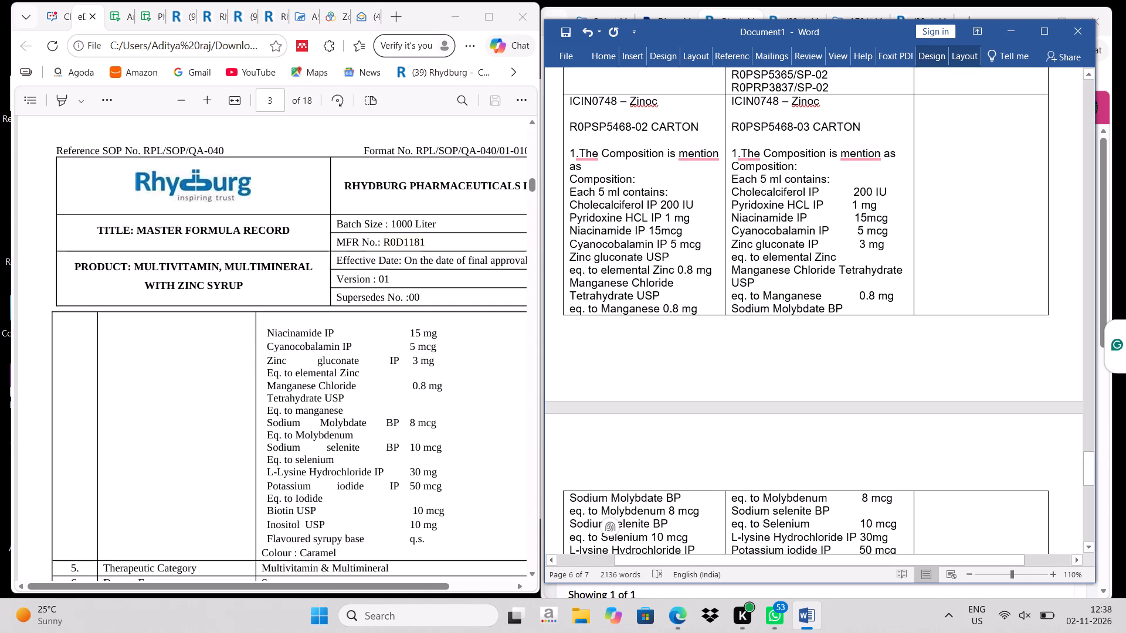
pyautogui.scroll(-3, 793, 328)
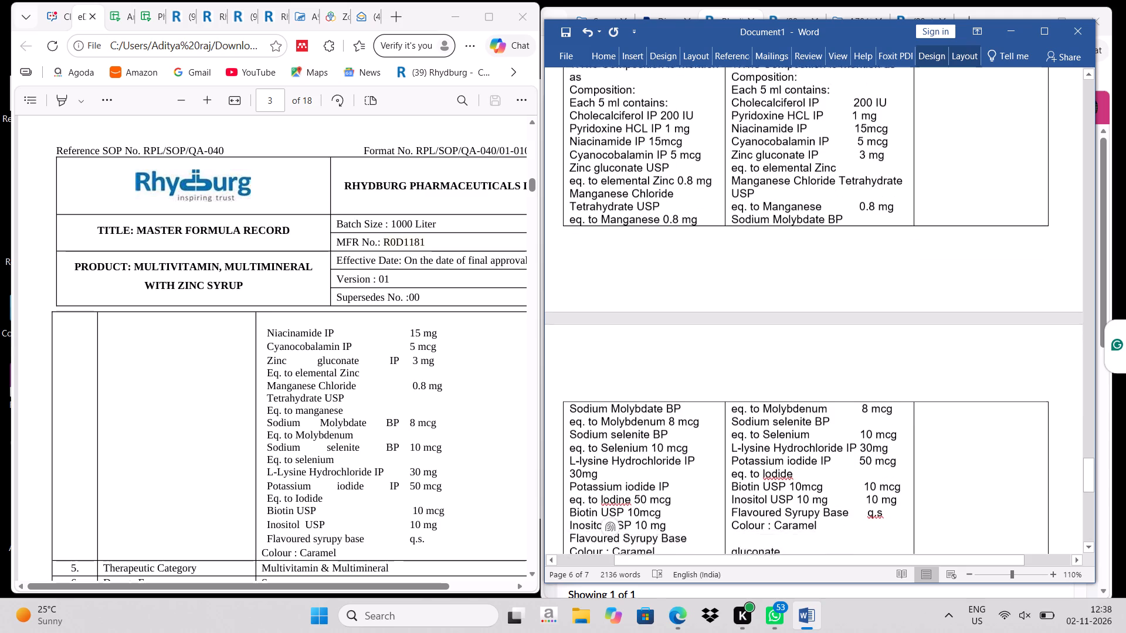
# Capitalise the start of the carton composition's molybdenum equivalence line so it reads "Eq. to Molybdenum".
pyautogui.scroll(-4, 793, 328)
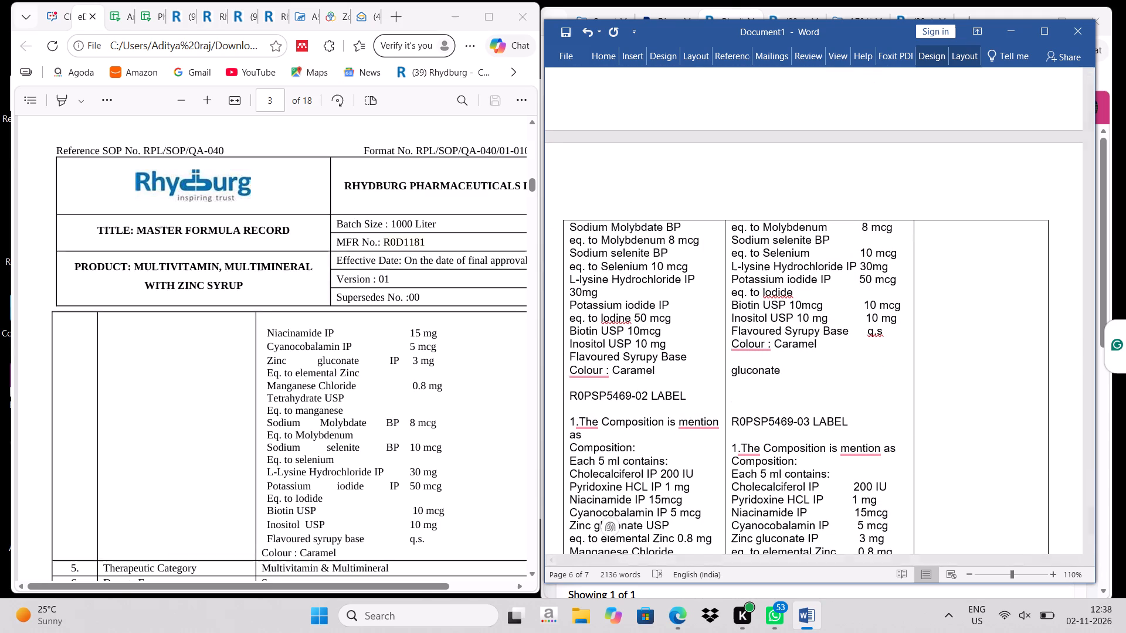
pyautogui.click(738, 230)
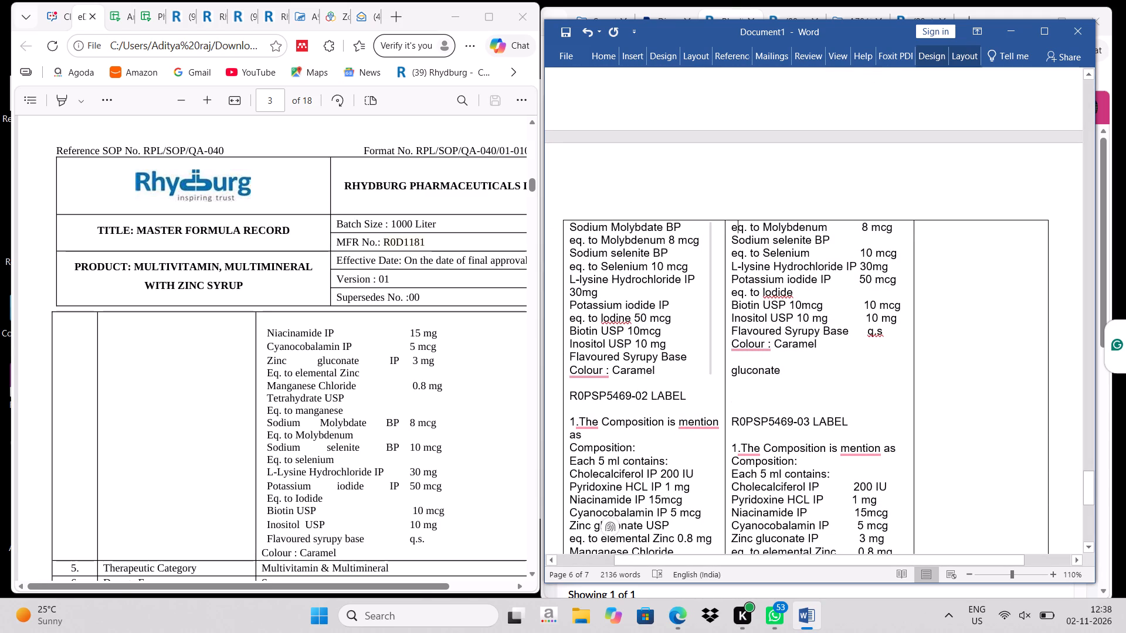
pyautogui.press('BackSpace')
pyautogui.hotkey('shift', 'e')
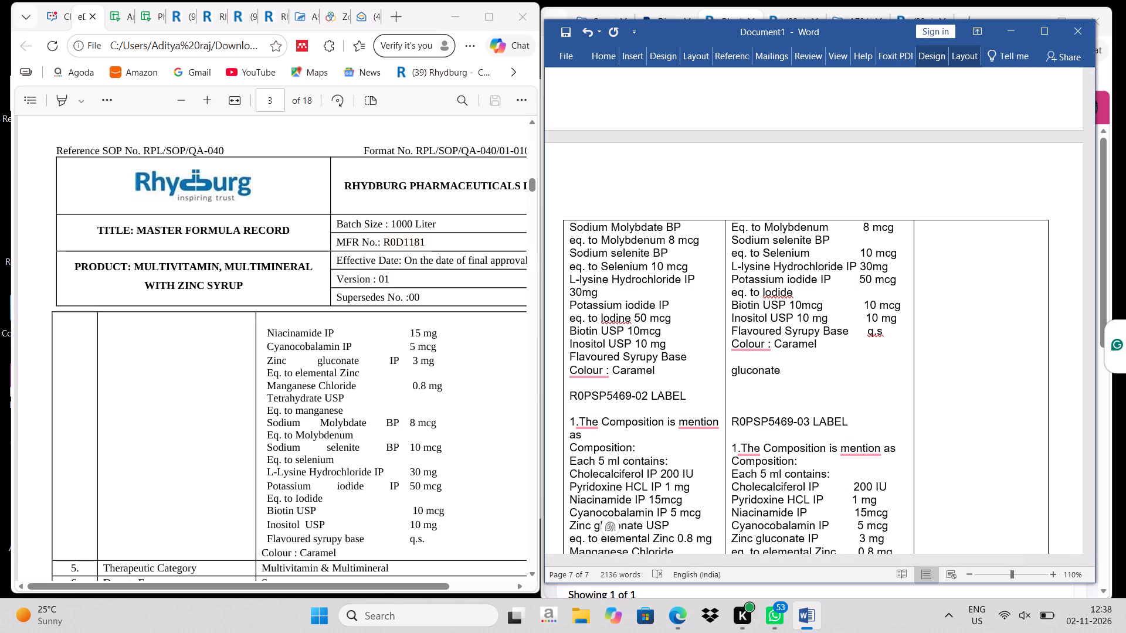
pyautogui.scroll(2, 869, 246)
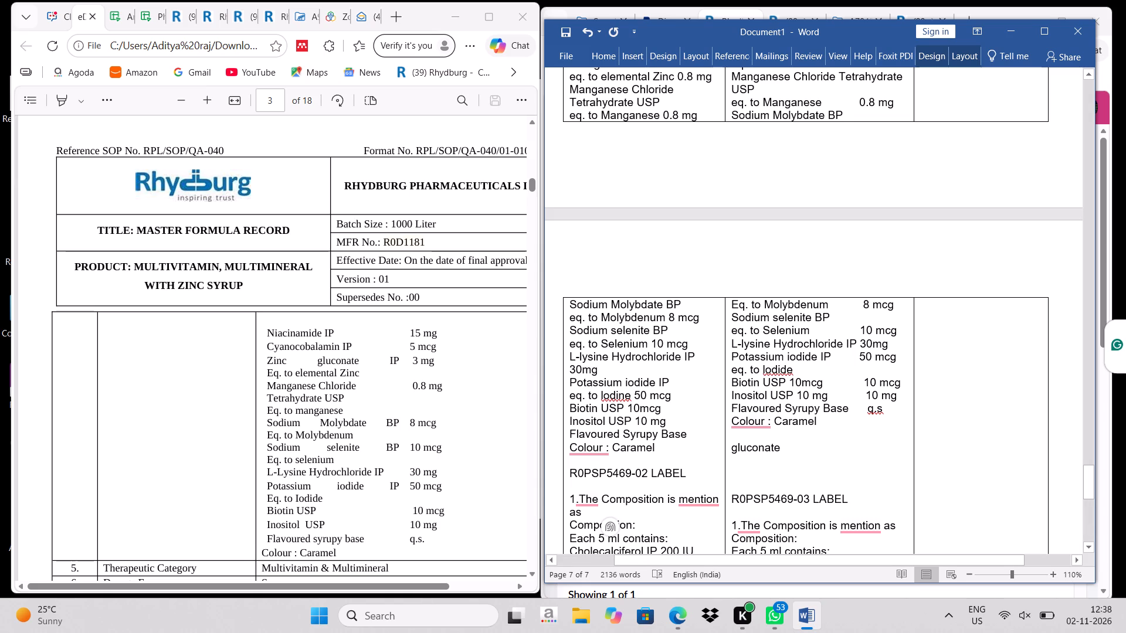
# Capitalise the start of the R0PSP5468-03 carton composition's manganese equivalence line so it reads "Eq. to Manganese".
pyautogui.click(737, 104)
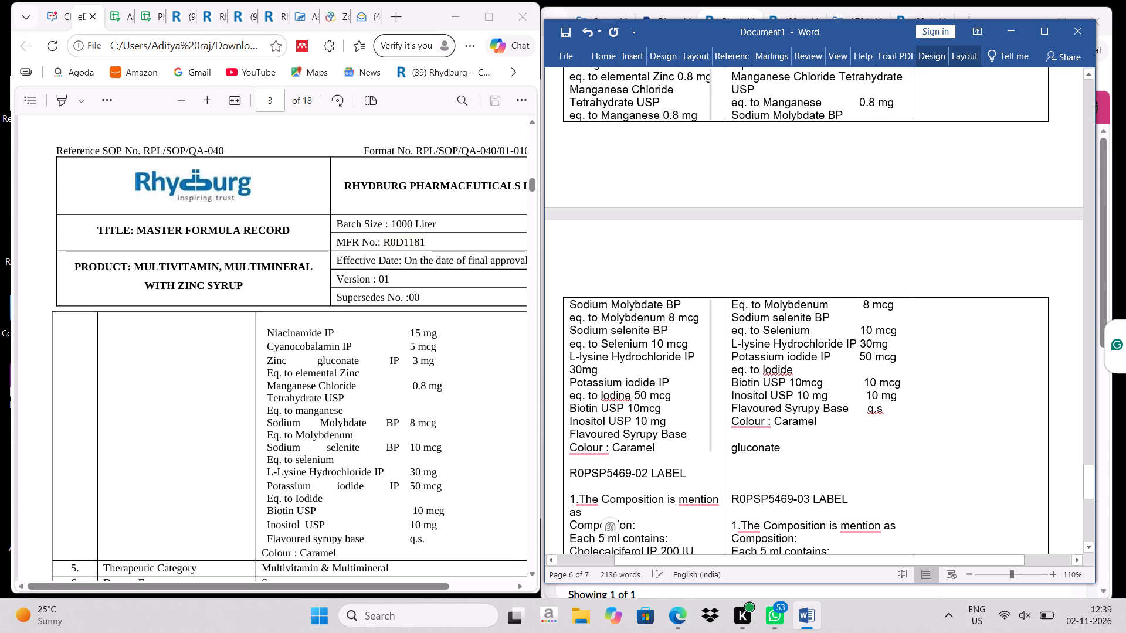
pyautogui.press('BackSpace')
pyautogui.hotkey('shift', 'e')
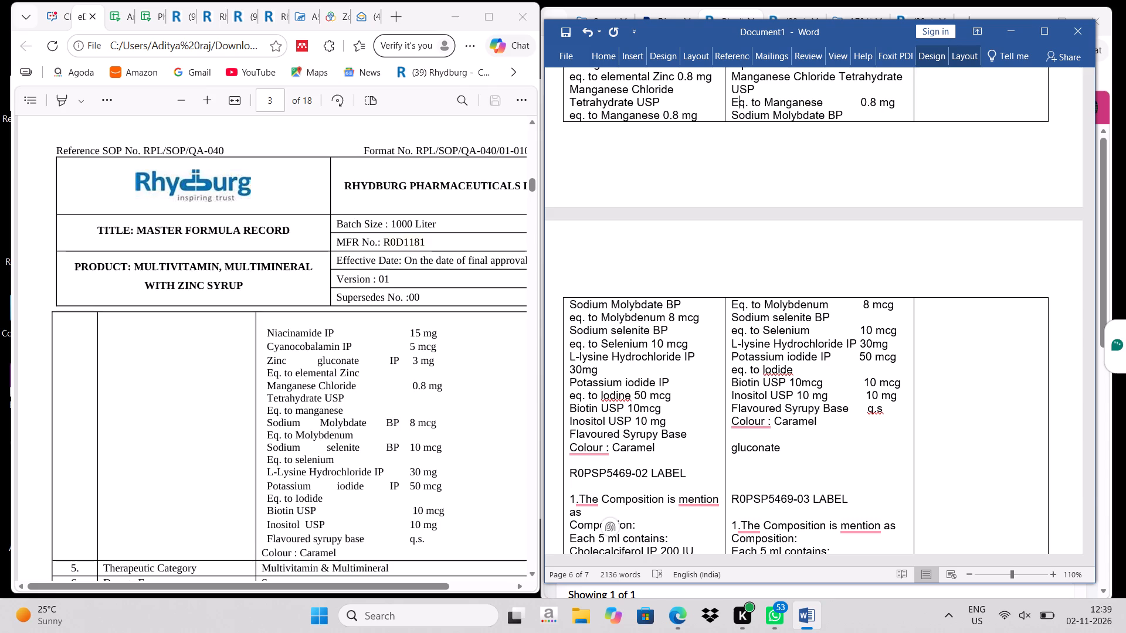
# Space out the carton composition's Sodium Molybdate BP line and add the quantity 8 mcg at its end.
pyautogui.click(827, 122)
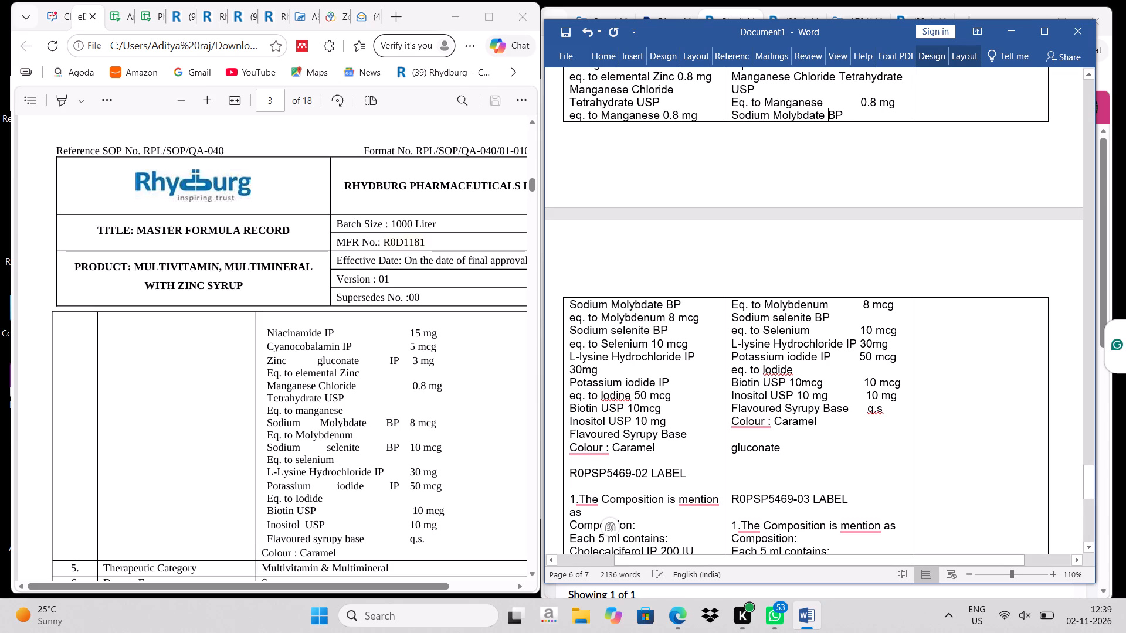
pyautogui.press('space')
pyautogui.press('space')
pyautogui.press('space')
pyautogui.press('space')
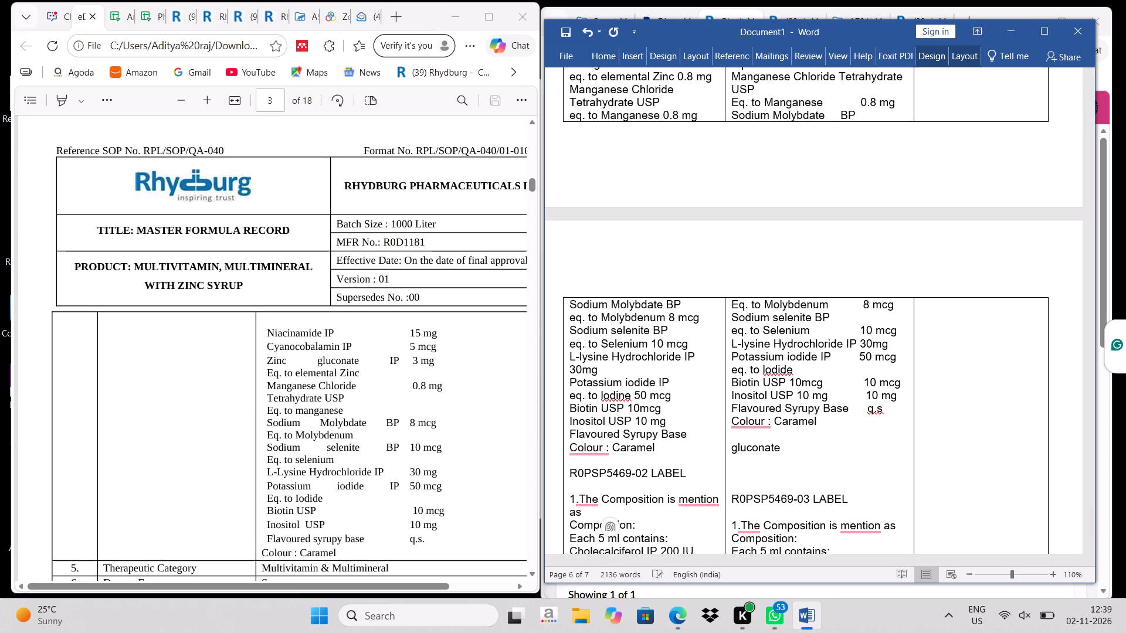
pyautogui.click(871, 114)
pyautogui.press('space')
pyautogui.press('space')
pyautogui.press('space')
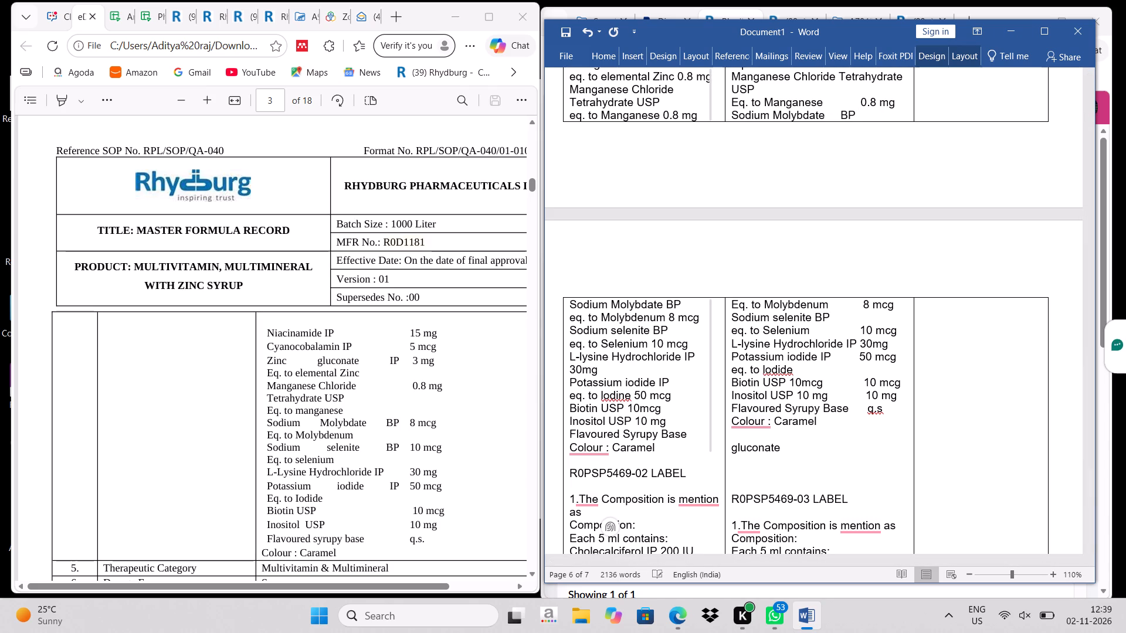
pyautogui.write('8 mcg')
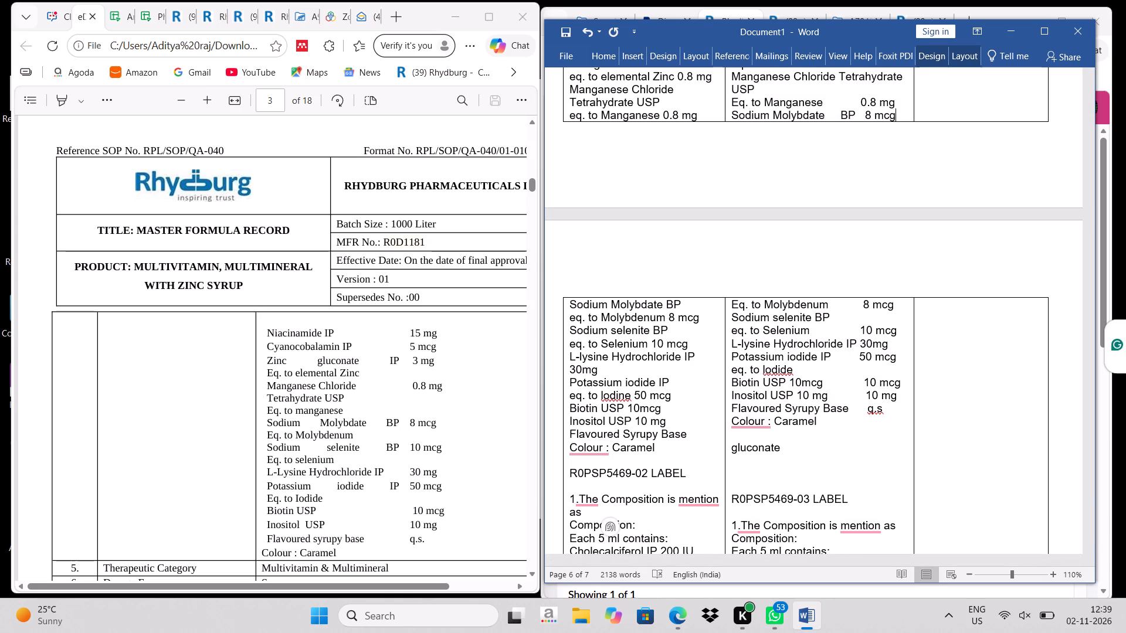
# Delete the 8 mcg quantity from the carton composition's "Eq. to Molybdenum" line.
pyautogui.click(862, 303)
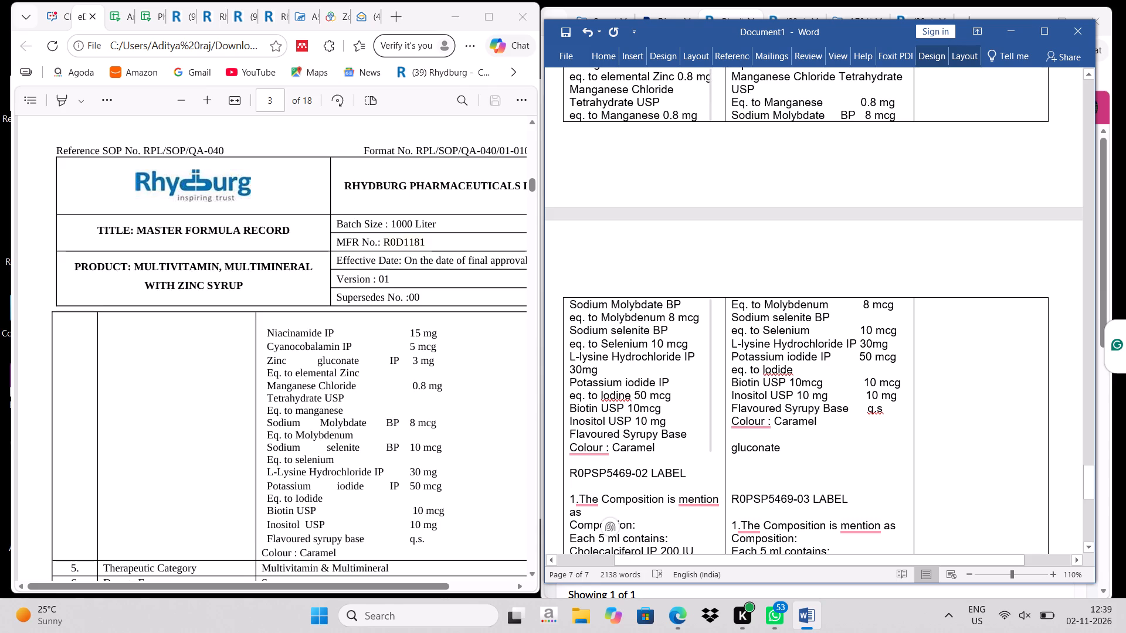
pyautogui.moveTo(859, 304); pyautogui.dragTo(911, 310)
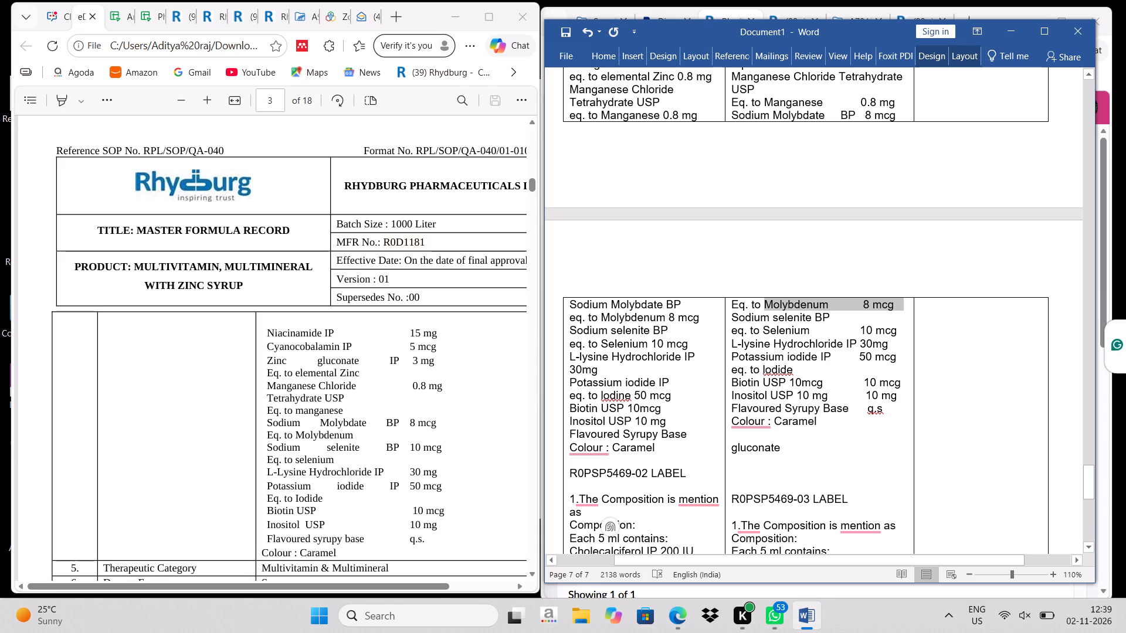
pyautogui.moveTo(911, 310); pyautogui.dragTo(908, 308)
pyautogui.click(897, 302)
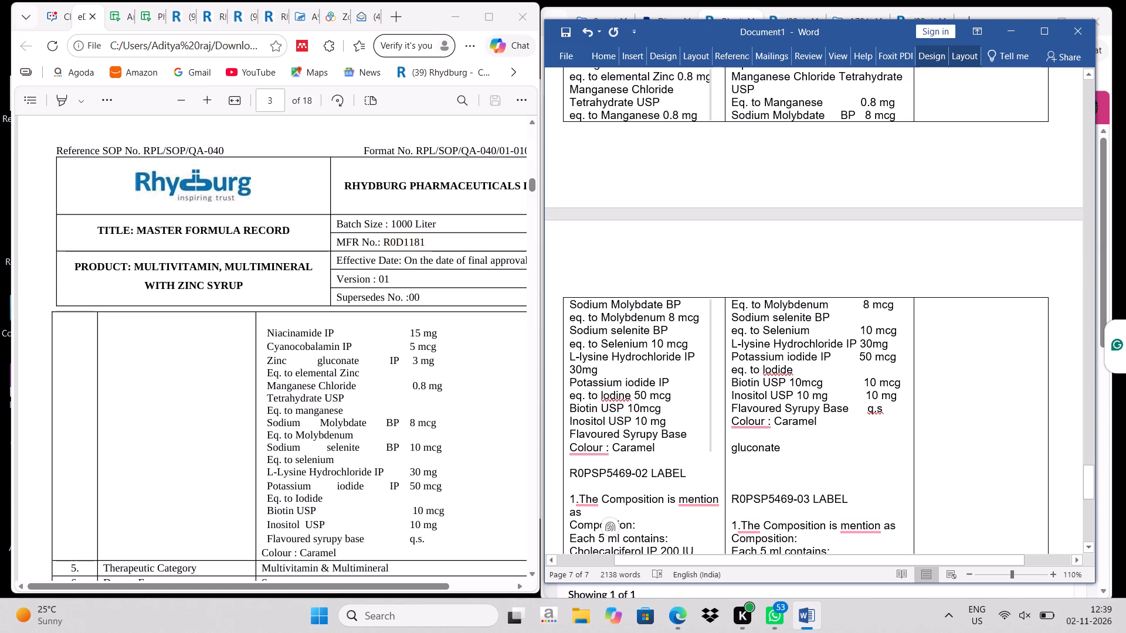
pyautogui.press('BackSpace')
pyautogui.press('BackSpace')
pyautogui.press('BackSpace')
pyautogui.press('BackSpace')
pyautogui.press('BackSpace')
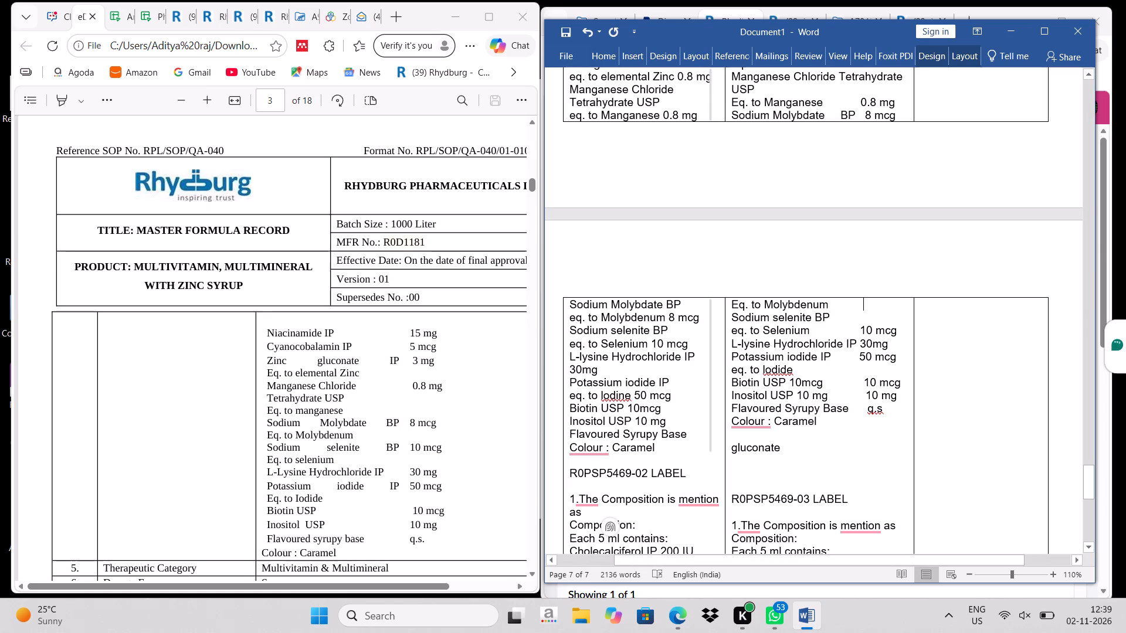
# Cut the 10 mcg quantity from the carton composition's "eq. to Selenium" line.
pyautogui.click(863, 320)
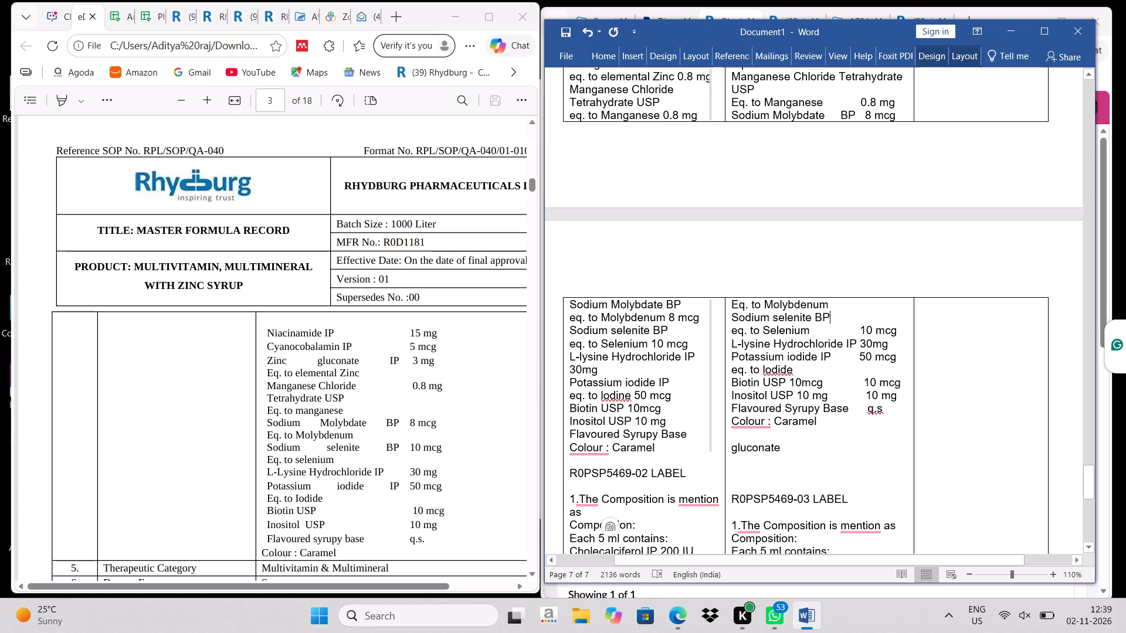
pyautogui.moveTo(862, 329); pyautogui.dragTo(864, 329)
pyautogui.moveTo(864, 329); pyautogui.dragTo(900, 329)
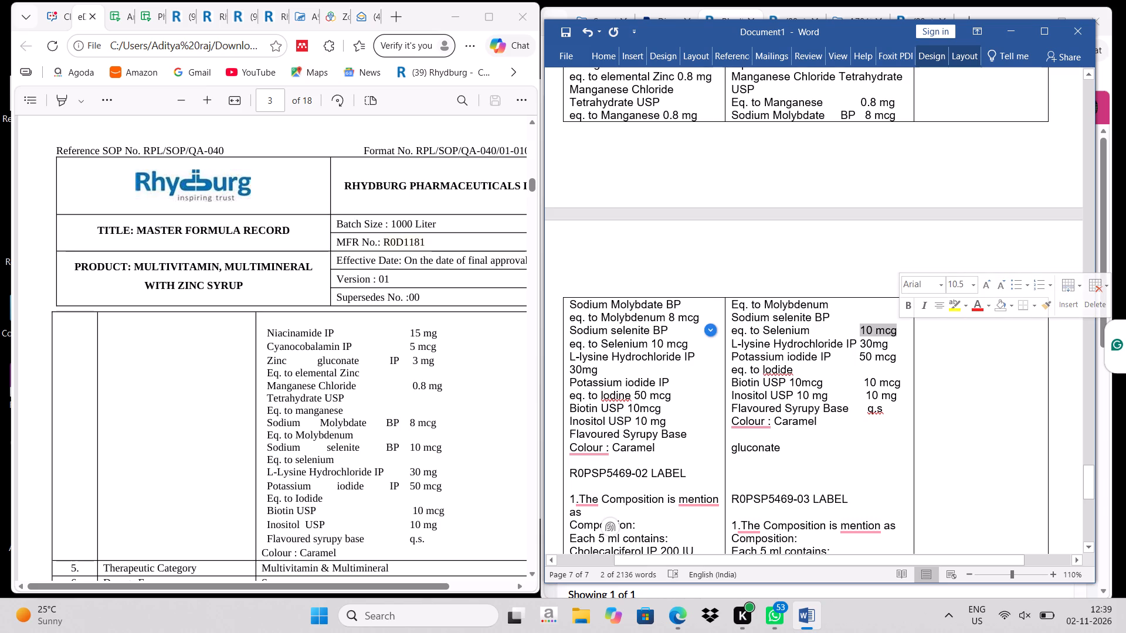
pyautogui.hotkey('ctrl', 'x')
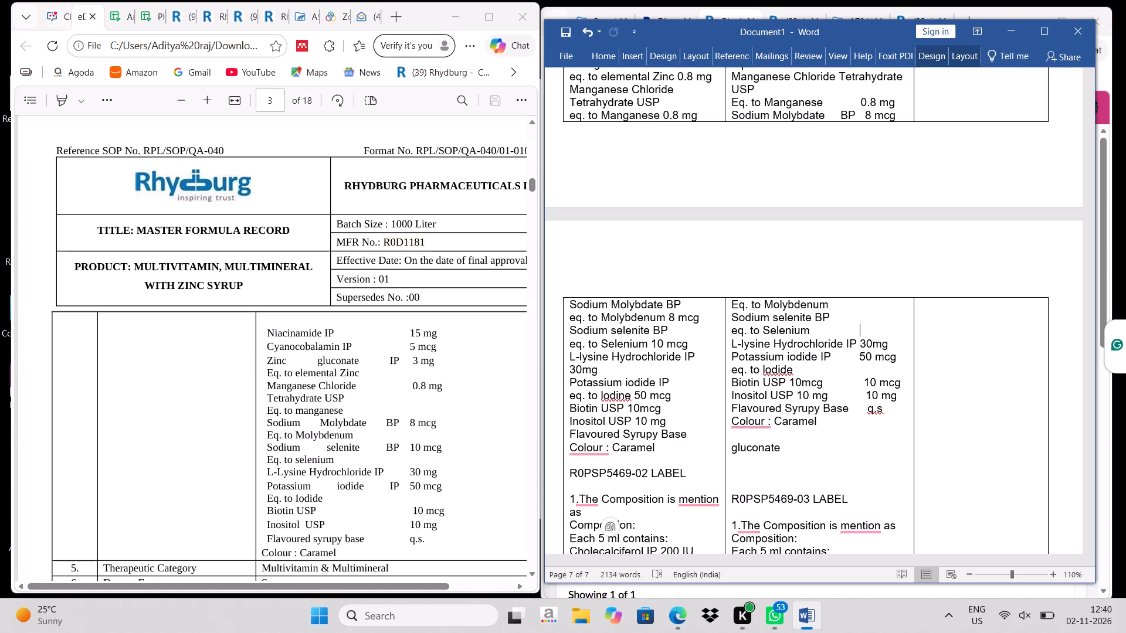
# Switch to Cliq and look back through the change control reviewer's chat to the correction requests of 28 October.
pyautogui.click(481, 28)
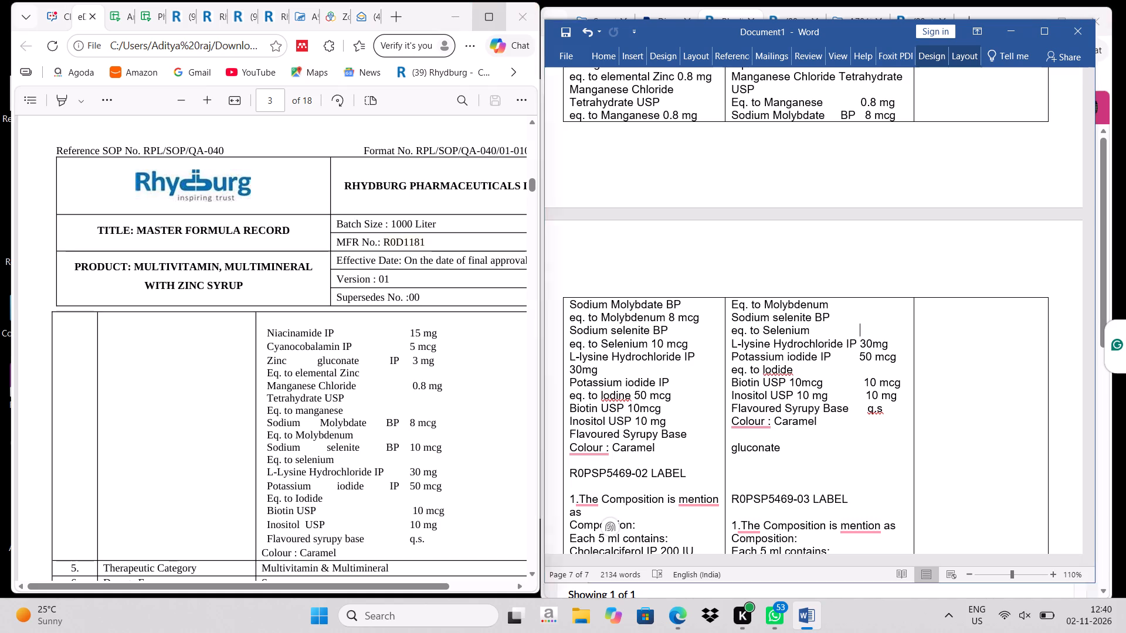
pyautogui.click(70, 15)
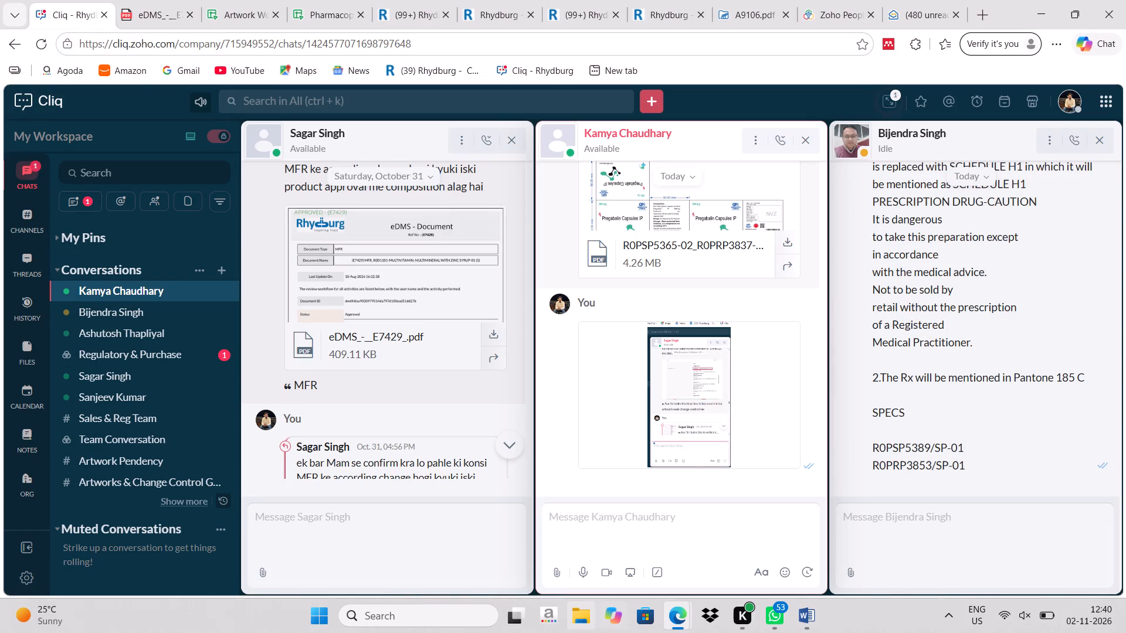
pyautogui.scroll(15, 436, 409)
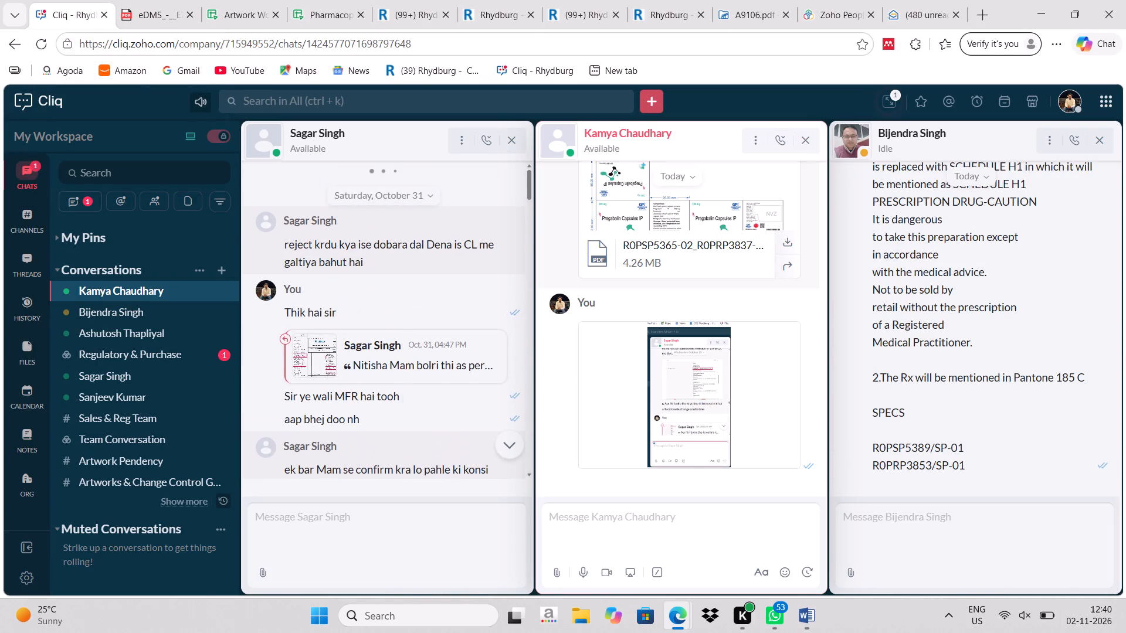
pyautogui.scroll(8, 497, 433)
pyautogui.scroll(6, 426, 349)
pyautogui.scroll(5, 484, 332)
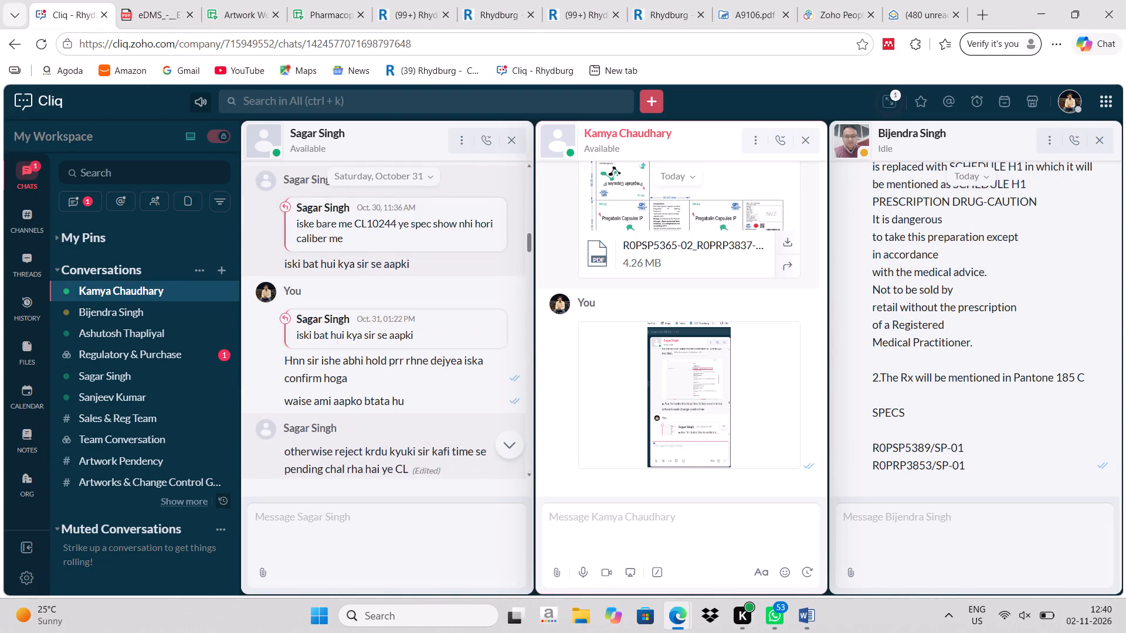
pyautogui.scroll(17, 483, 332)
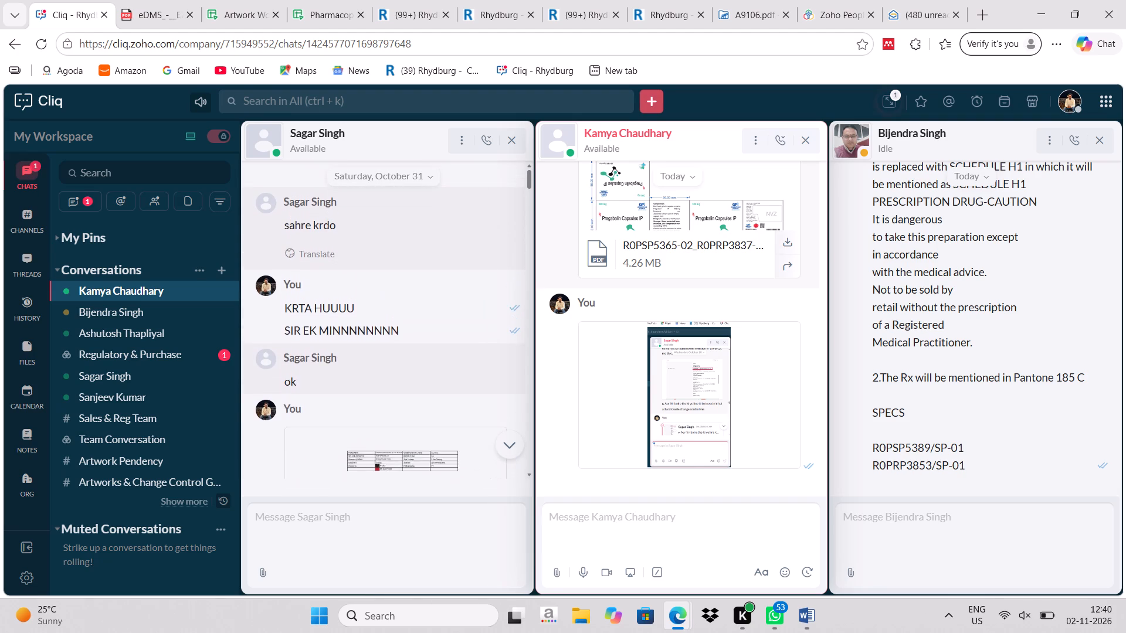
pyautogui.scroll(20, 500, 338)
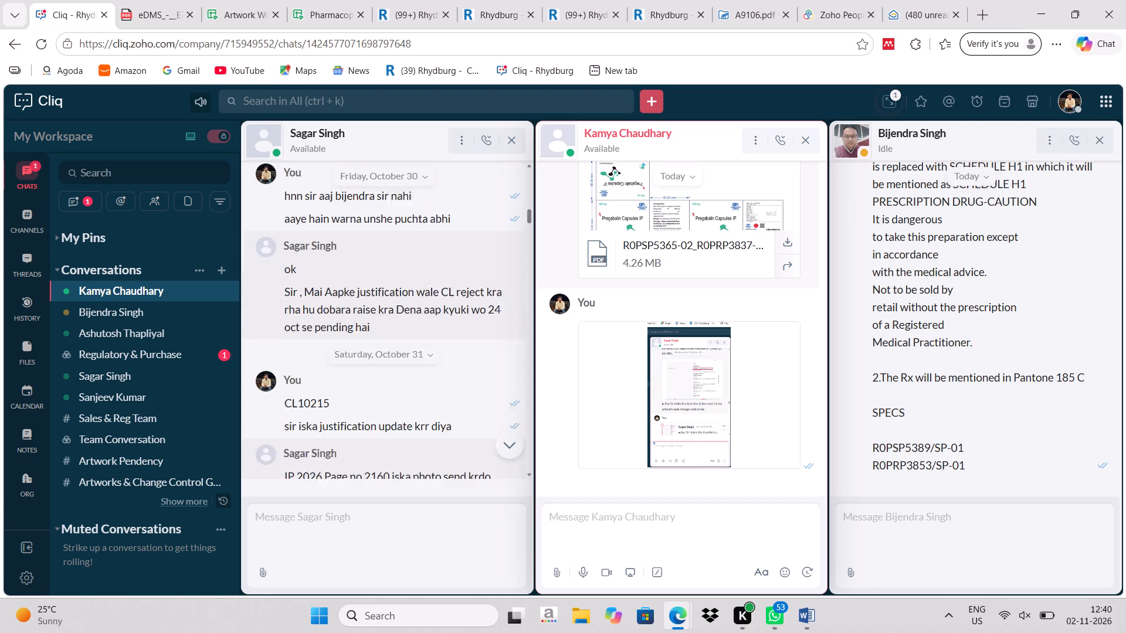
pyautogui.scroll(15, 472, 341)
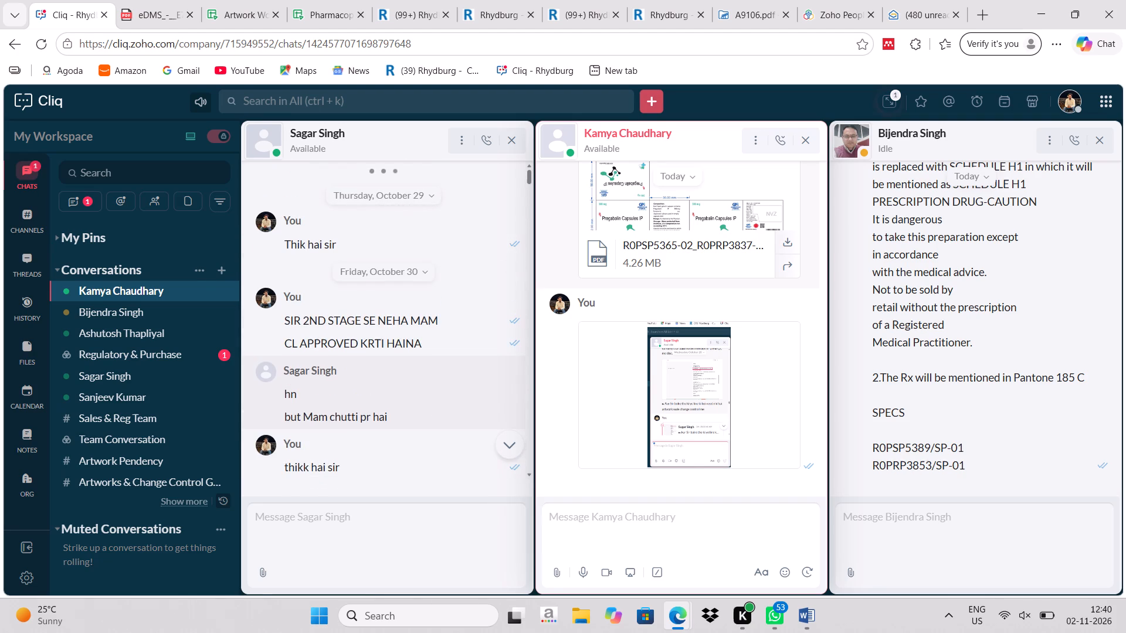
pyautogui.scroll(15, 497, 331)
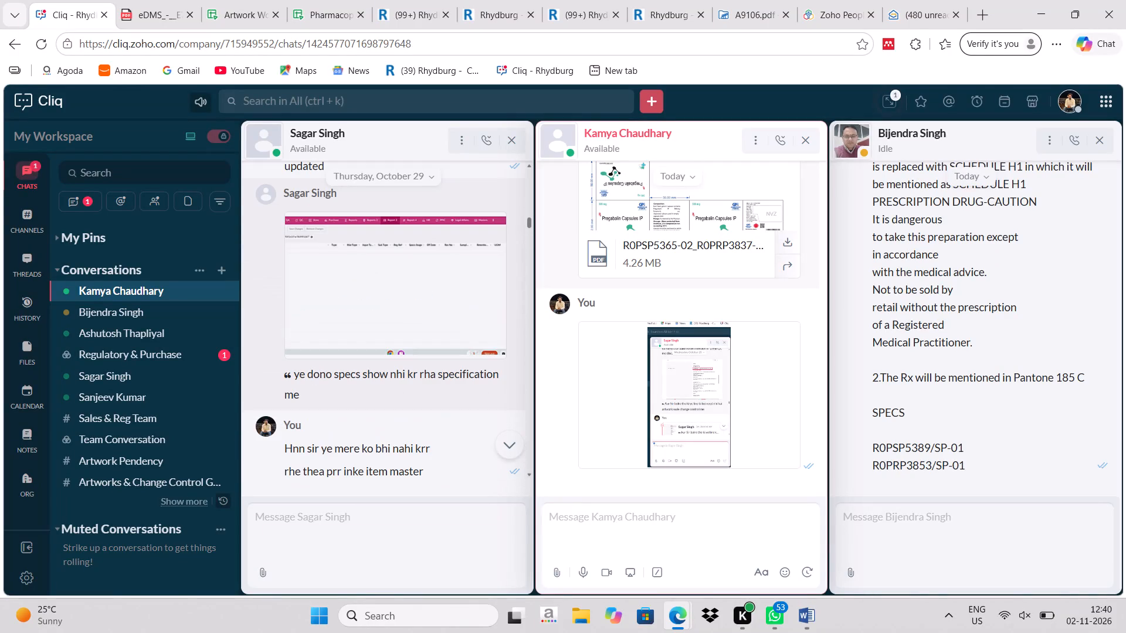
pyautogui.scroll(4, 493, 328)
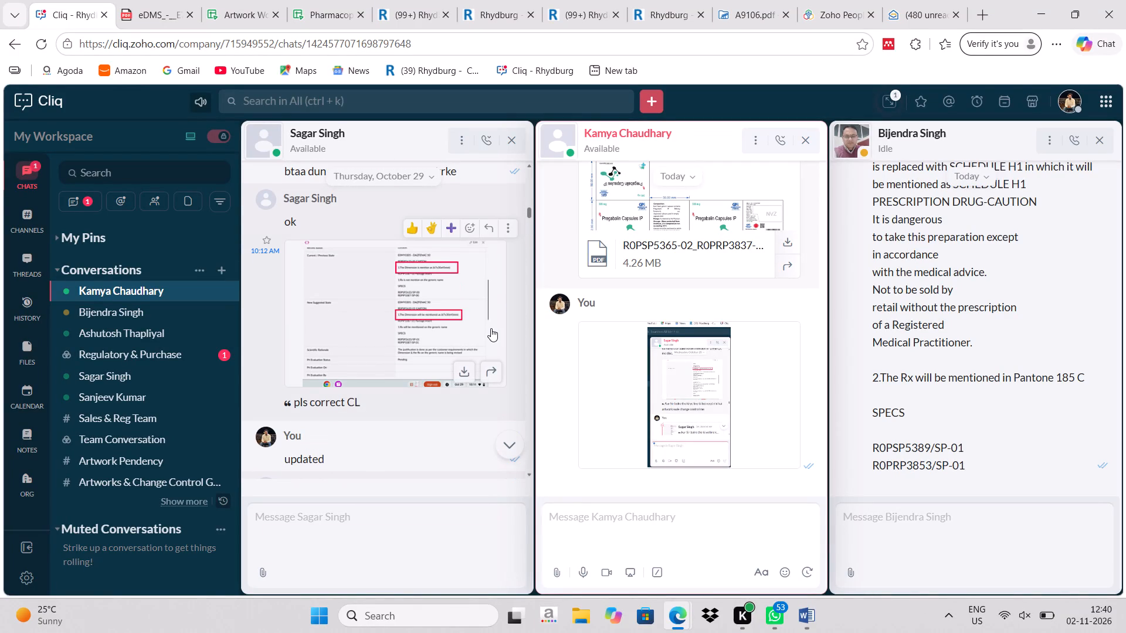
pyautogui.scroll(5, 483, 280)
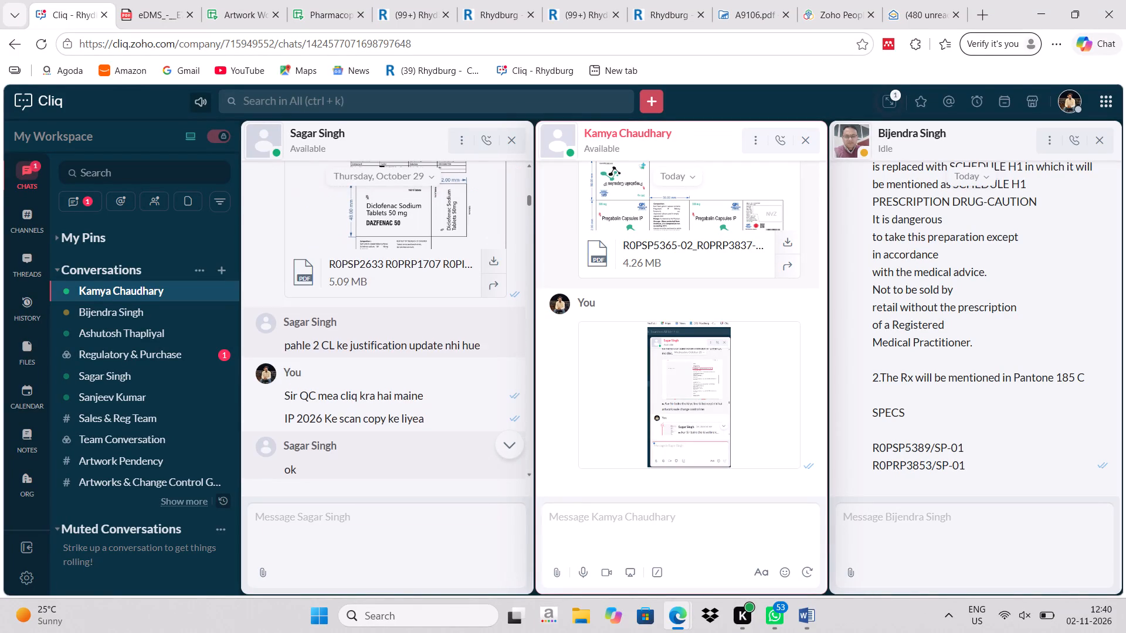
pyautogui.scroll(18, 483, 285)
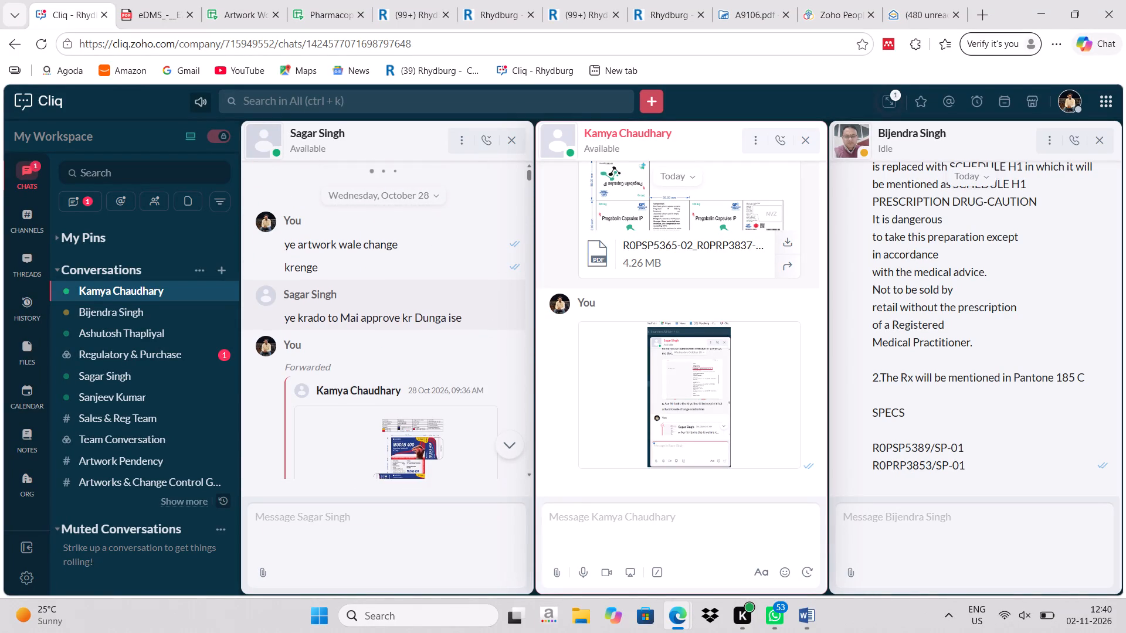
pyautogui.scroll(13, 487, 285)
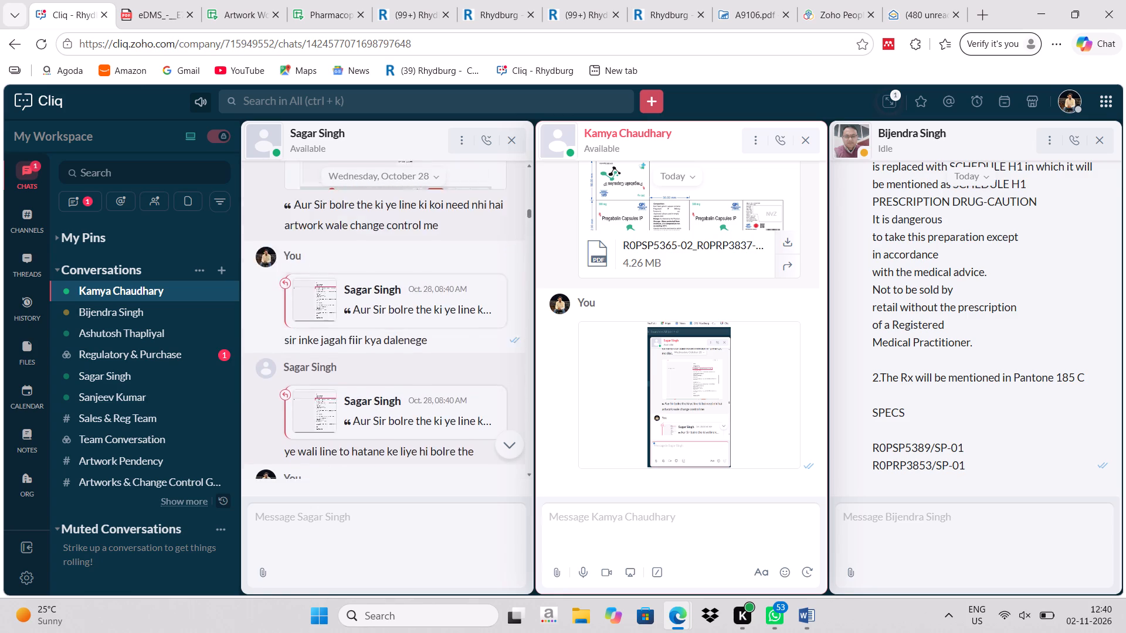
pyautogui.scroll(2, 489, 285)
pyautogui.scroll(-1, 489, 285)
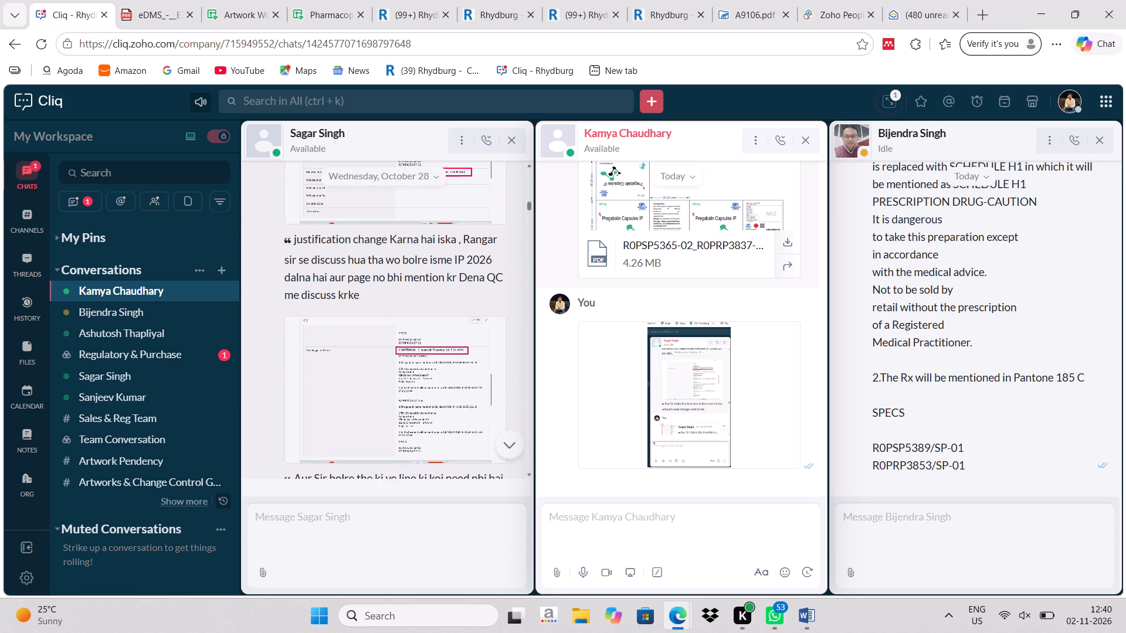
pyautogui.scroll(-3, 489, 285)
pyautogui.scroll(1, 449, 259)
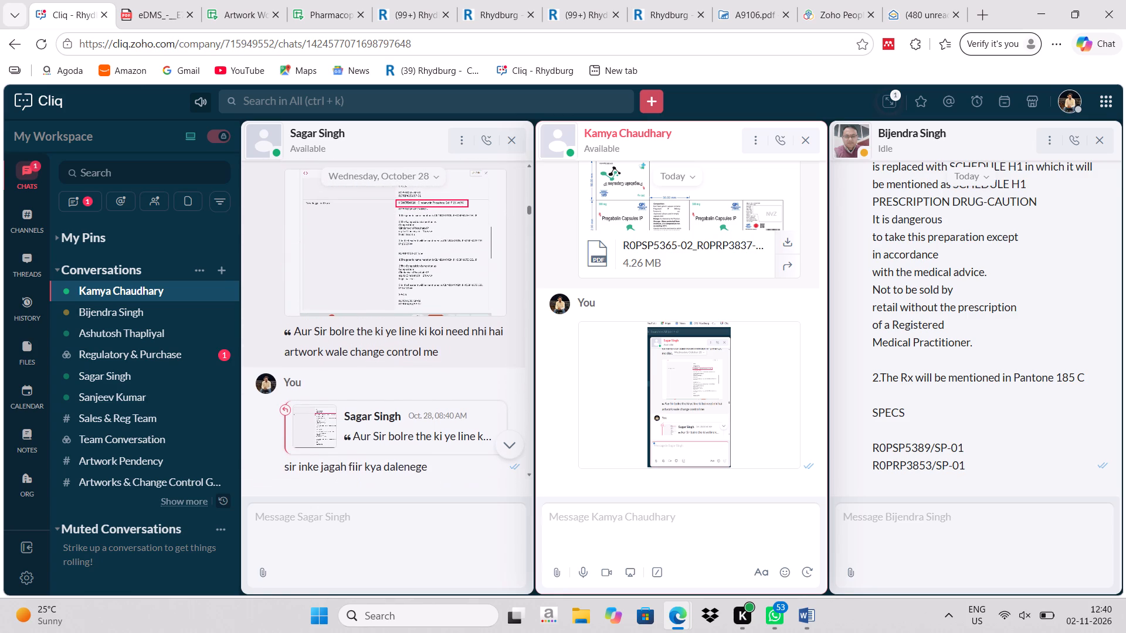
# Examine the reviewer's 28 October screenshot with the marked line under New Suggested State, and read the surrounding replies about that line.
pyautogui.moveTo(448, 250); pyautogui.dragTo(440, 245)
pyautogui.click(430, 267)
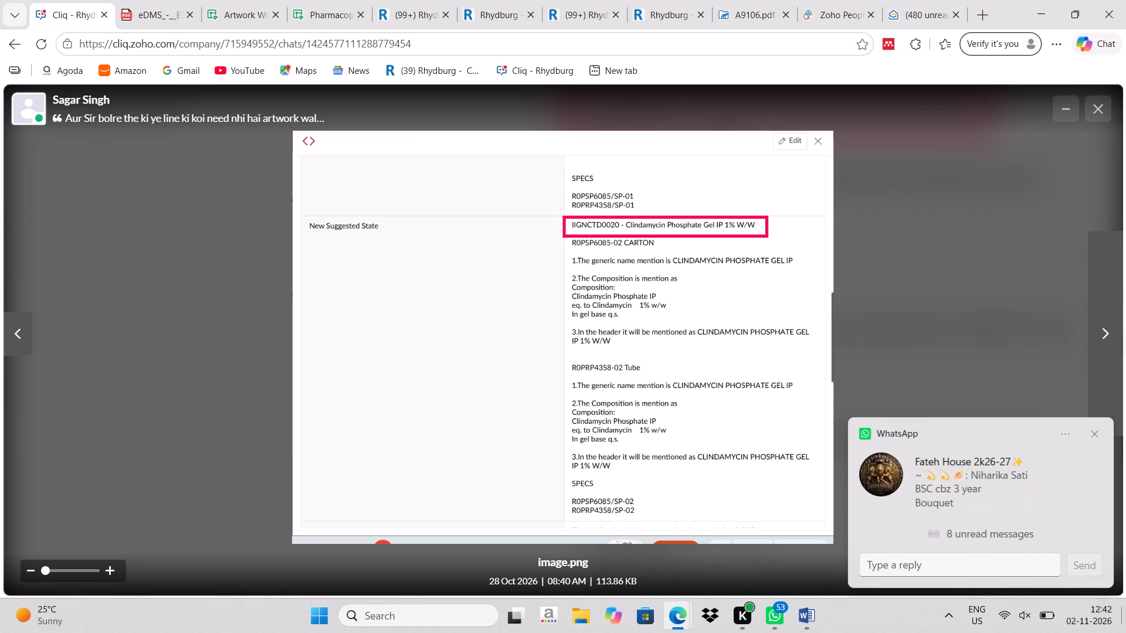
pyautogui.click(1097, 107)
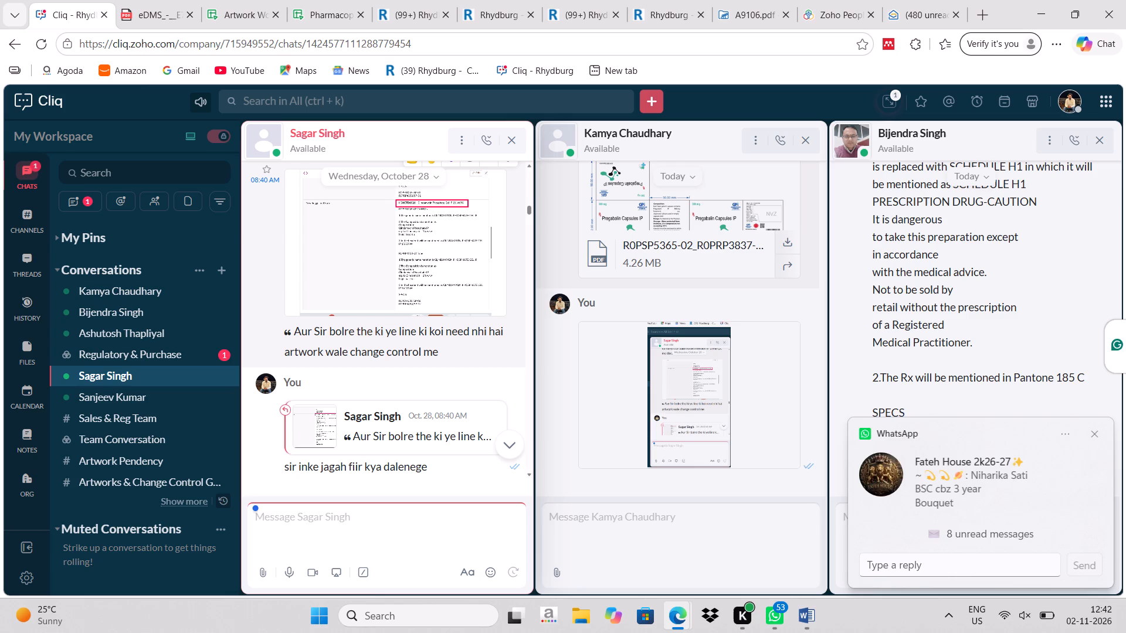
pyautogui.click(406, 269)
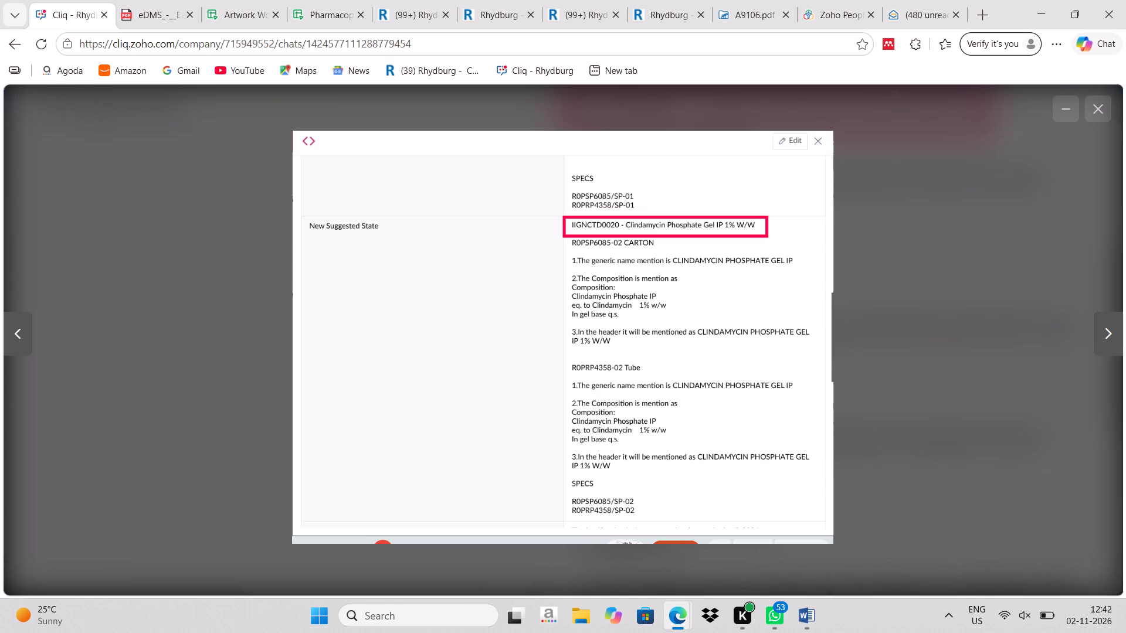
pyautogui.click(1099, 110)
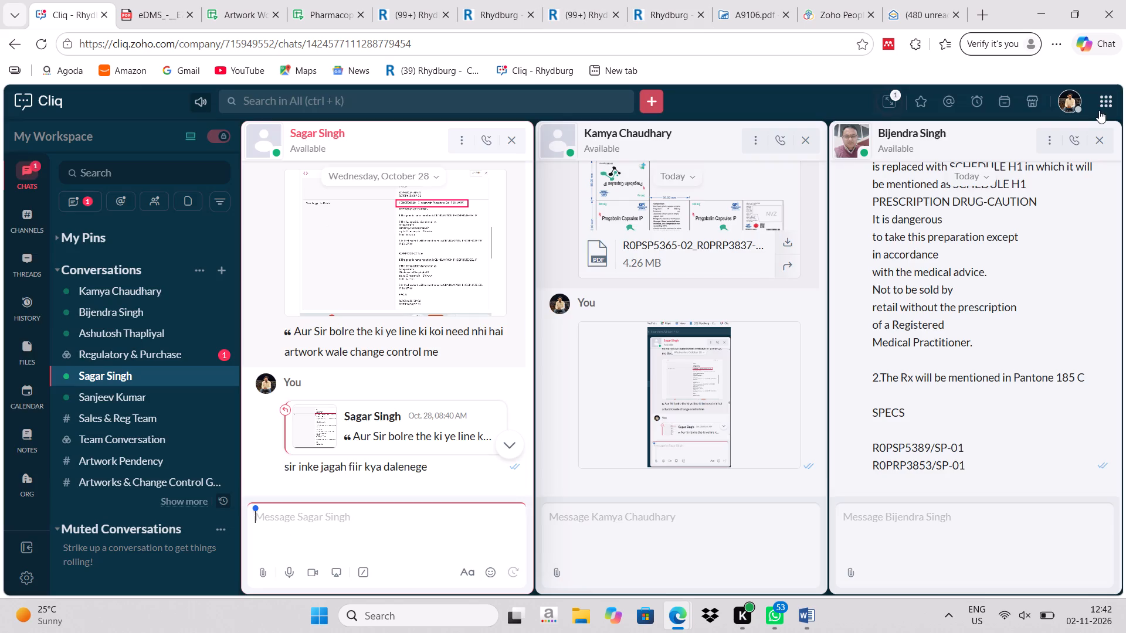
pyautogui.scroll(-1, 425, 315)
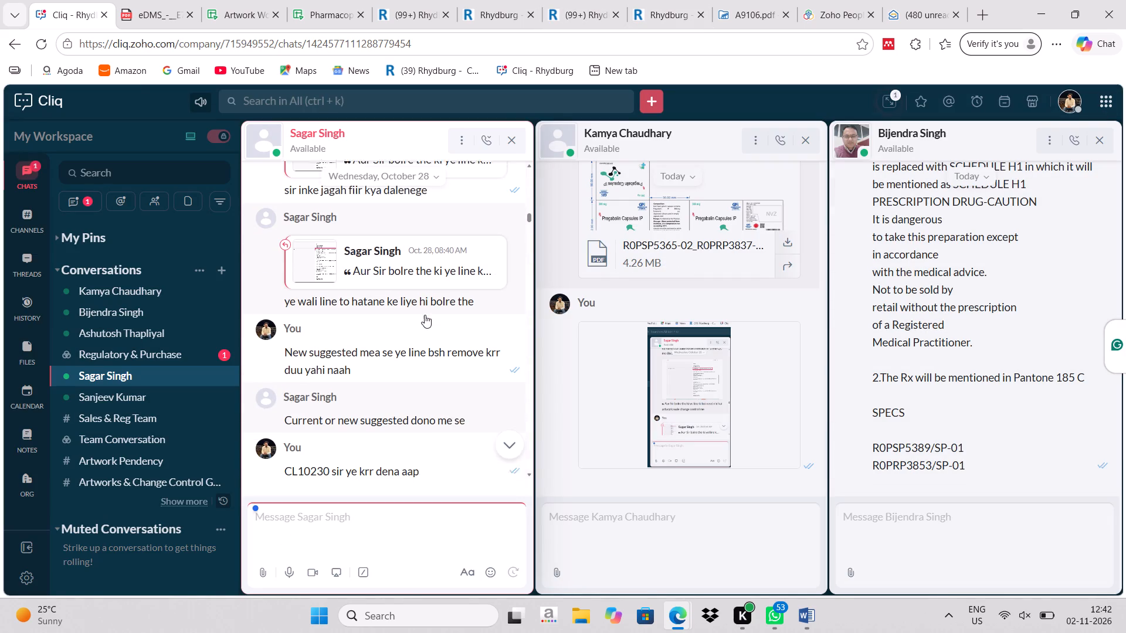
pyautogui.scroll(1, 416, 306)
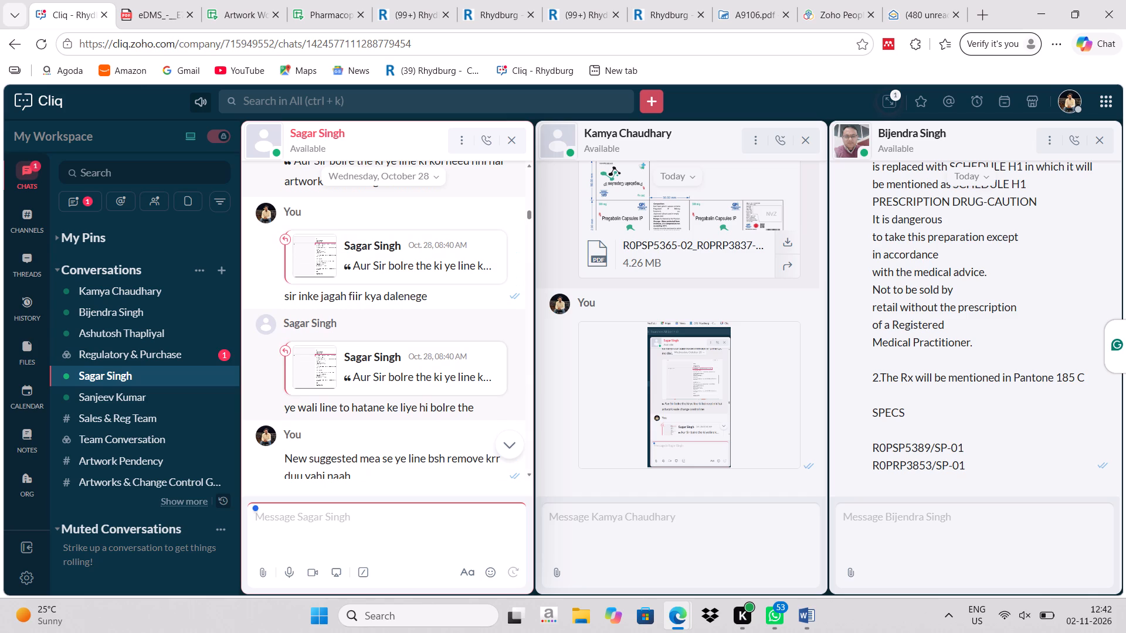
pyautogui.scroll(-1, 416, 306)
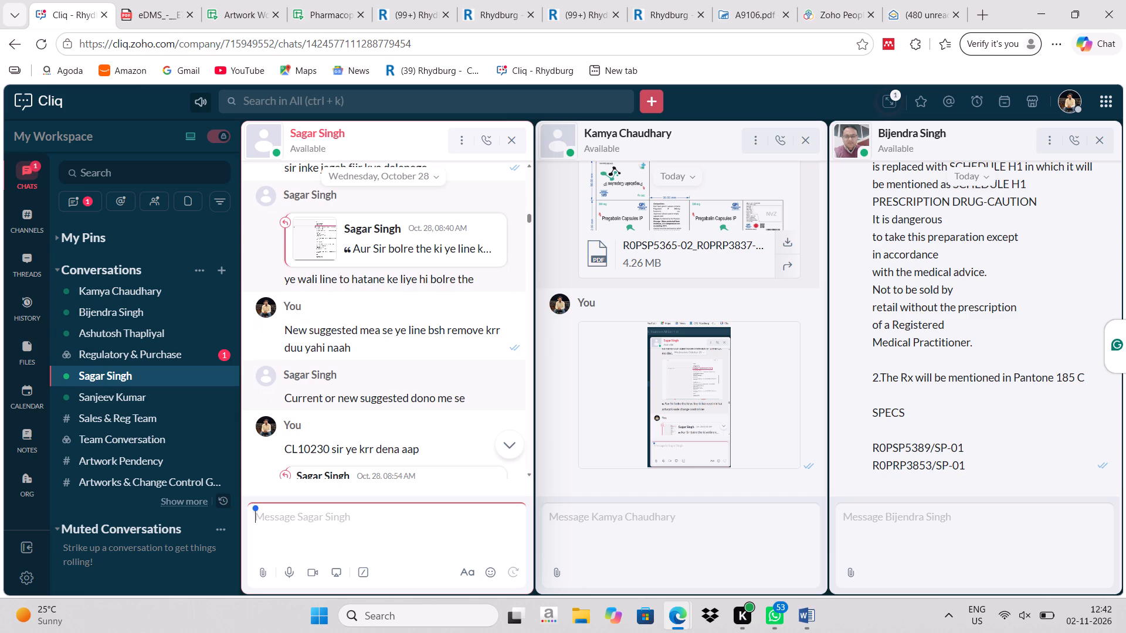
pyautogui.scroll(2, 415, 306)
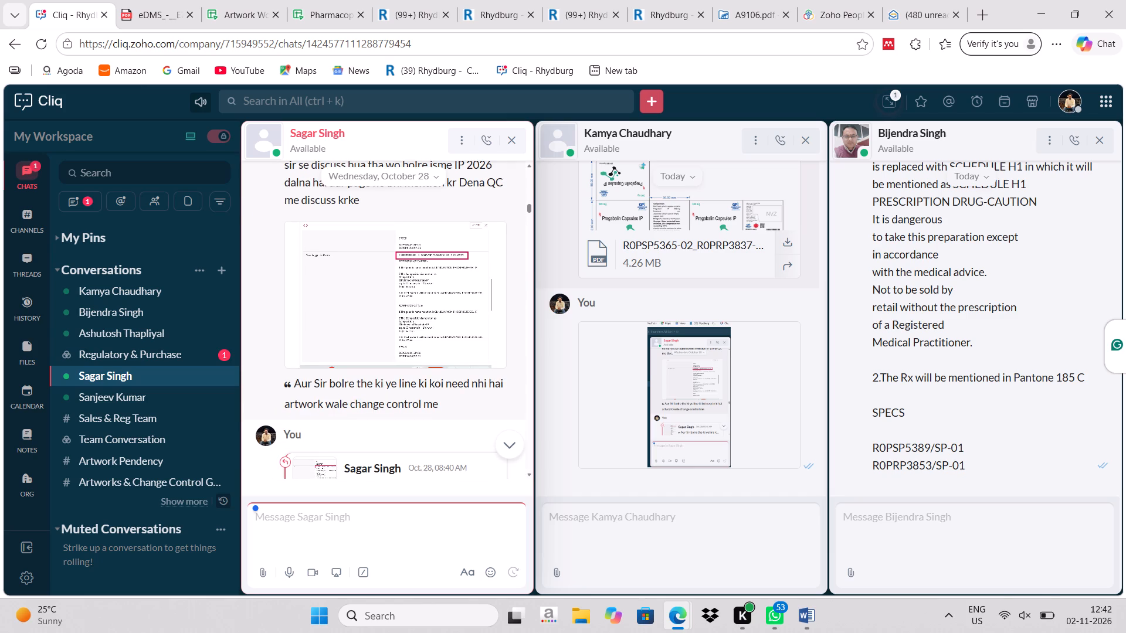
pyautogui.click(415, 306)
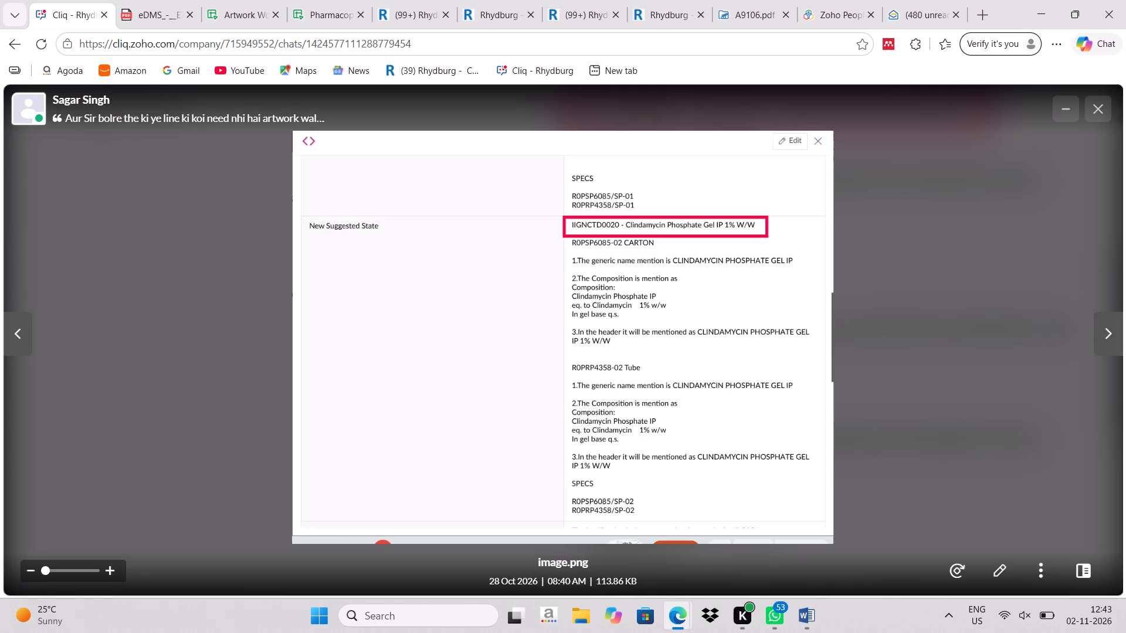
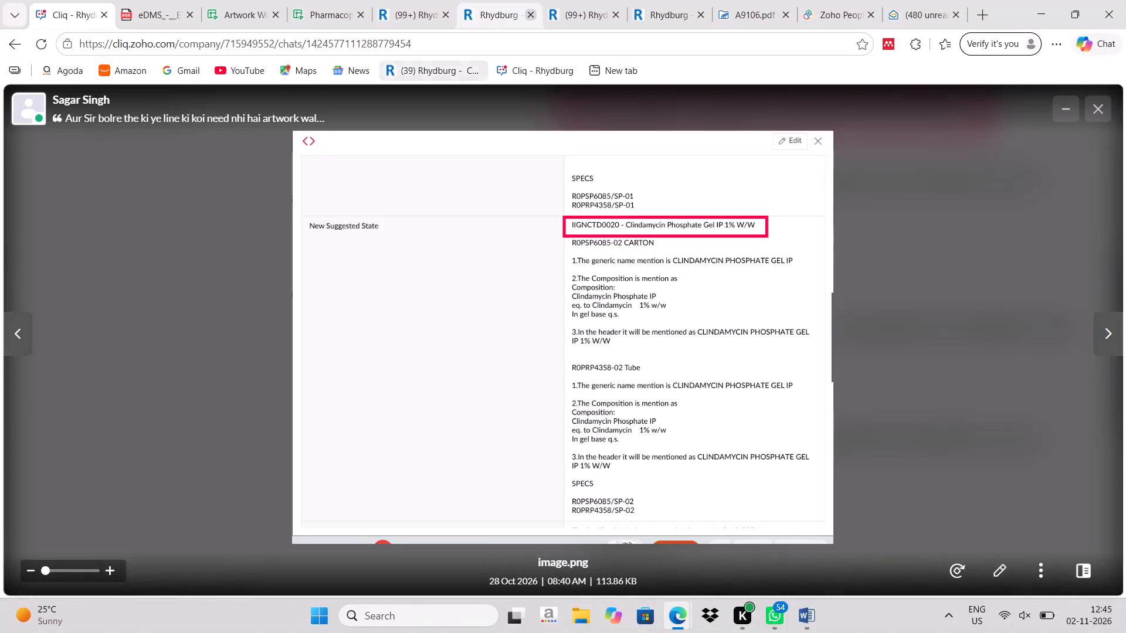
# Return to the Change Control report of rejected requests and close the open record's detail view.
pyautogui.click(430, 7)
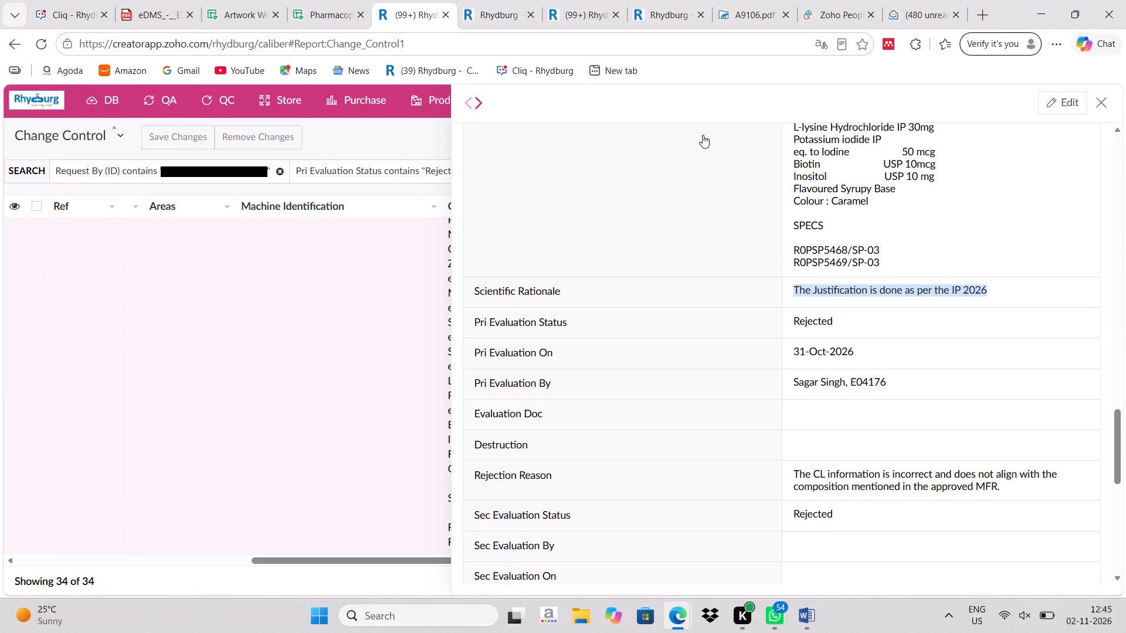
pyautogui.click(1100, 100)
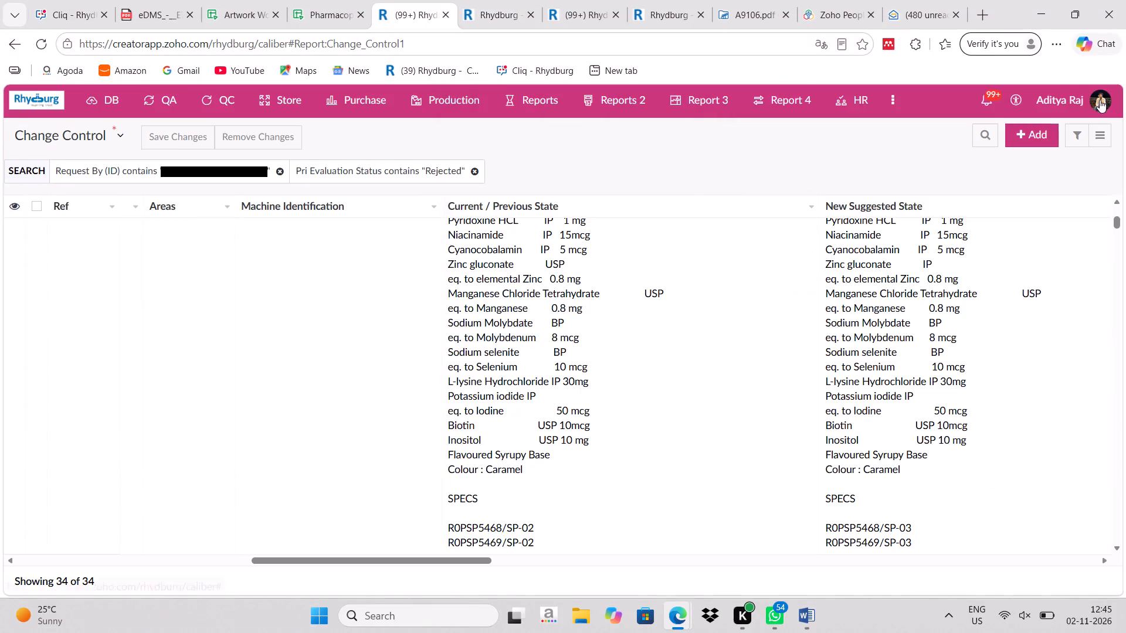
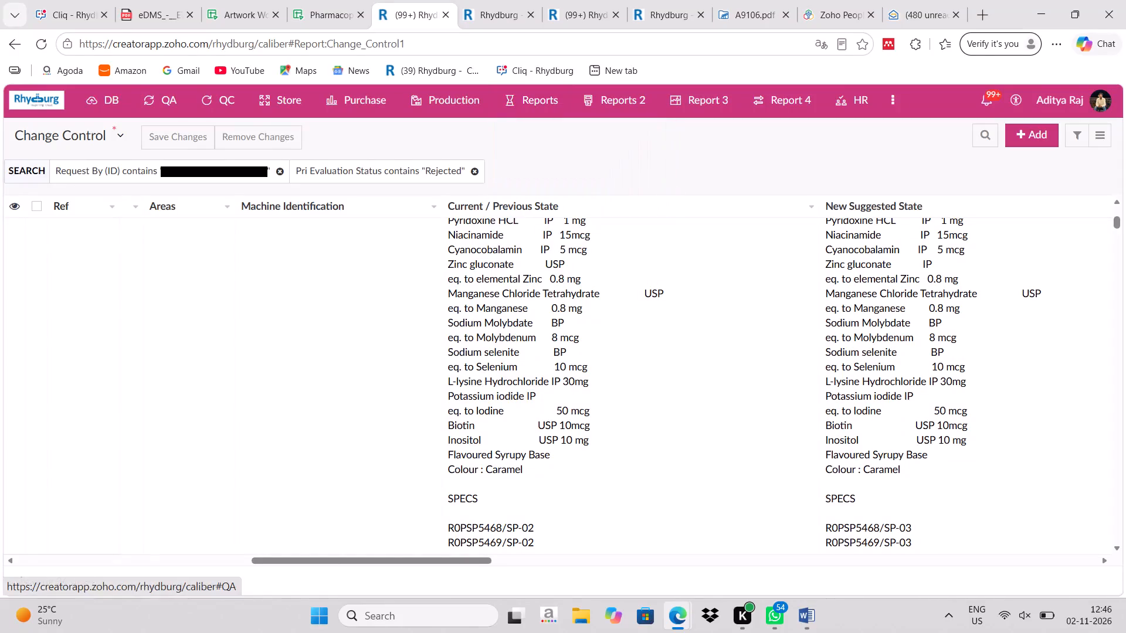
# Switch to the Cliq chat, close the enlarged change control screenshot and read the replies below it about the artwork change control line.
pyautogui.click(57, 8)
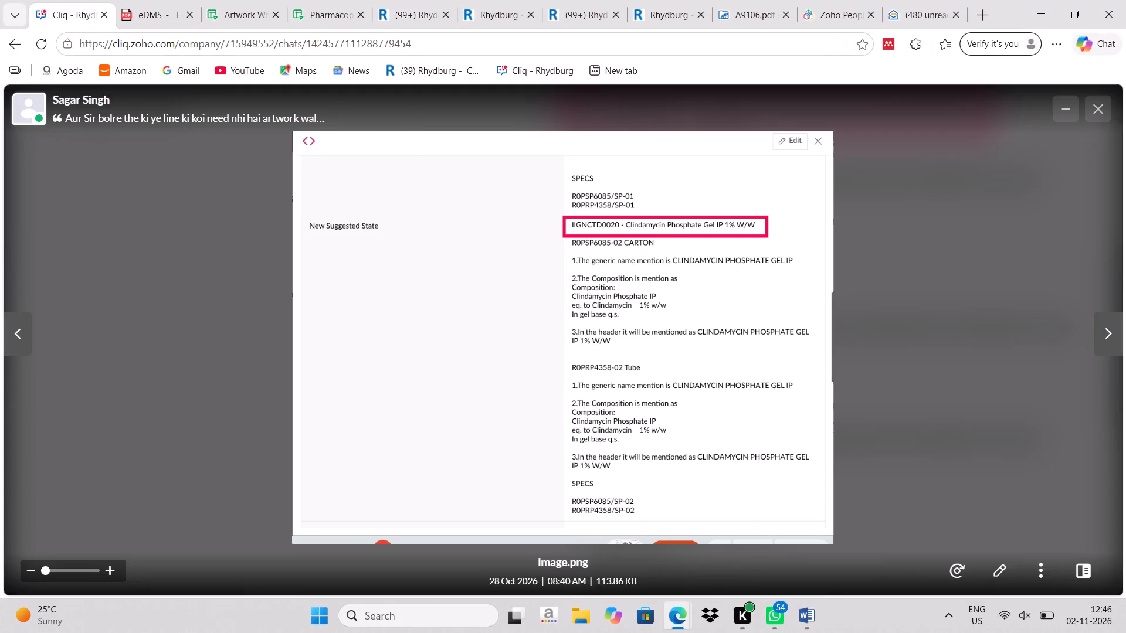
pyautogui.click(1071, 103)
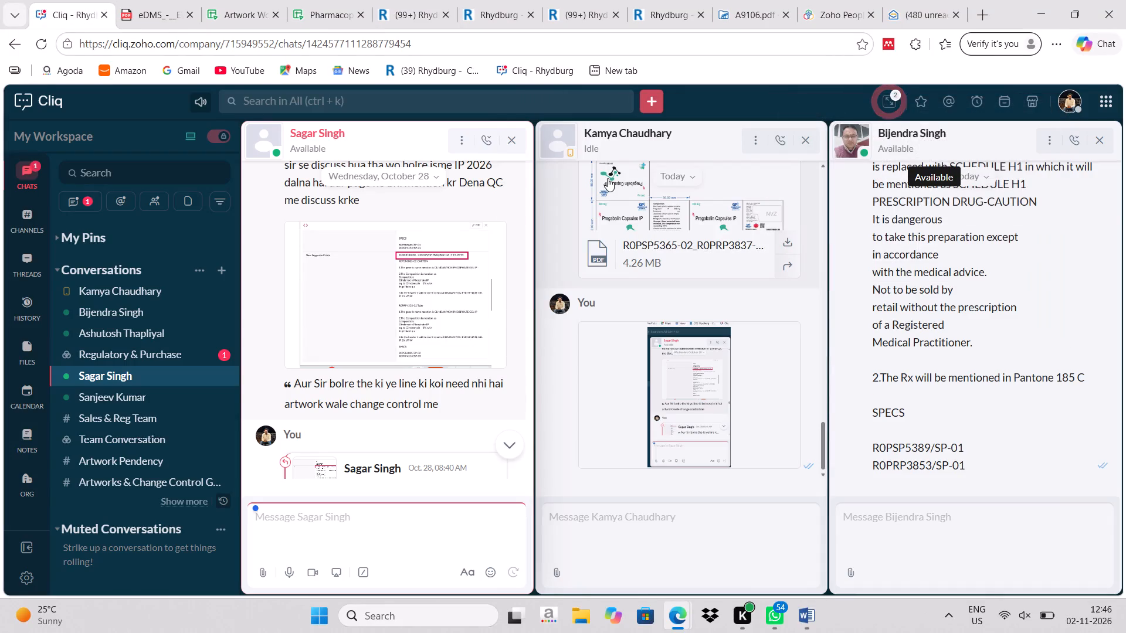
pyautogui.scroll(-1, 454, 355)
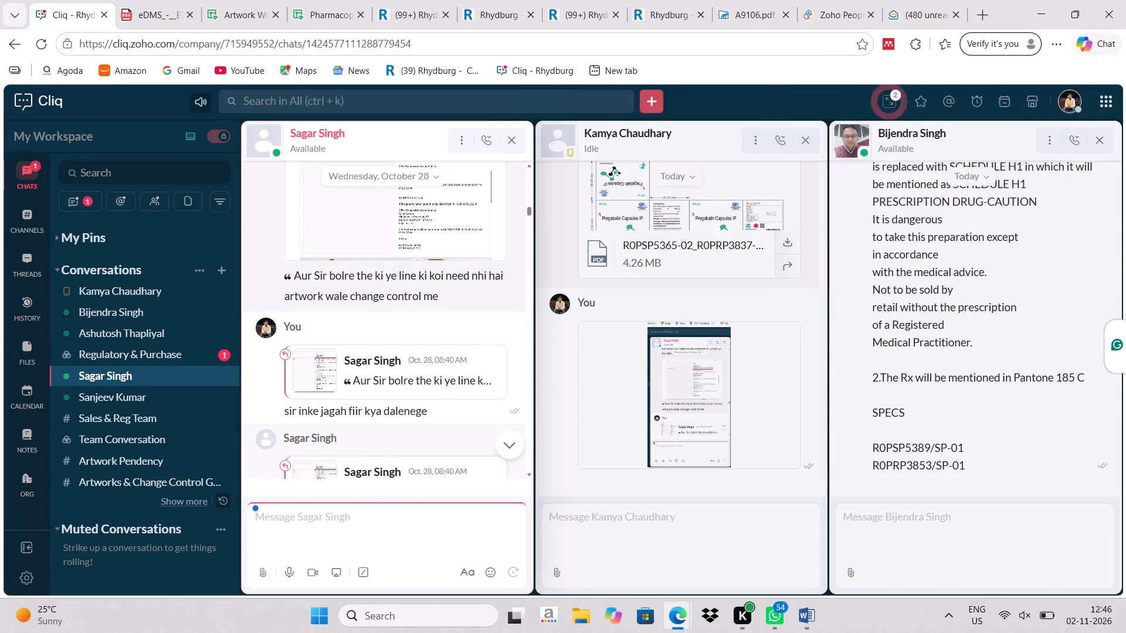
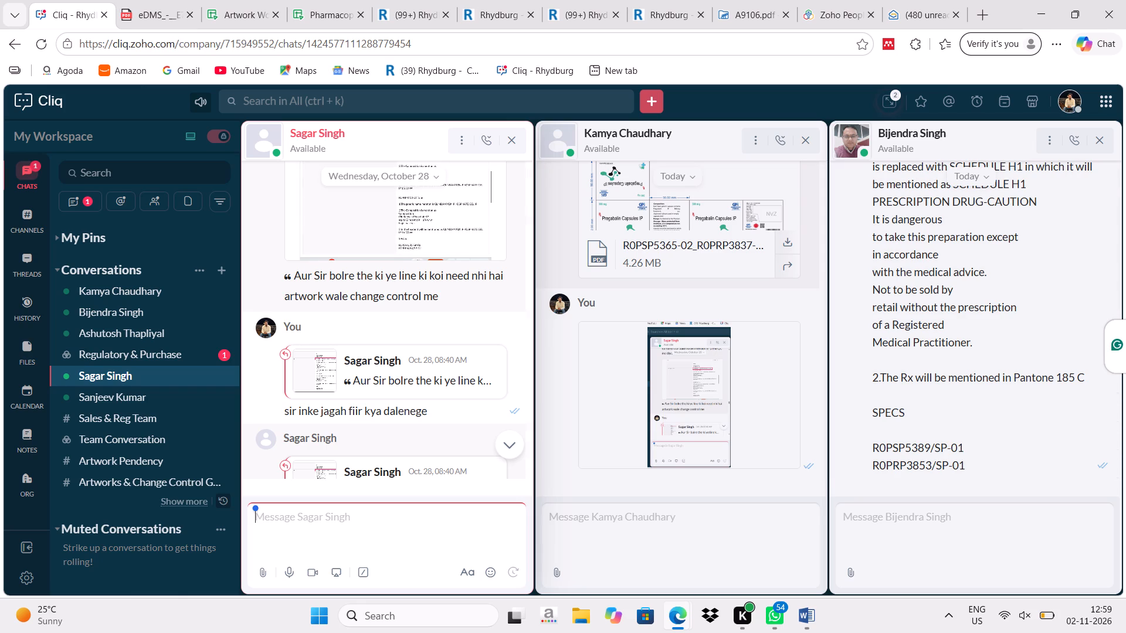
# In the Change Control report, search for Ref 10215, remove the Rejected evaluation status filter and examine the record's current and suggested states.
pyautogui.click(385, 11)
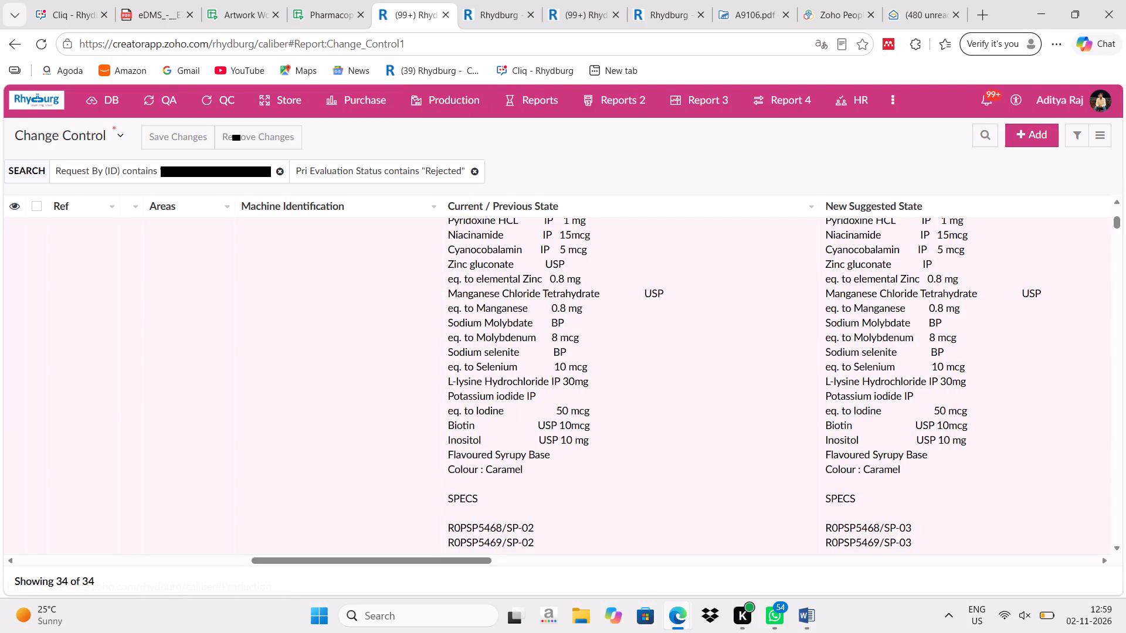
pyautogui.scroll(9, 411, 319)
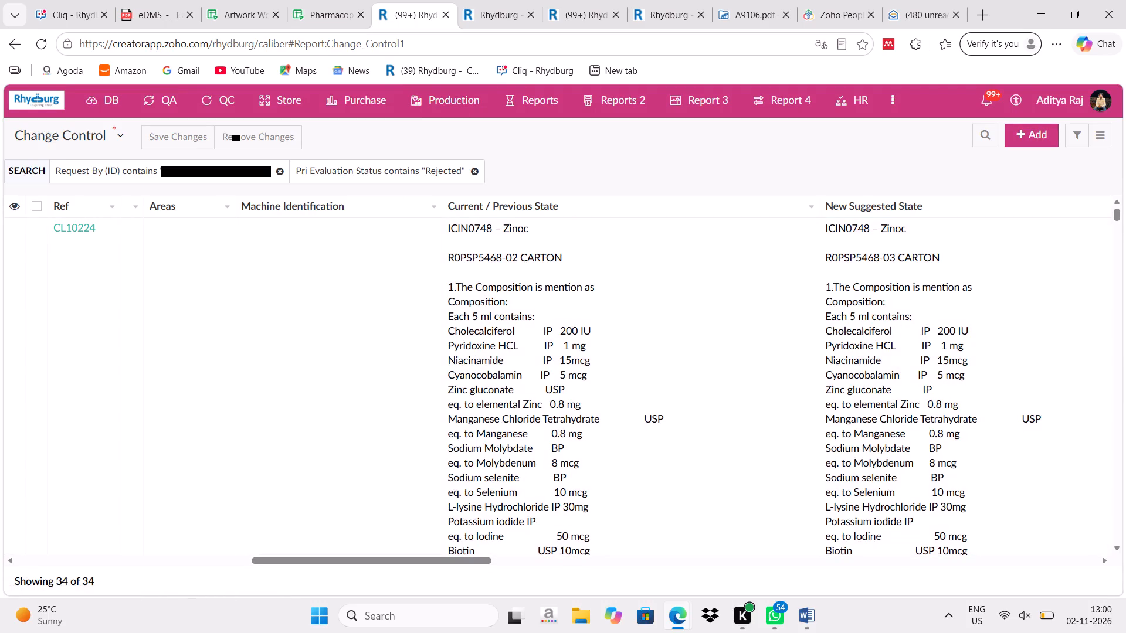
pyautogui.click(57, 205)
pyautogui.click(63, 226)
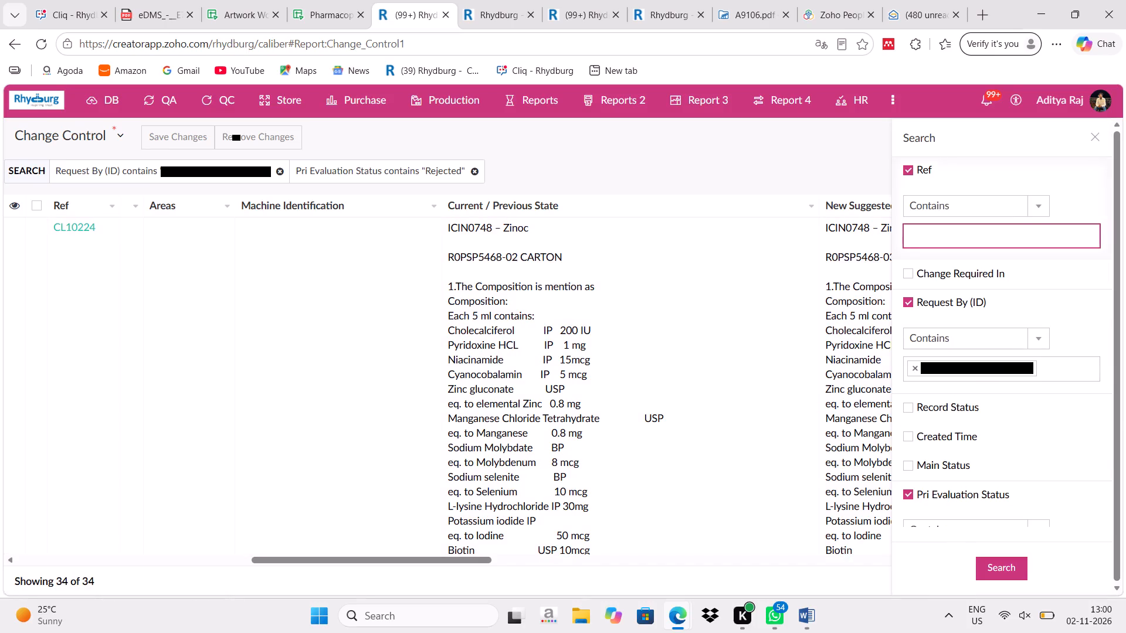
pyautogui.write('102')
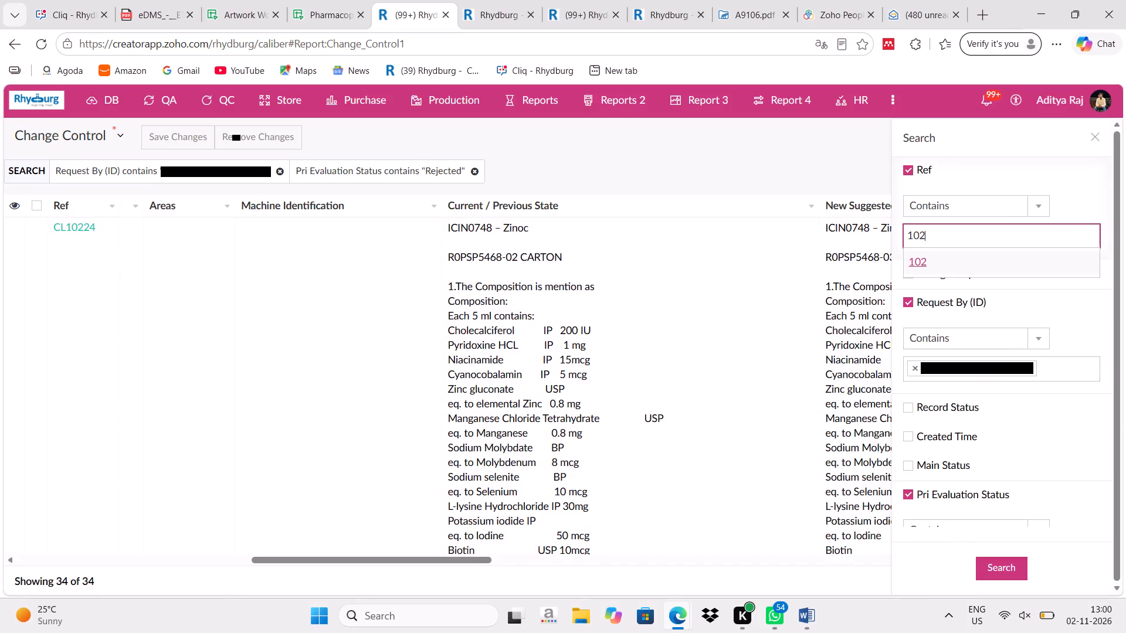
pyautogui.write('15')
pyautogui.press('Return')
pyautogui.press('Return')
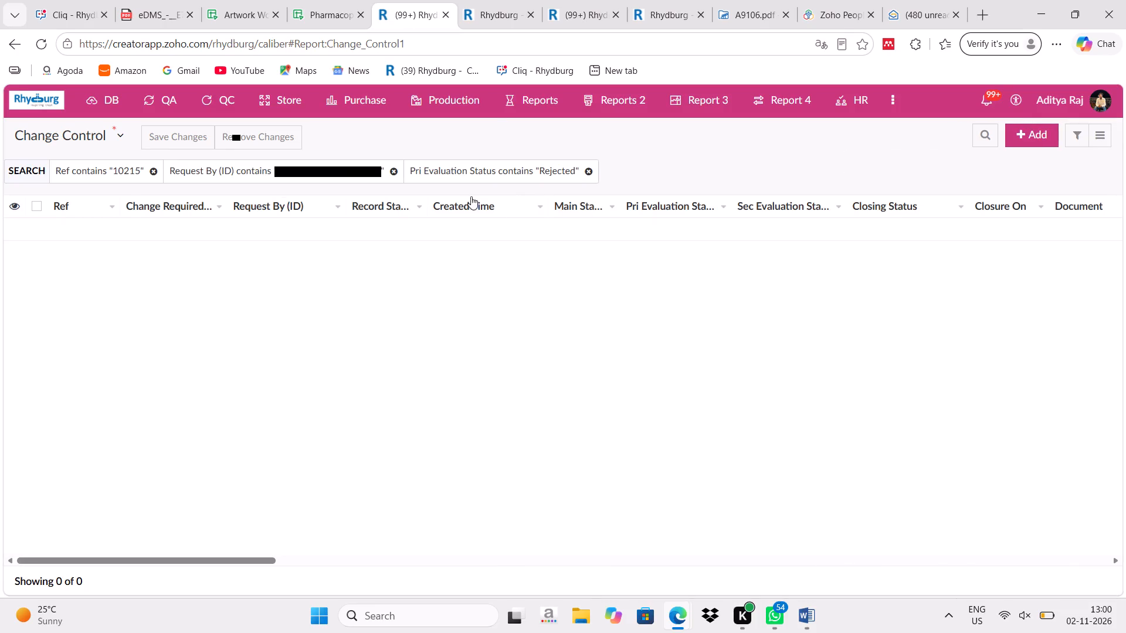
pyautogui.click(588, 171)
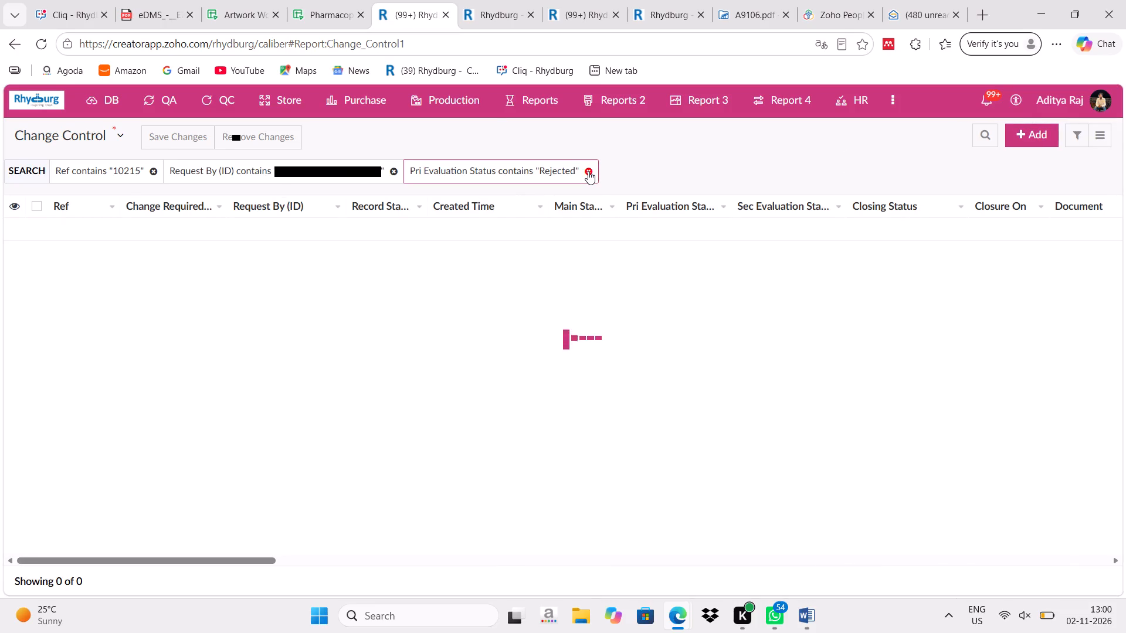
pyautogui.hscroll(-1, 628, 294)
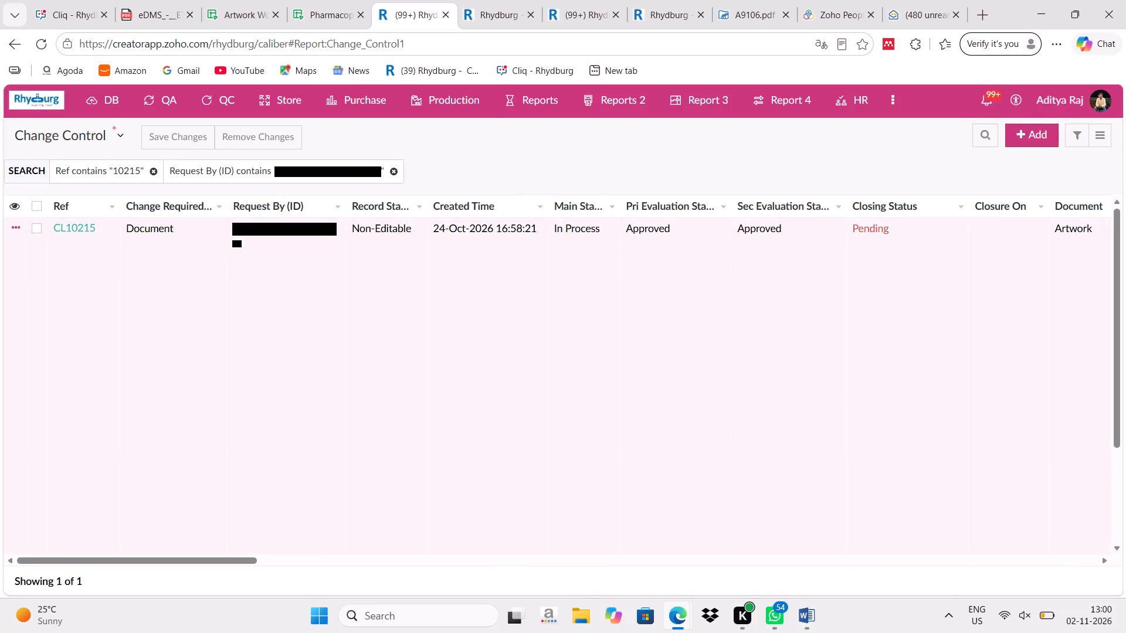
pyautogui.hscroll(-9, 628, 294)
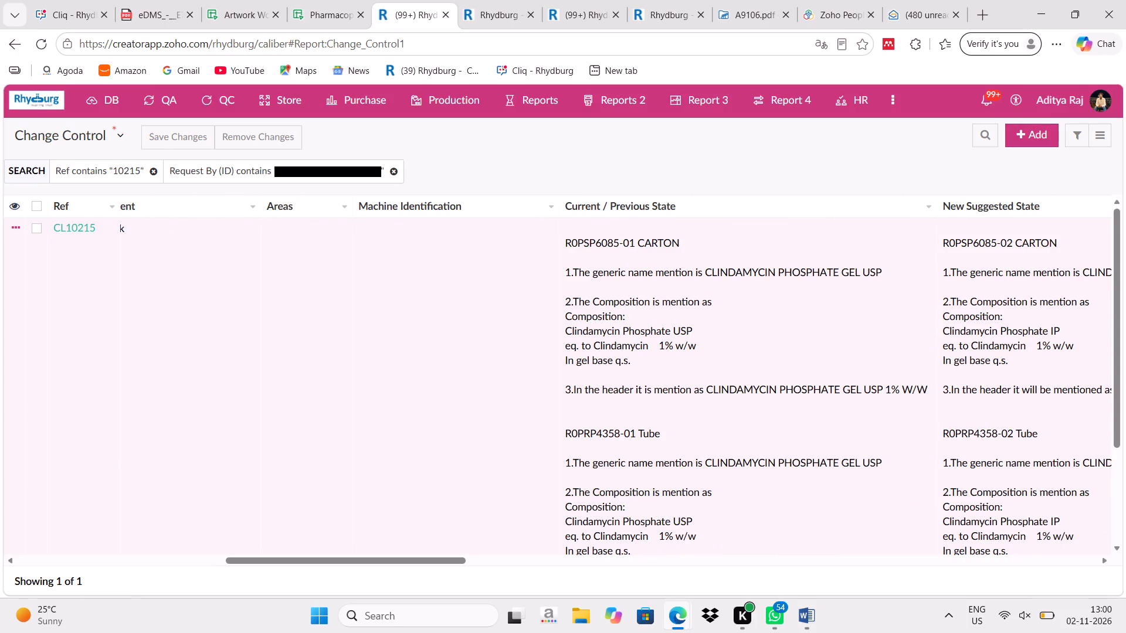
pyautogui.scroll(-3, 748, 442)
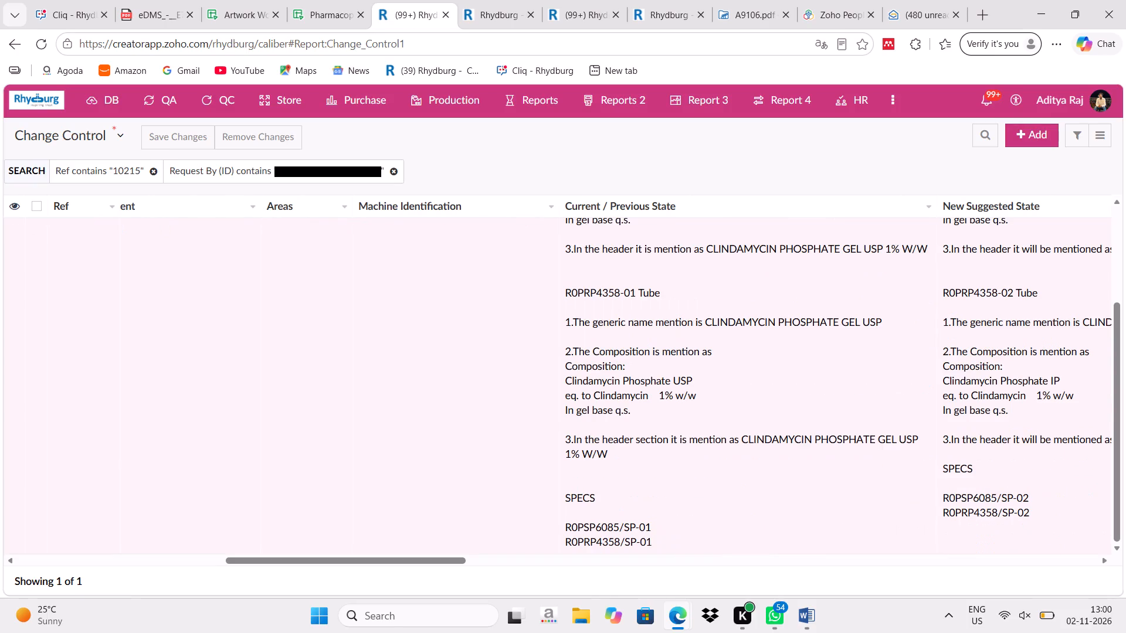
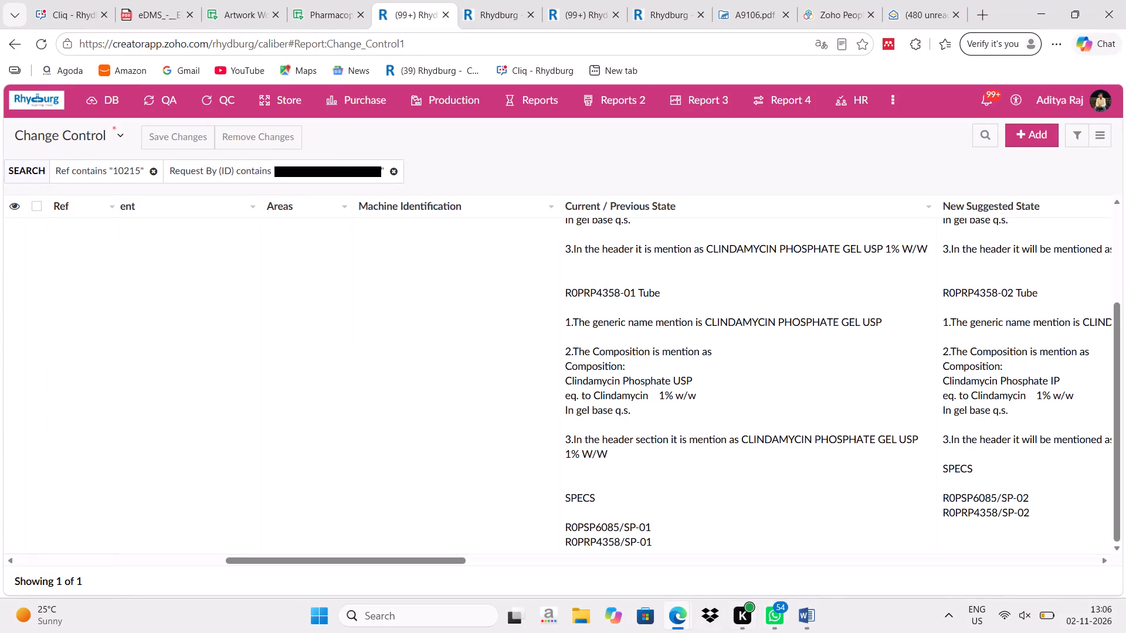
# Bring up the Windows power options for locking, sleeping, shutting down or restarting the computer.
pyautogui.click(311, 607)
pyautogui.click(669, 561)
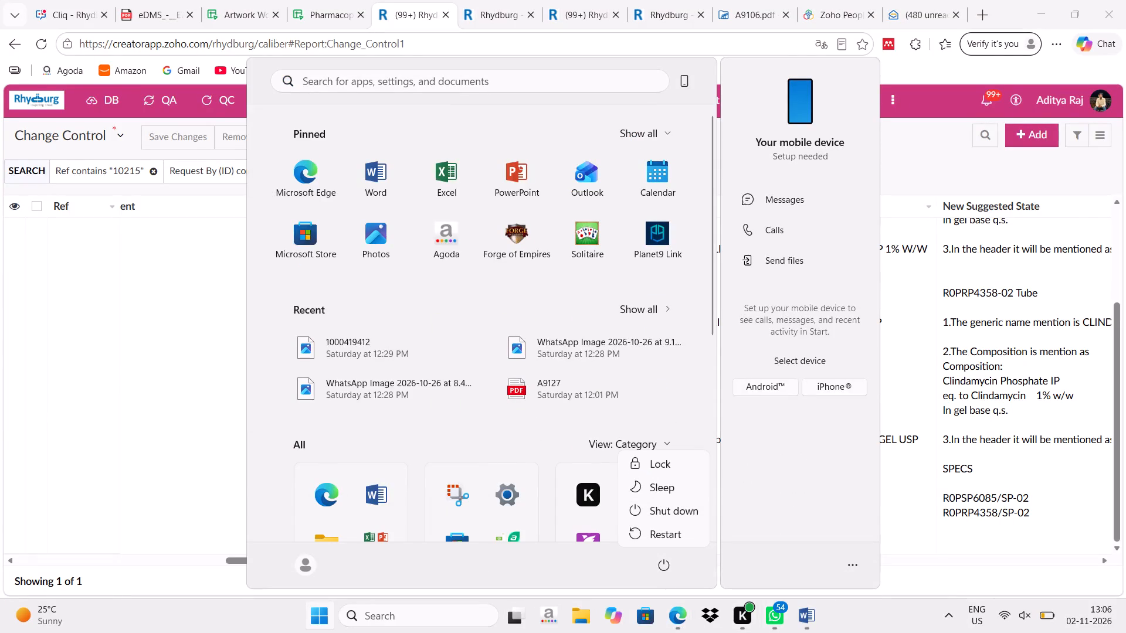
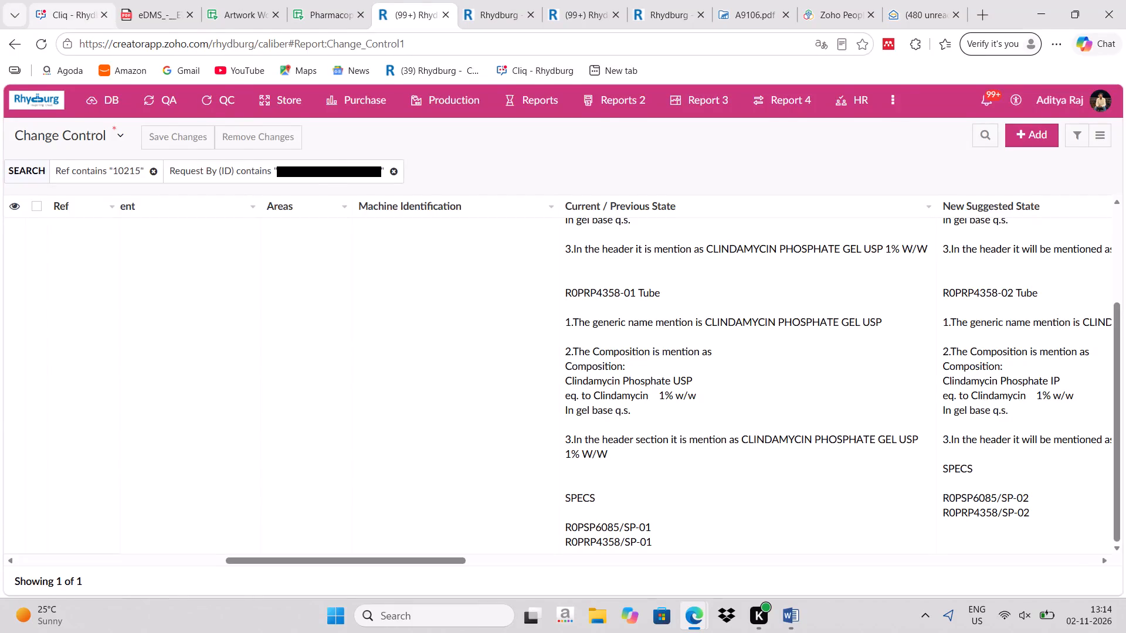
# Switch to Cliq and read the unread messages in Team Conversation and the Sales & Reg Team channel.
pyautogui.moveTo(62, 0); pyautogui.dragTo(69, 0)
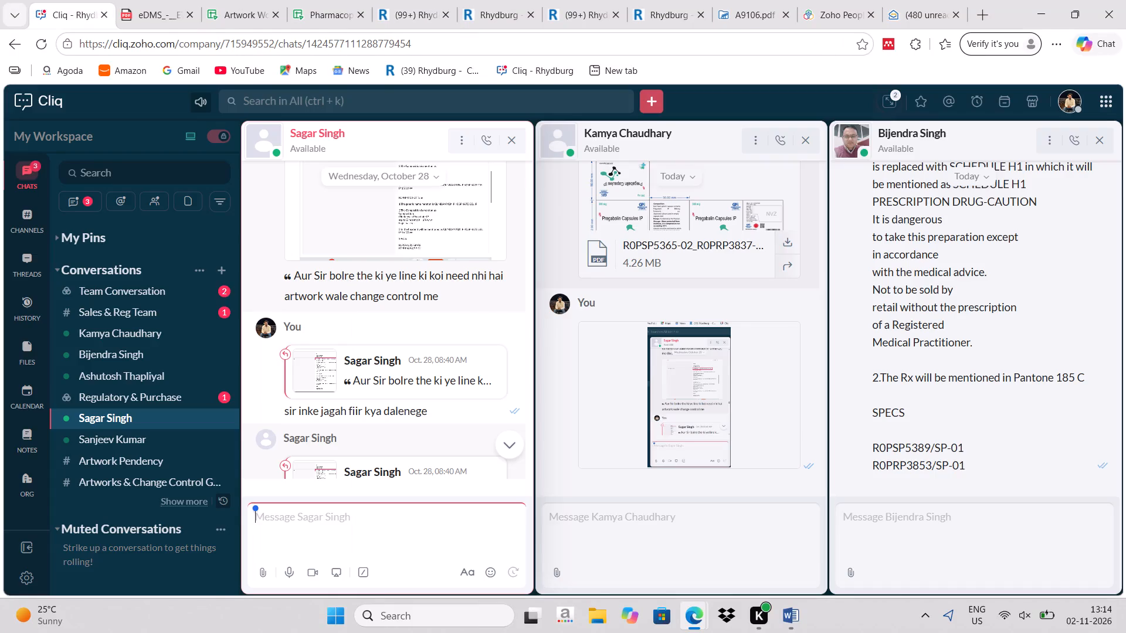
pyautogui.click(142, 284)
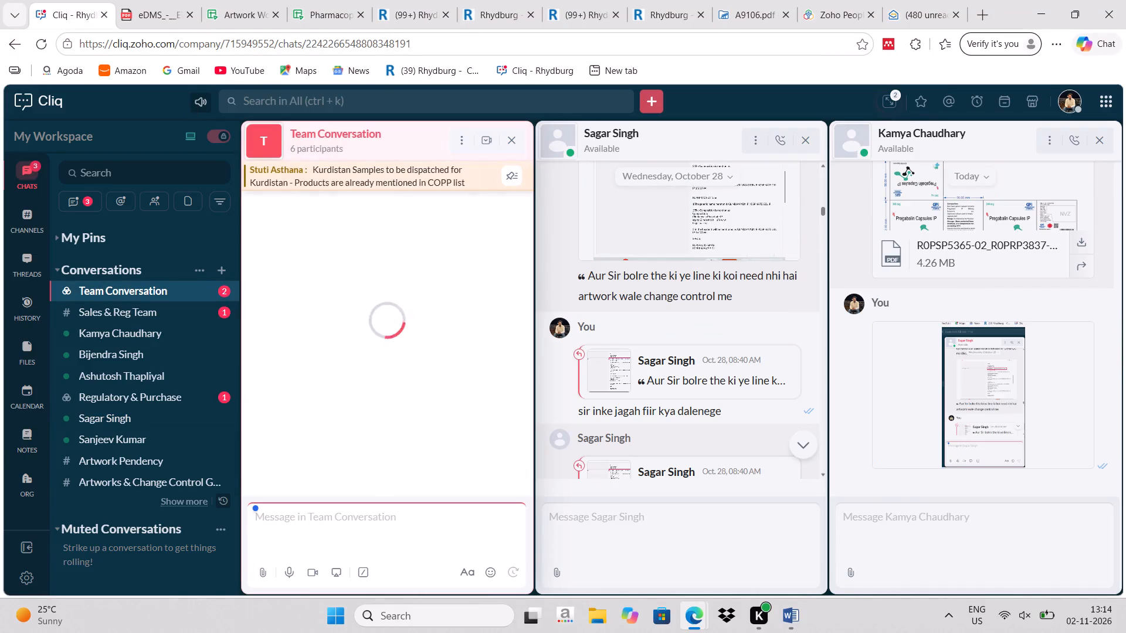
pyautogui.scroll(-6, 342, 230)
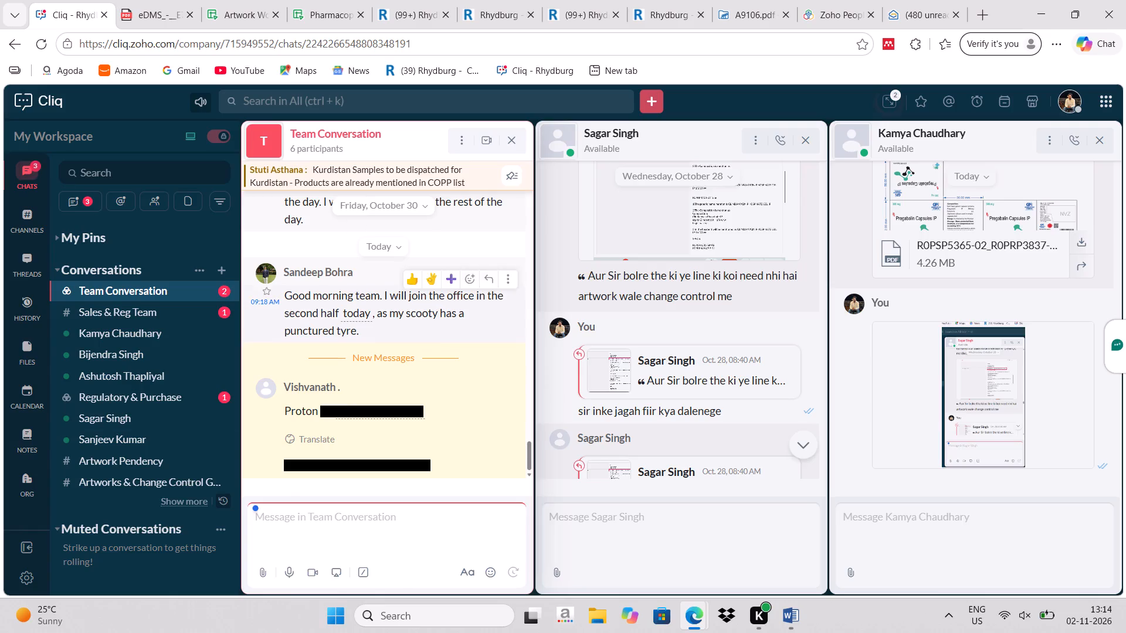
pyautogui.scroll(-1, 299, 353)
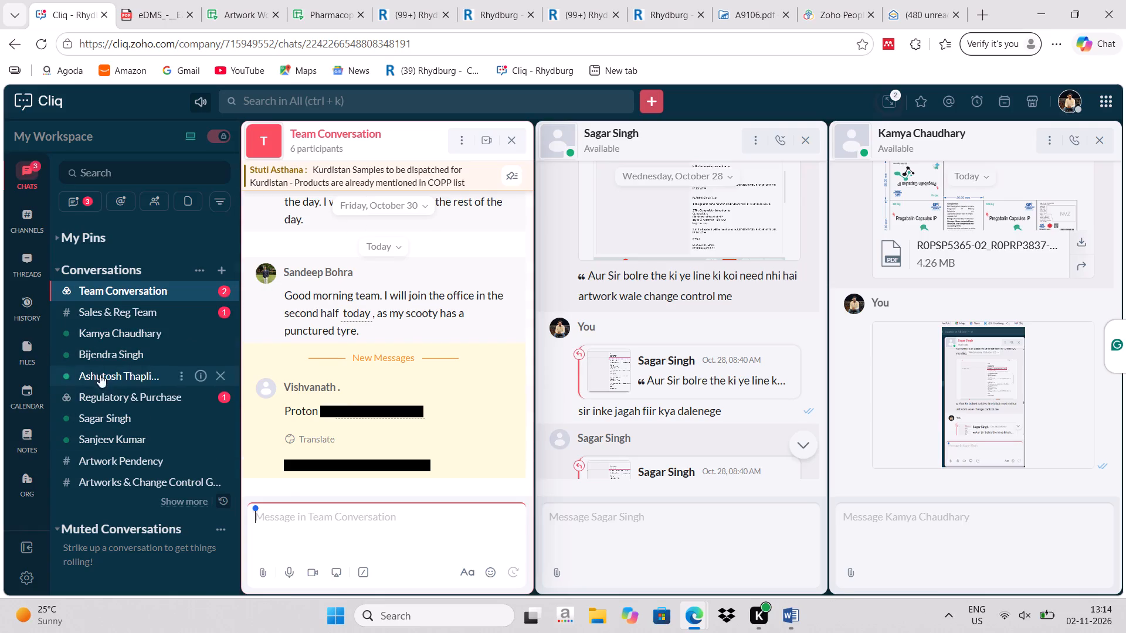
pyautogui.click(100, 309)
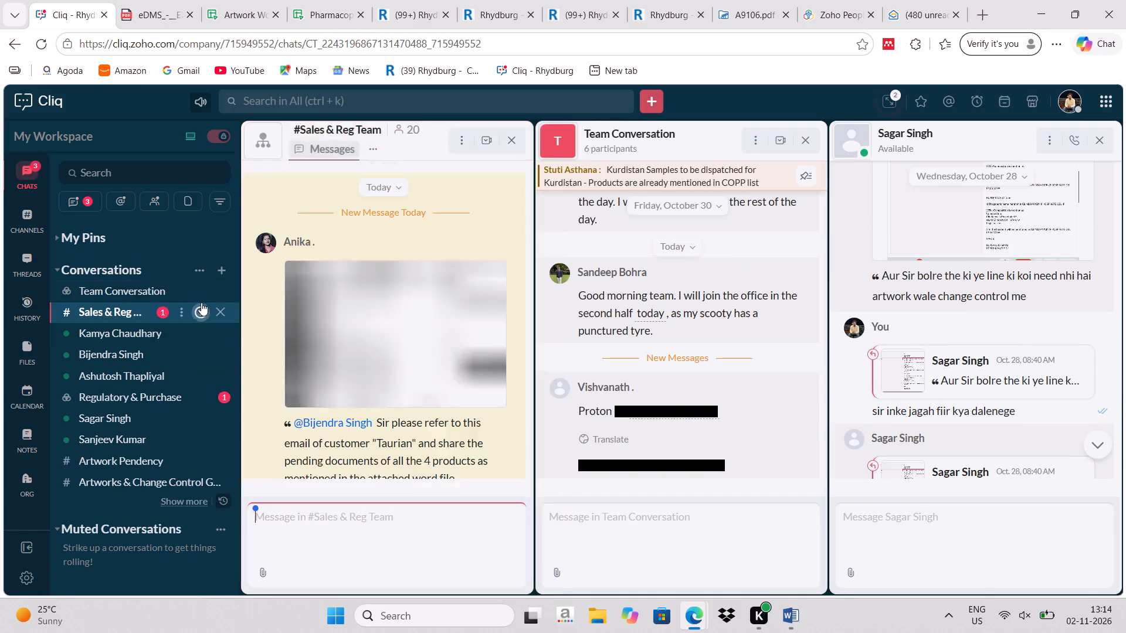
pyautogui.scroll(-8, 327, 321)
pyautogui.scroll(-2, 346, 276)
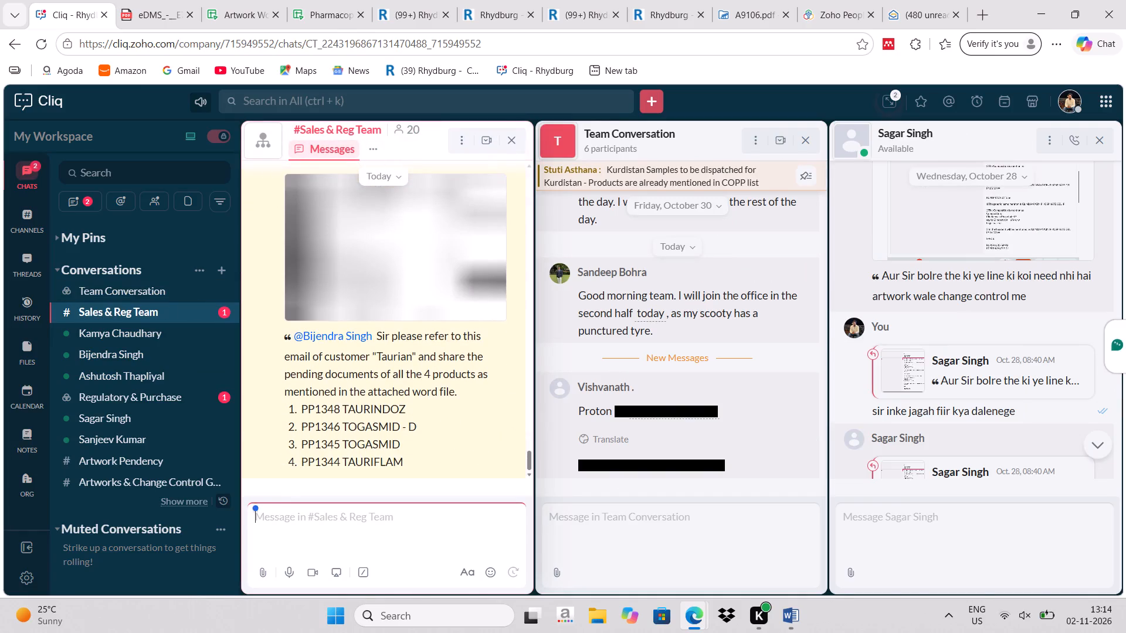
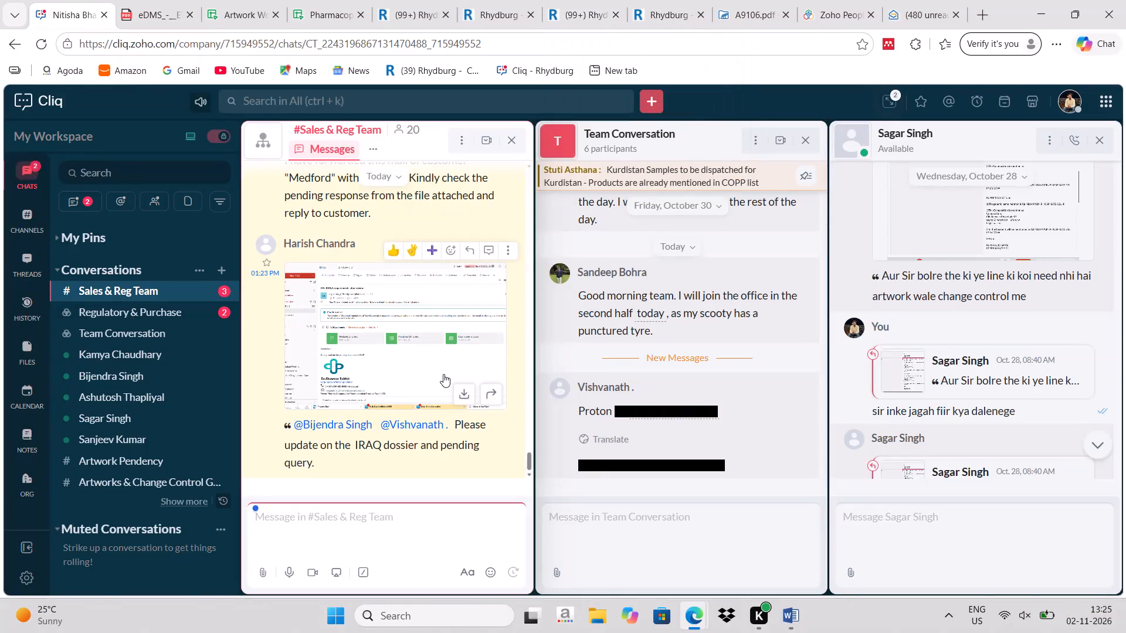
# Close the Team Conversation chat pane.
pyautogui.click(808, 142)
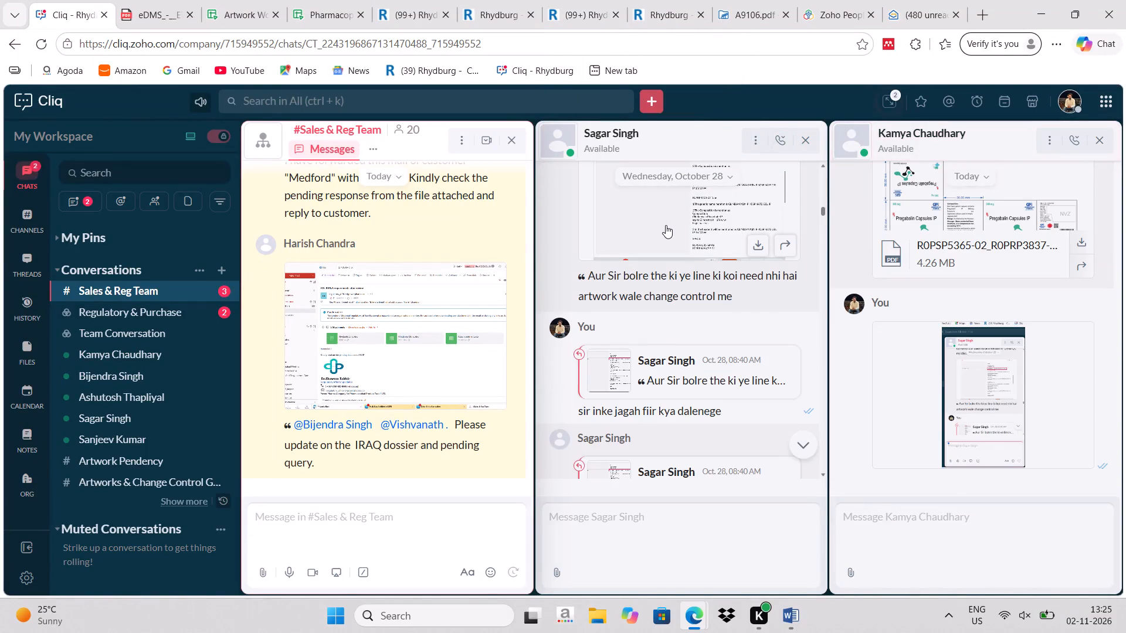
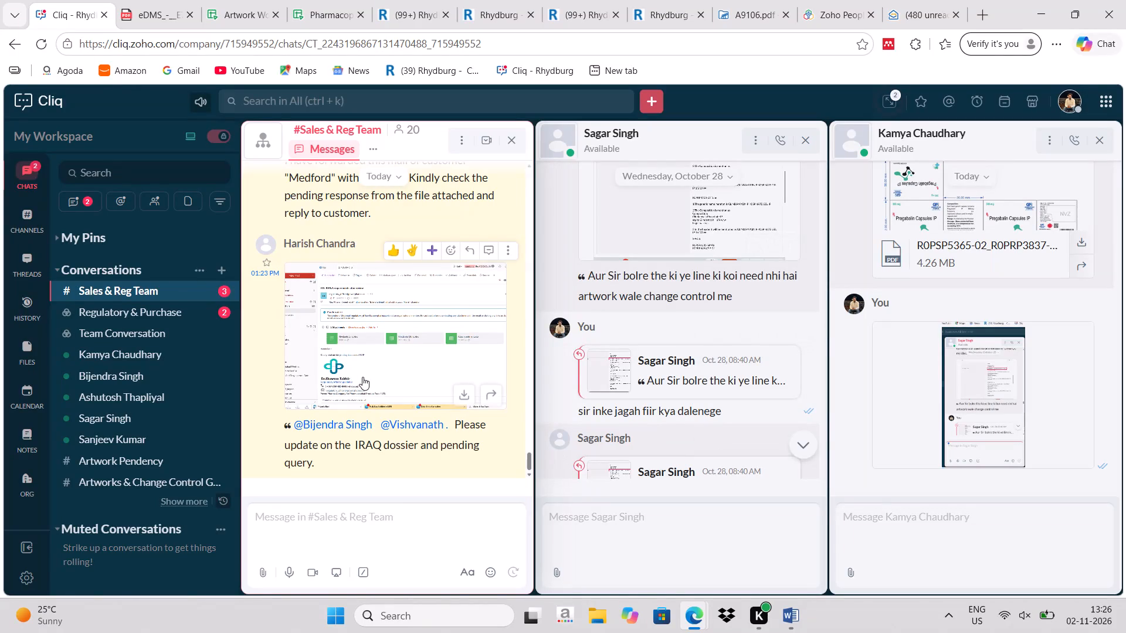
# Read the latest #Sales & Reg Team messages and enlarge the screenshot attached to the IRAQ dossier and pending query request.
pyautogui.scroll(-5, 406, 386)
pyautogui.scroll(1, 347, 305)
pyautogui.scroll(-8, 379, 362)
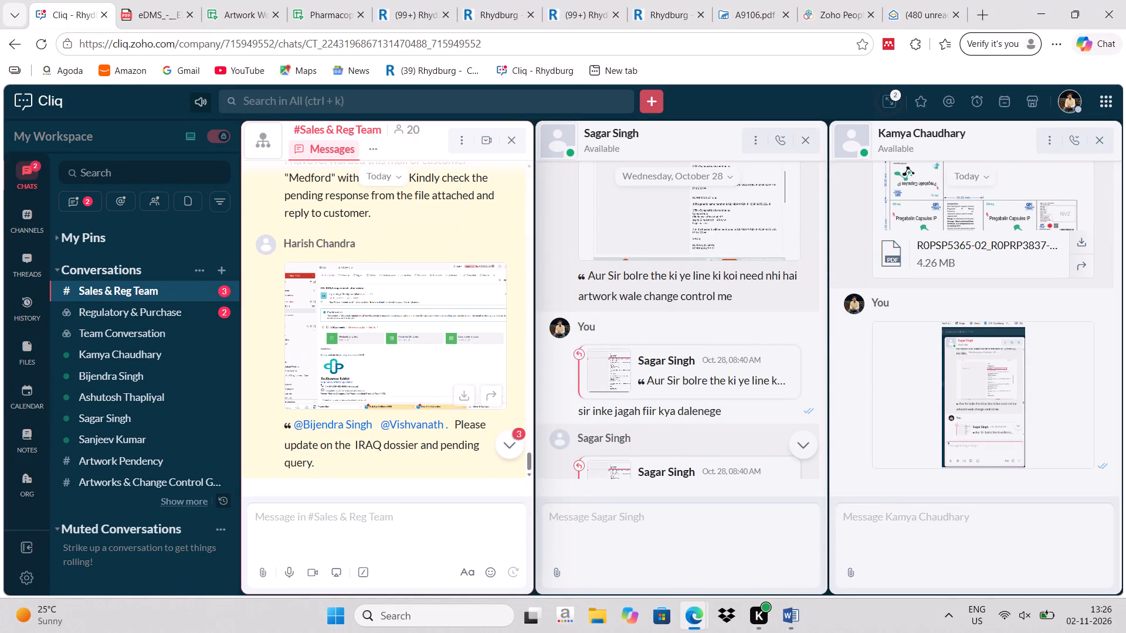
pyautogui.scroll(-3, 385, 353)
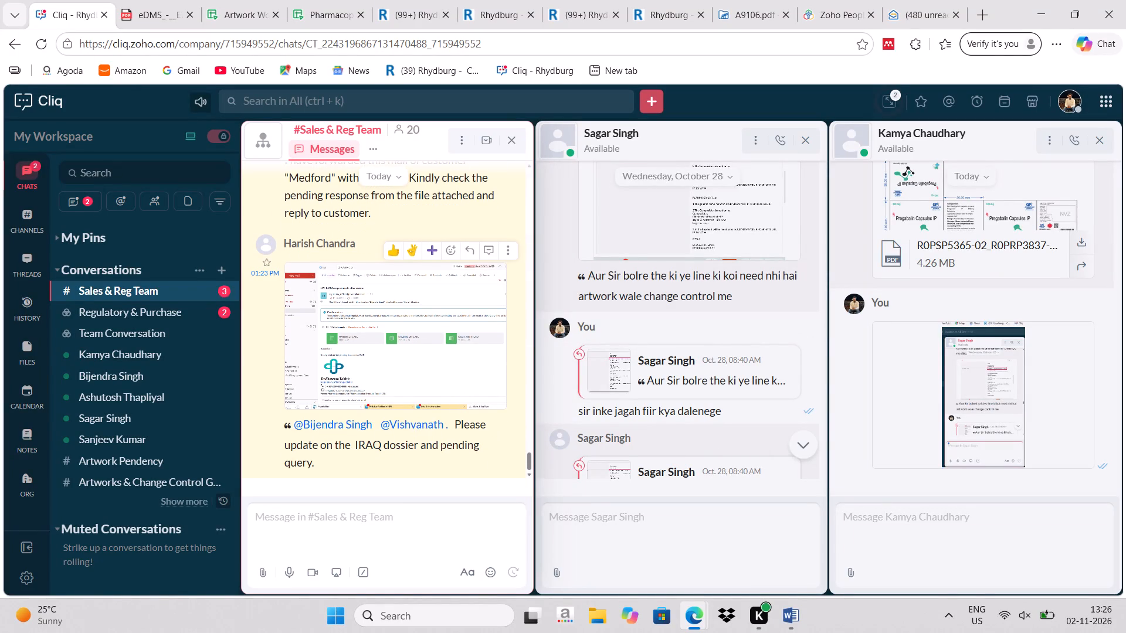
pyautogui.click(408, 328)
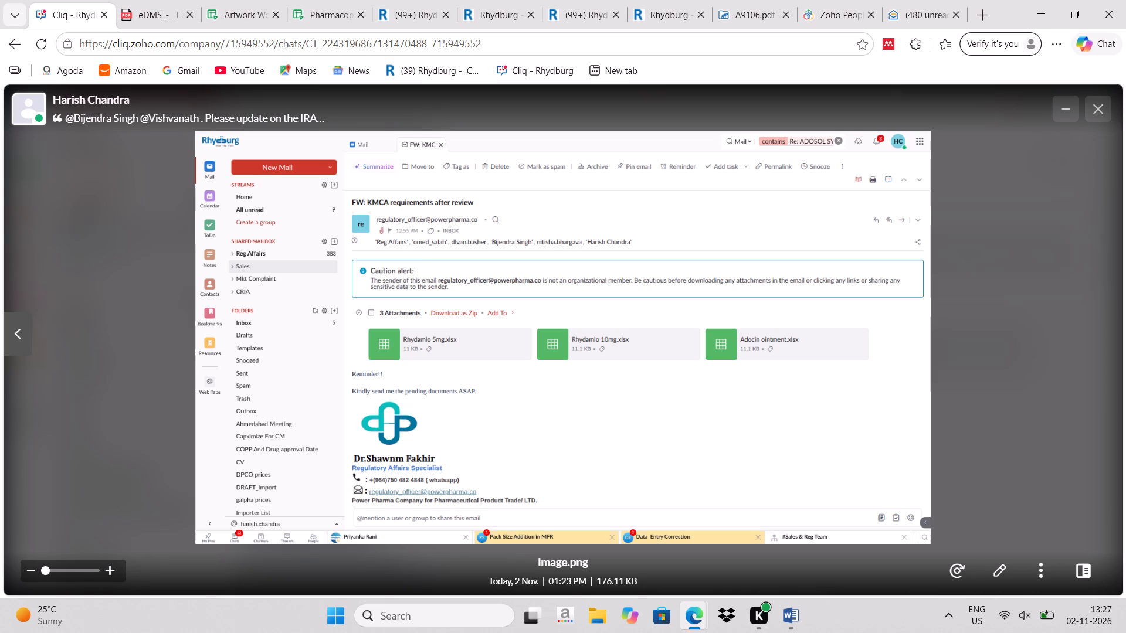
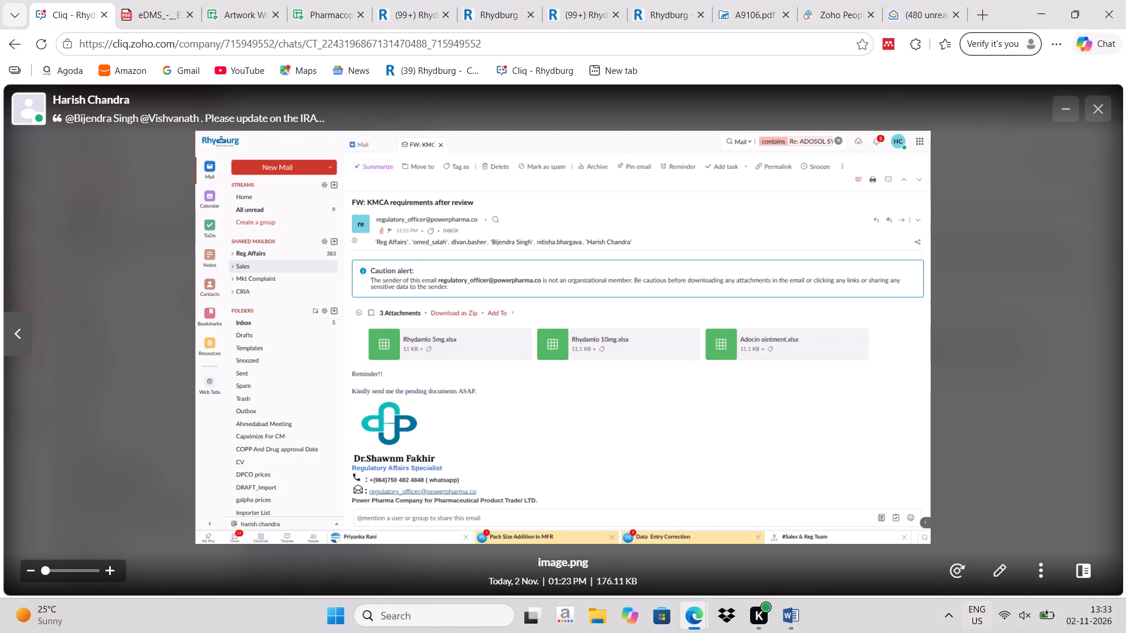
# Minimise the enlarged screenshot from the #Sales & Reg Team chat to return to the conversations.
pyautogui.click(1065, 111)
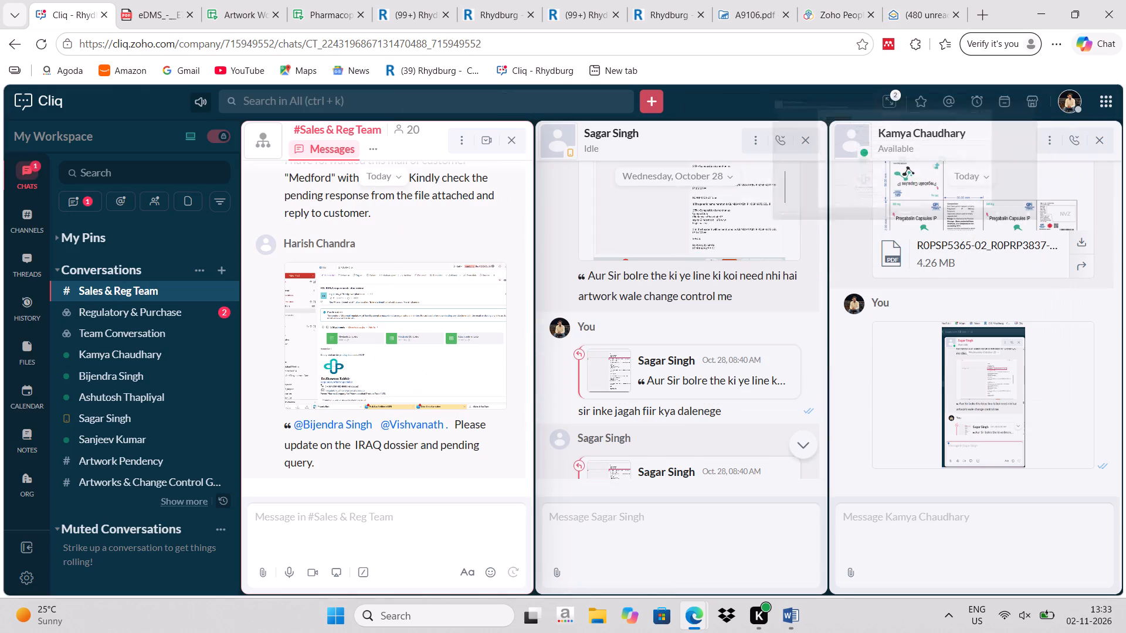
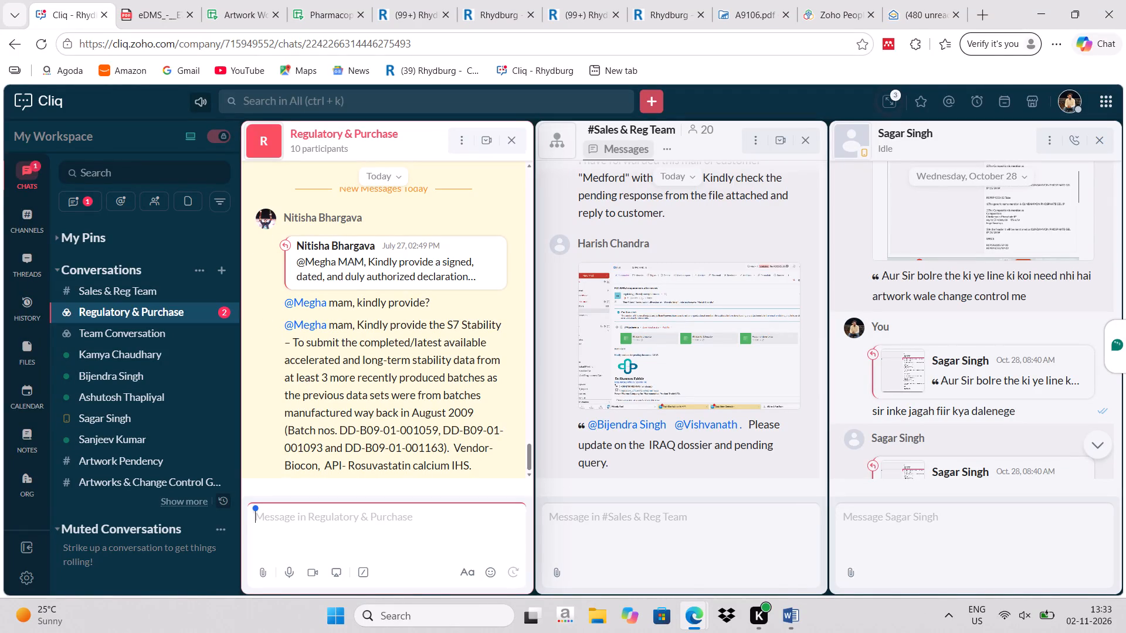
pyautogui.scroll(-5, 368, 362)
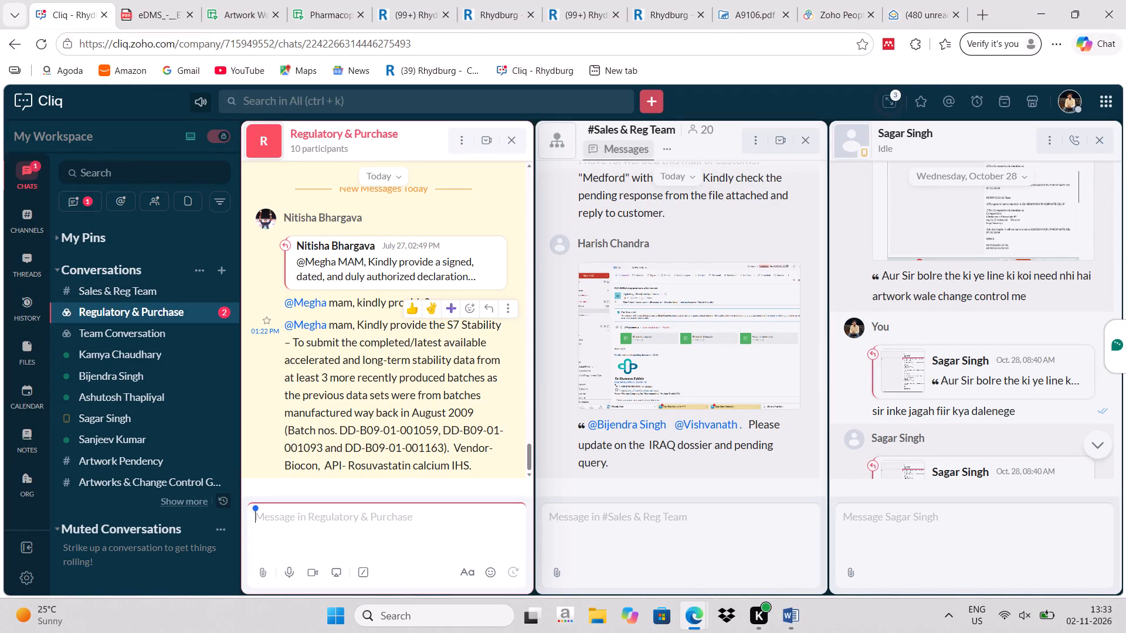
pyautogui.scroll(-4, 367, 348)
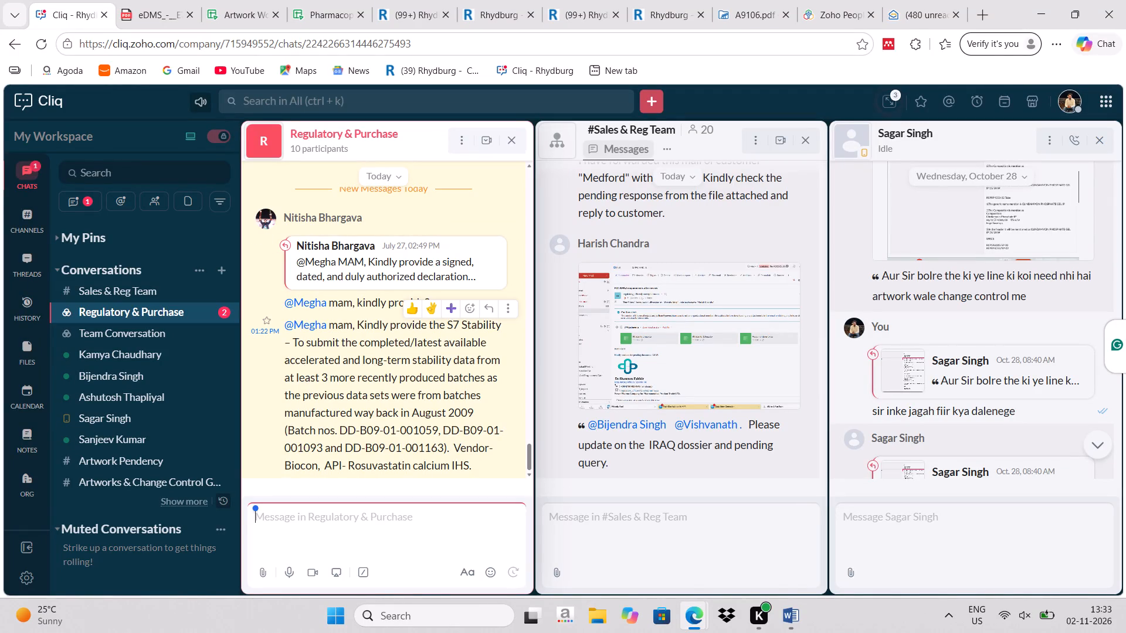
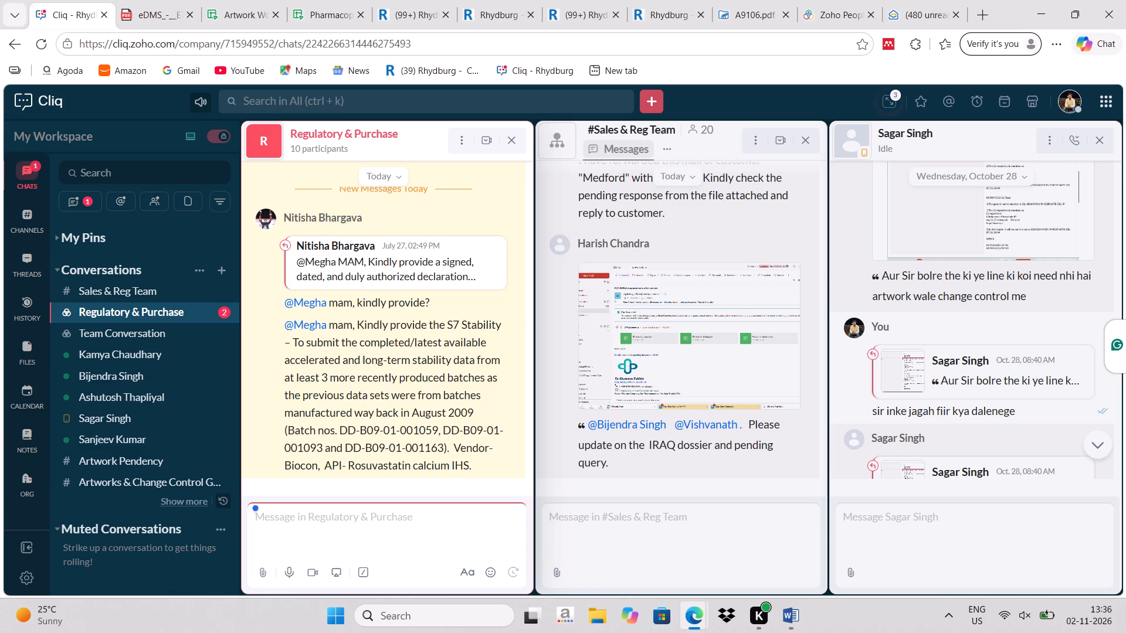
# Search the web for "linkedin" in a new browser tab and dismiss the WhatsApp message notification.
pyautogui.click(976, 9)
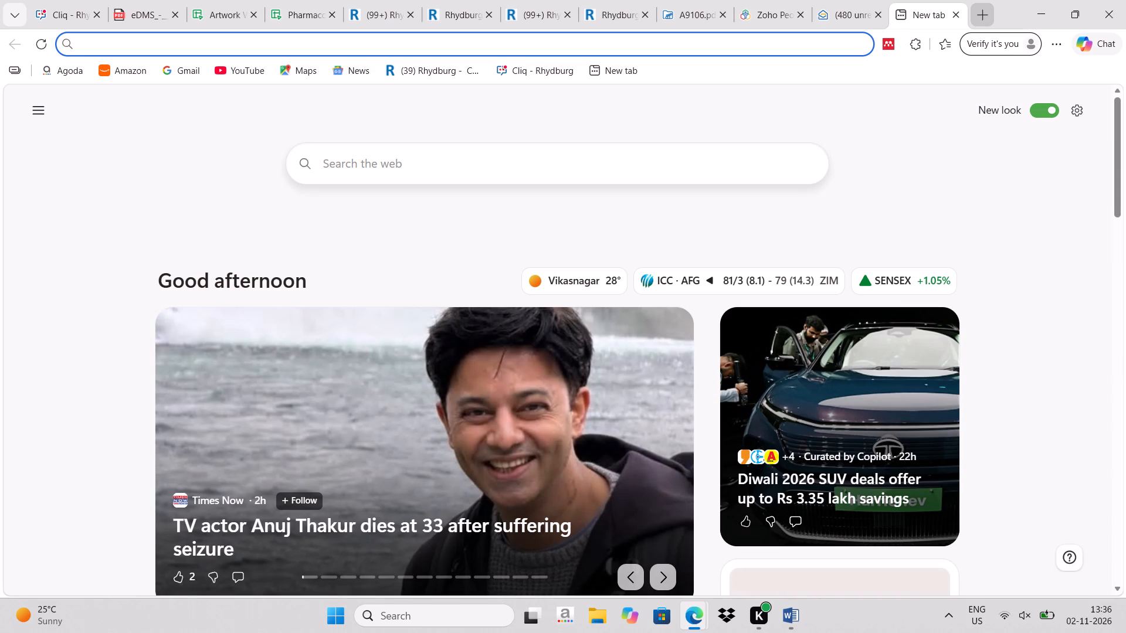
pyautogui.press('j')
pyautogui.press('BackSpace')
pyautogui.press('BackSpace')
pyautogui.write('link')
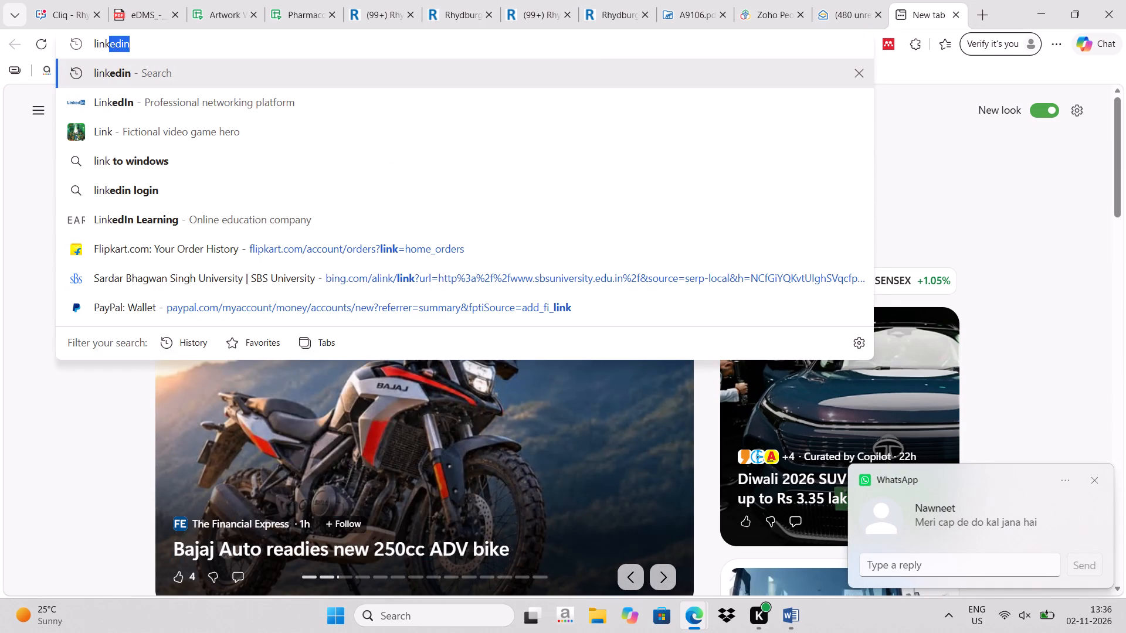
pyautogui.click(370, 80)
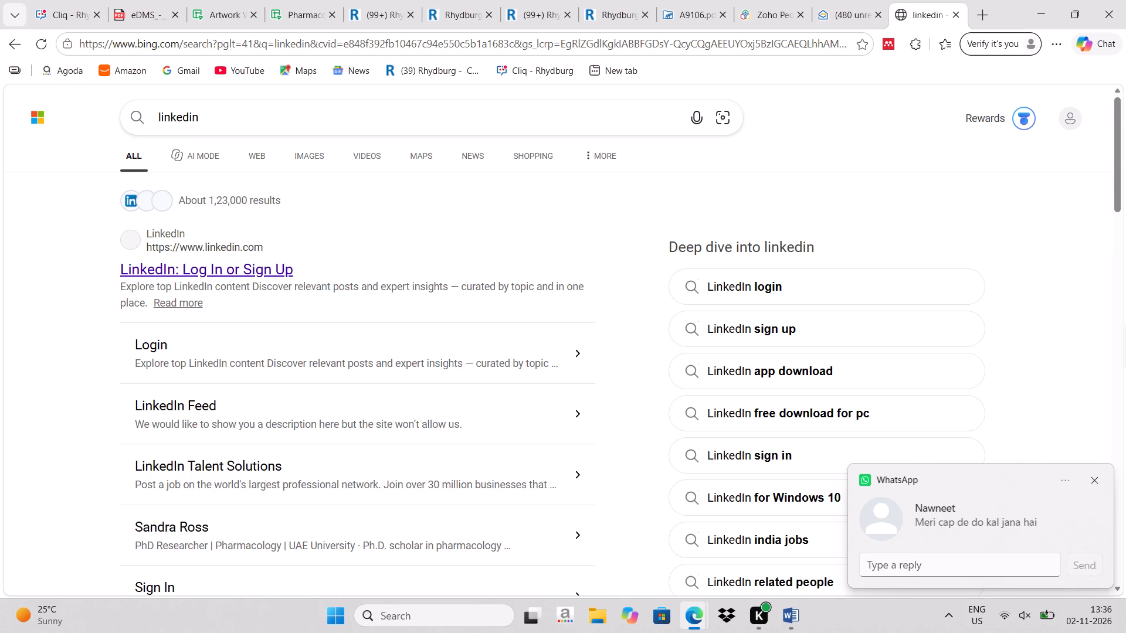
pyautogui.click(1096, 479)
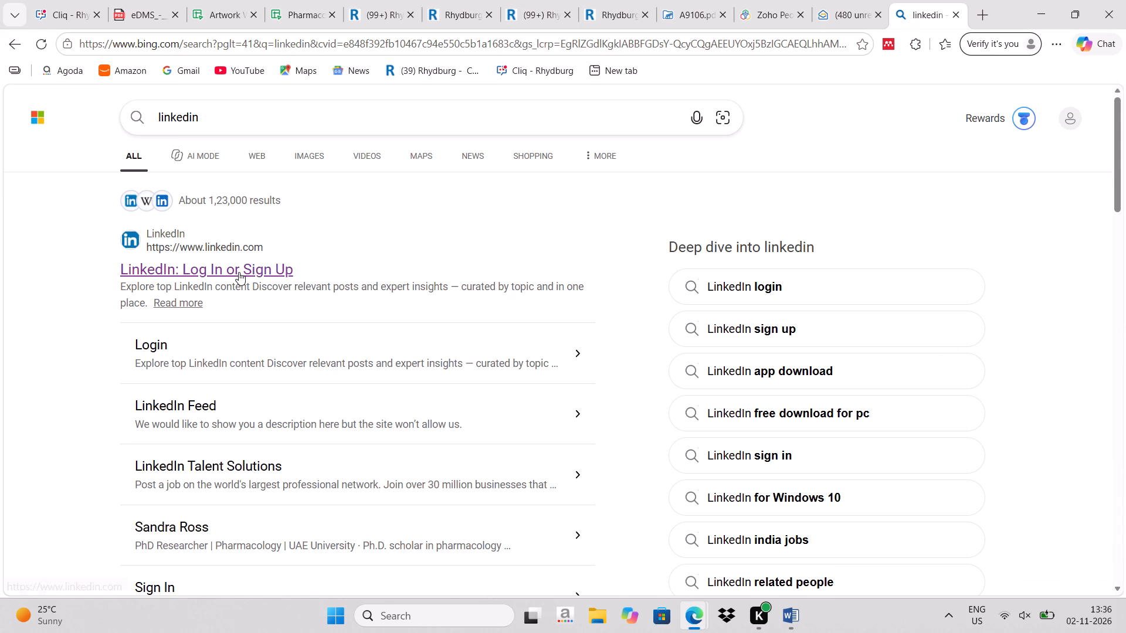
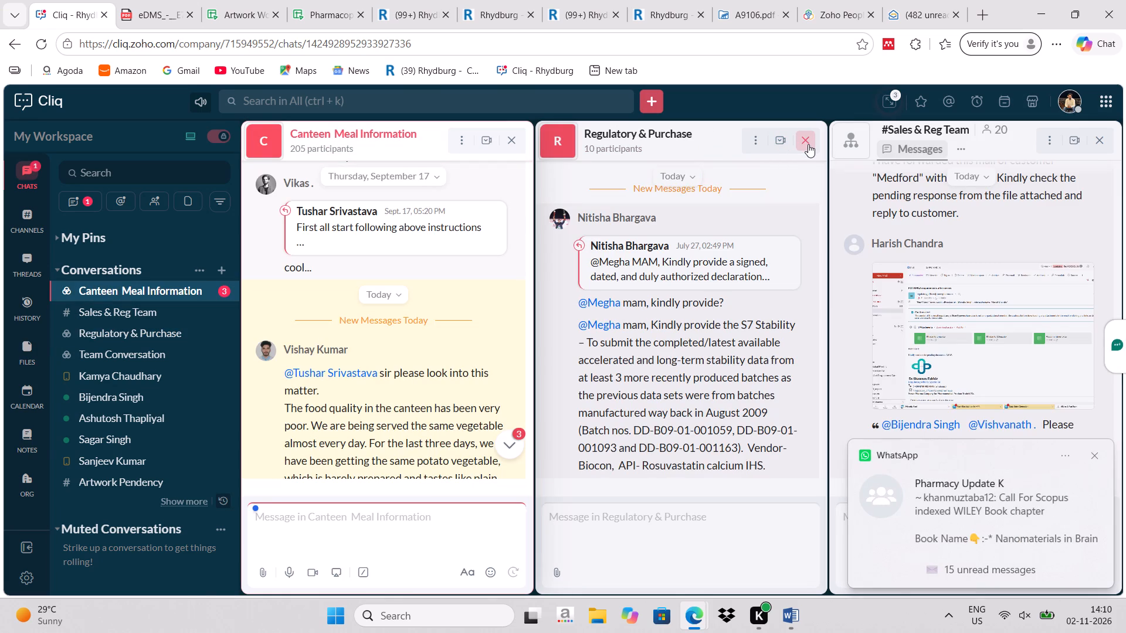
# Close the Regulatory & Purchase and #Sales & Reg Team conversations.
pyautogui.click(808, 142)
pyautogui.click(808, 142)
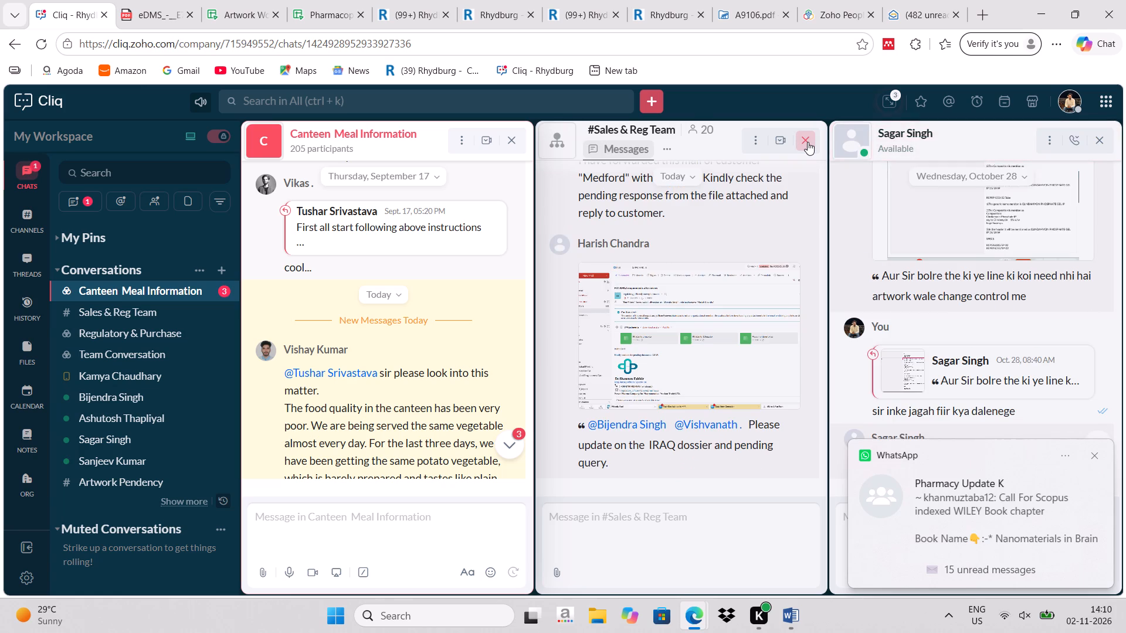
# Read the new messages in the Canteen Meal Information chat and look at the latest sender's profile card.
pyautogui.scroll(-7, 849, 314)
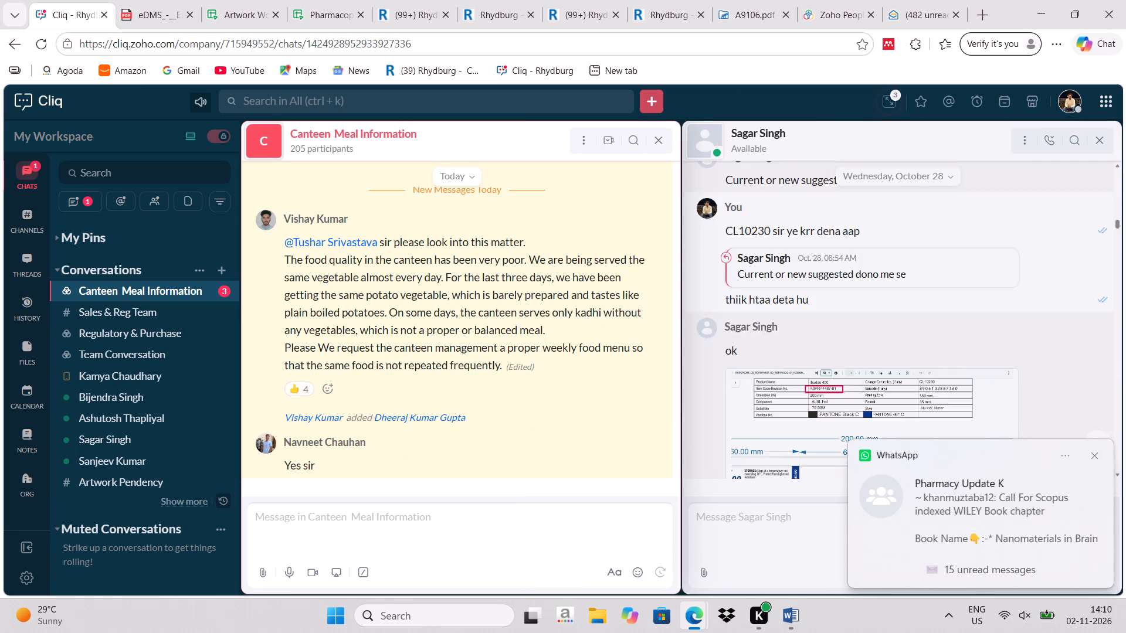
pyautogui.scroll(-8, 820, 286)
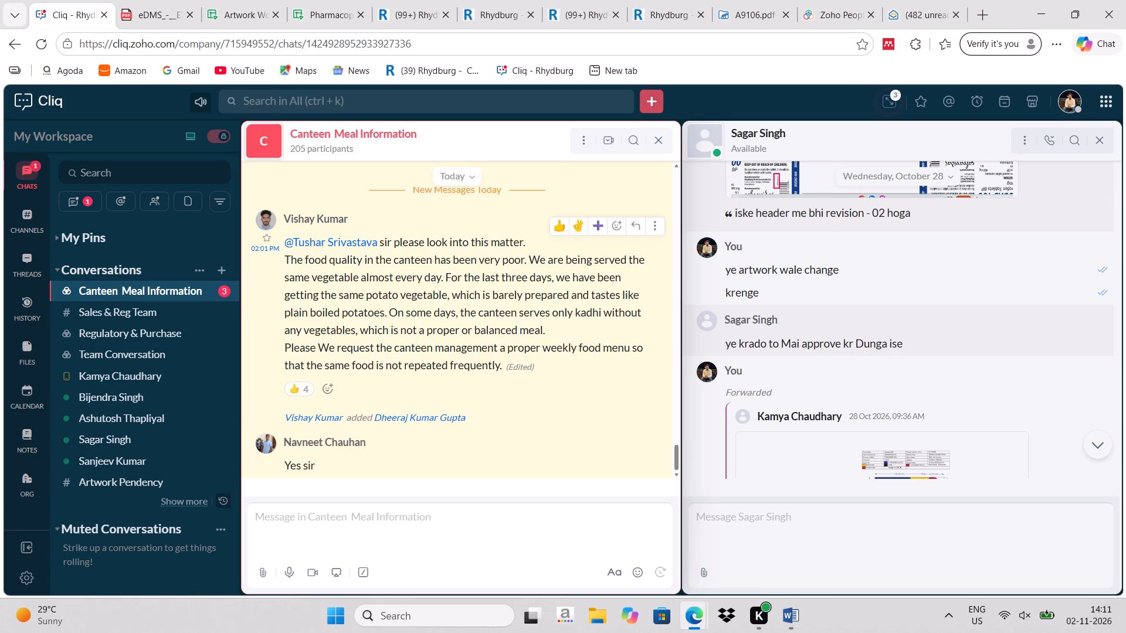
pyautogui.scroll(-6, 281, 310)
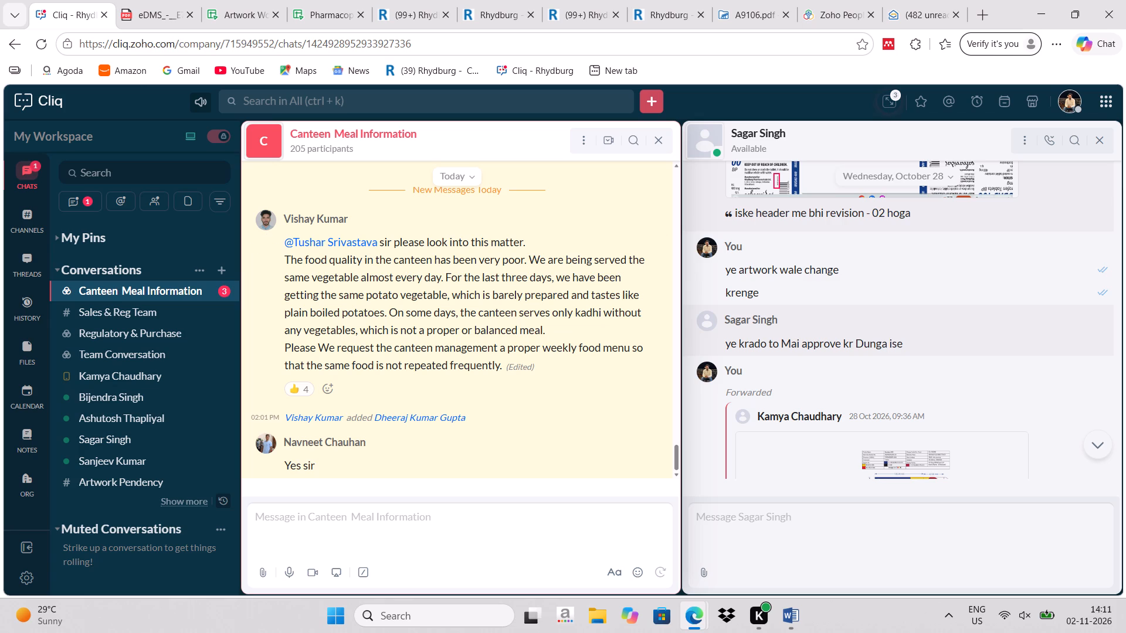
pyautogui.scroll(-6, 406, 345)
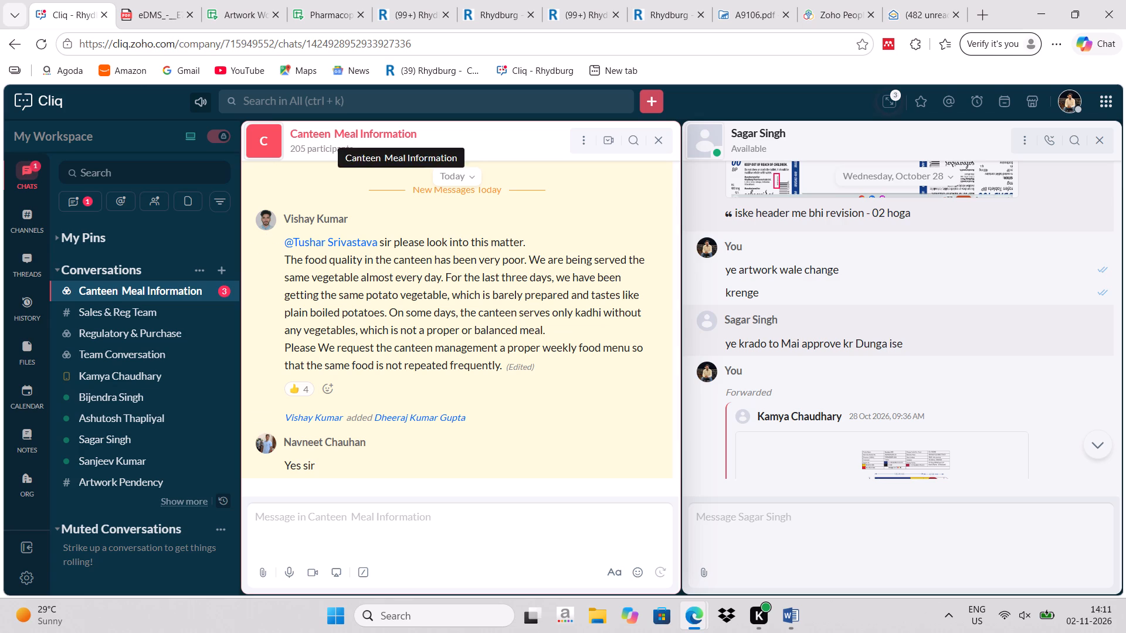
pyautogui.click(317, 134)
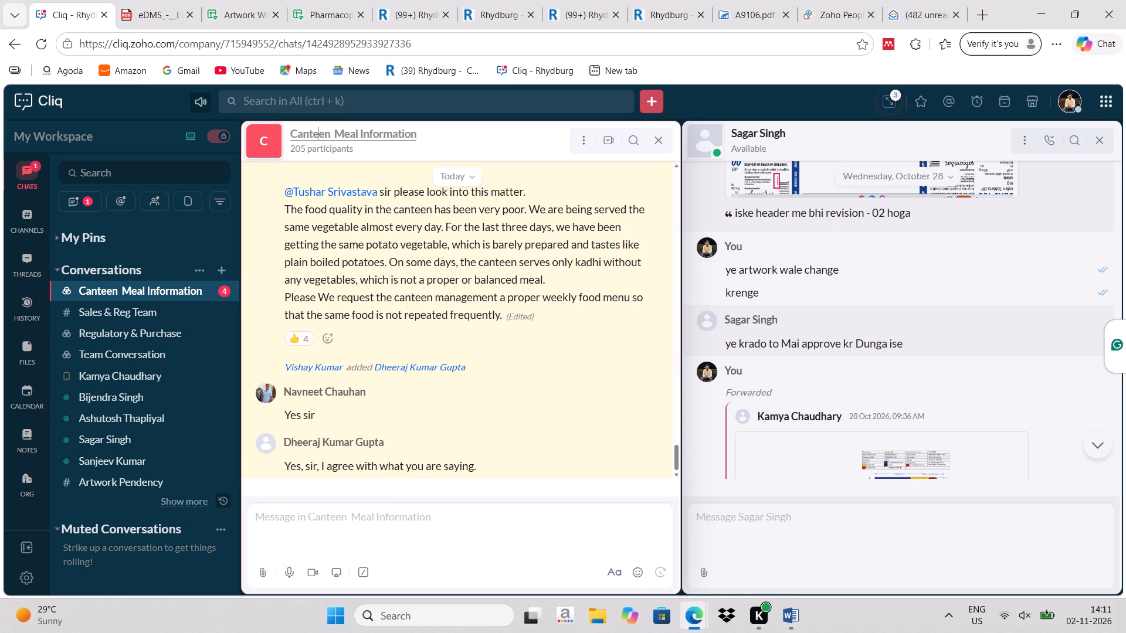
pyautogui.scroll(-6, 521, 377)
pyautogui.scroll(-4, 448, 393)
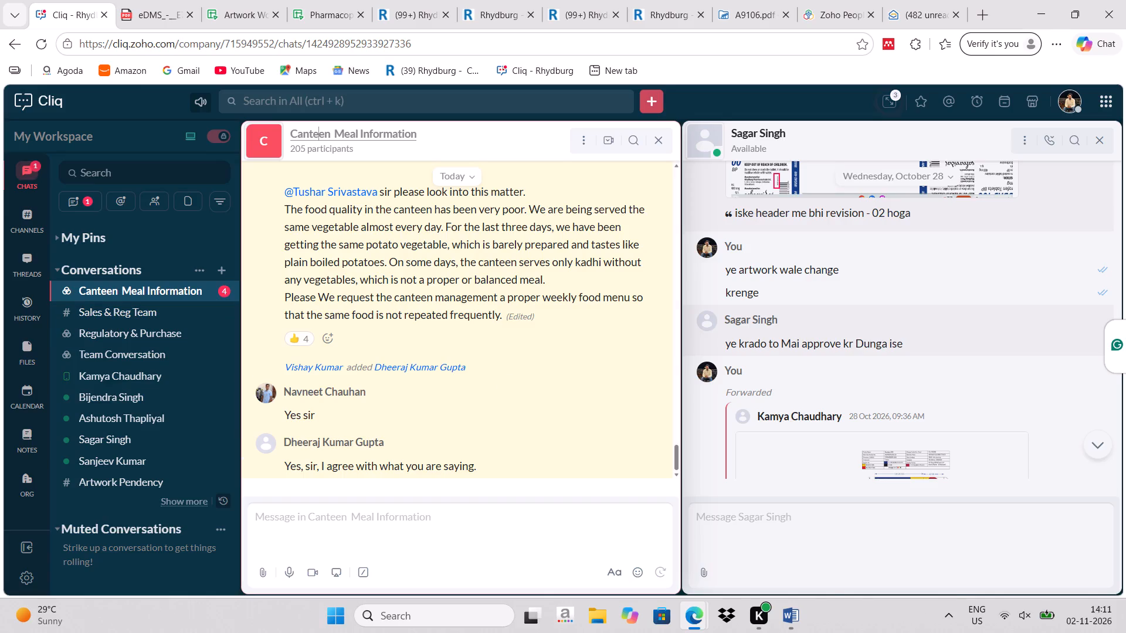
pyautogui.scroll(-2, 448, 394)
pyautogui.click(308, 438)
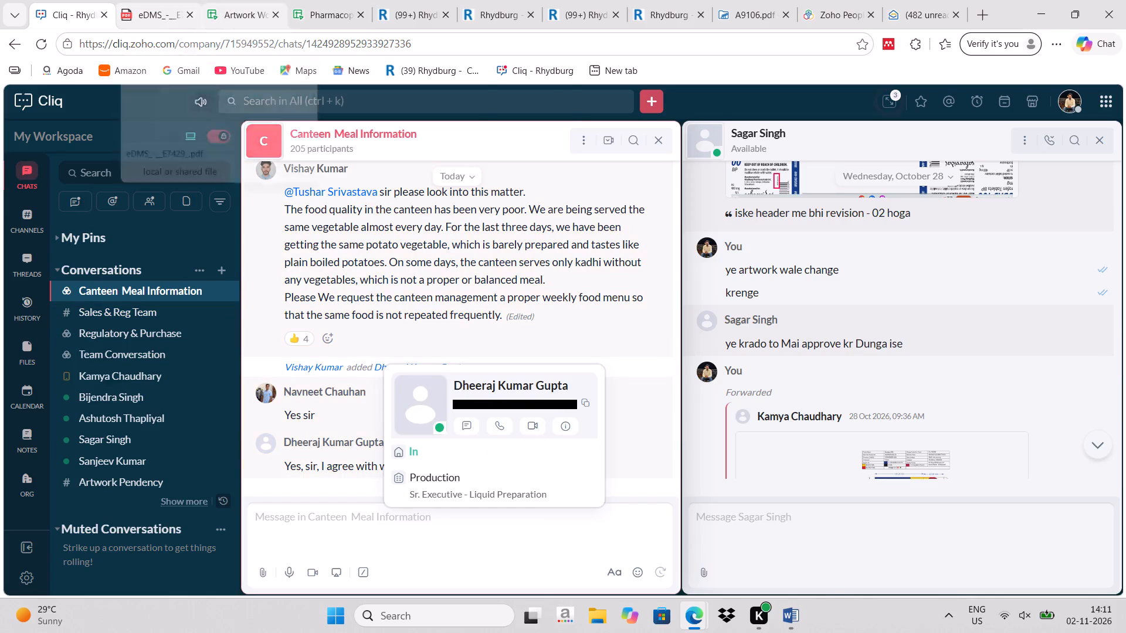
pyautogui.click(53, 7)
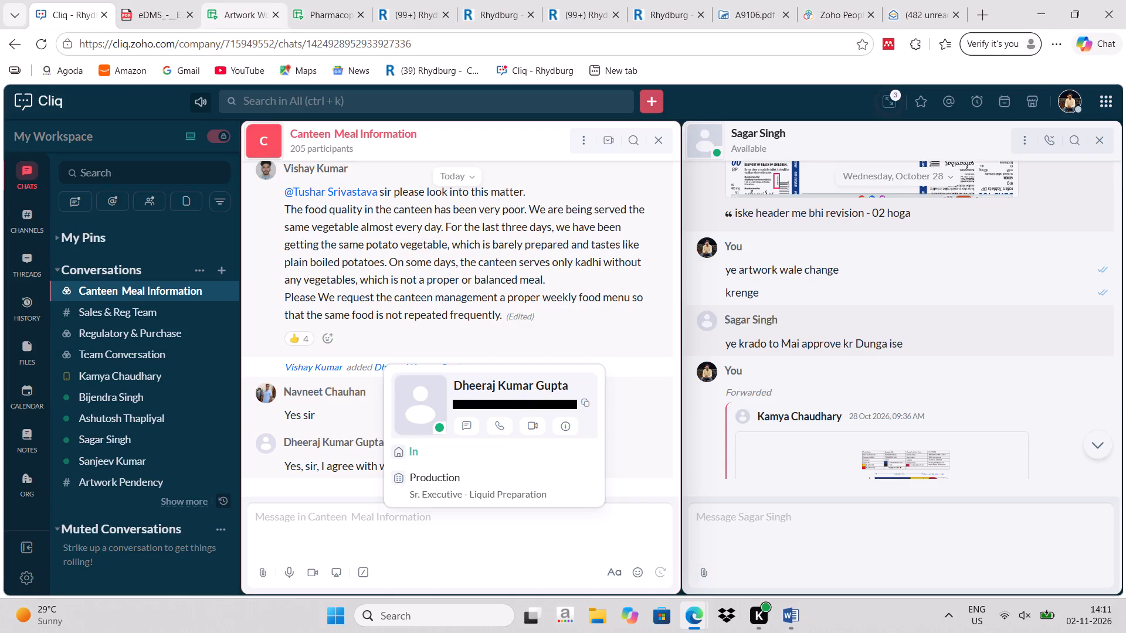
# Switch to the Change Control report filtered by Ref 10215.
pyautogui.click(406, 11)
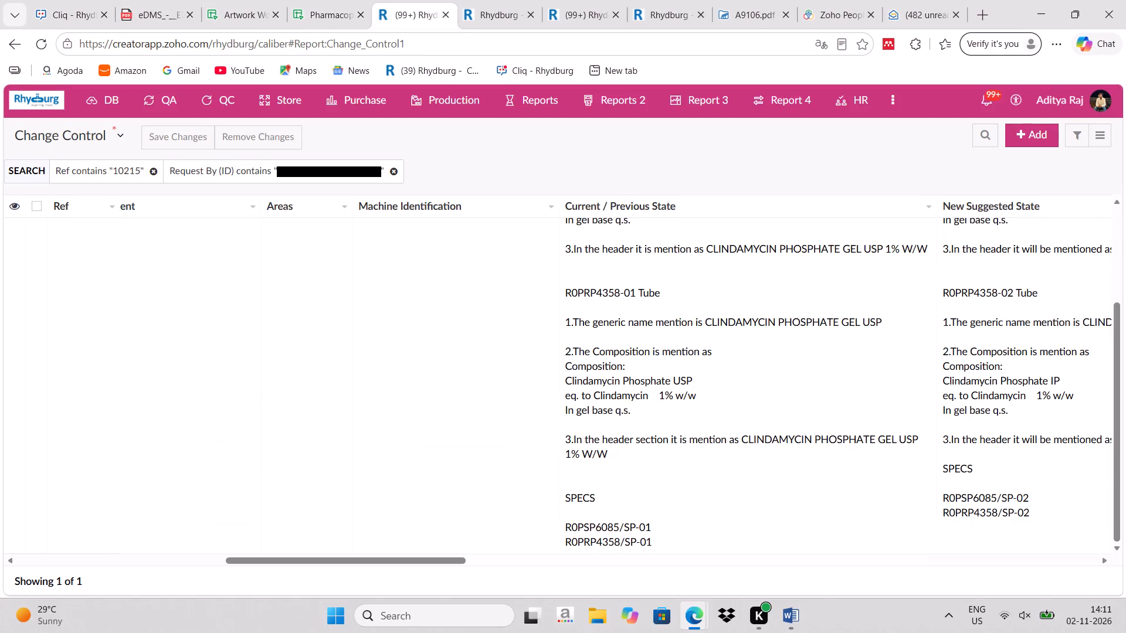
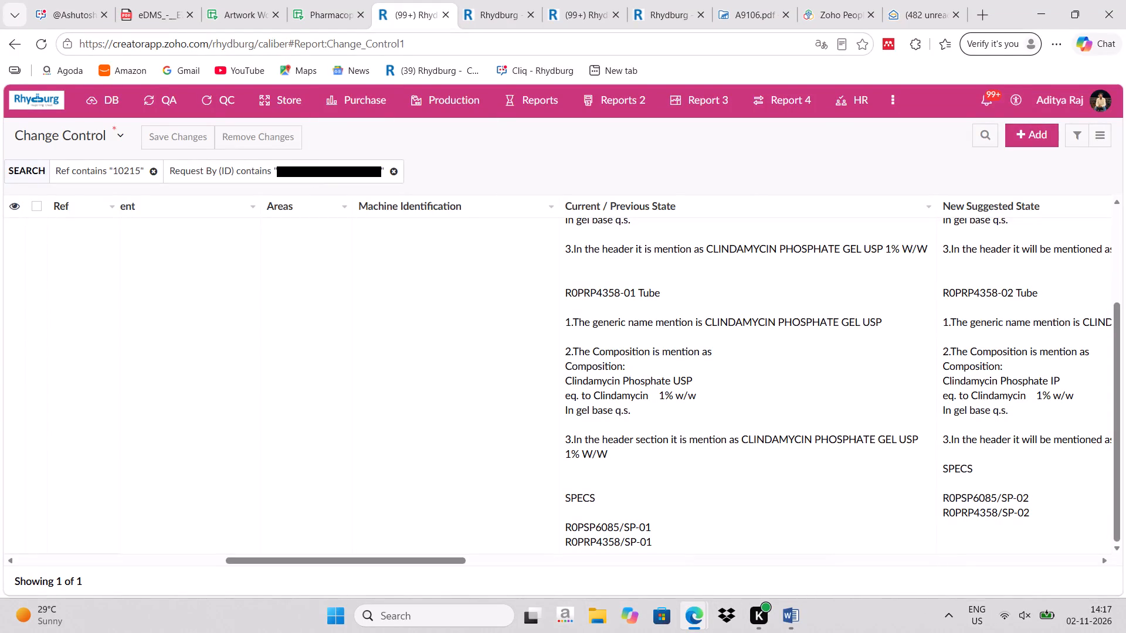
# Switch to Cliq and open the colleague's direct conversation with the unread message to read it.
pyautogui.click(73, 11)
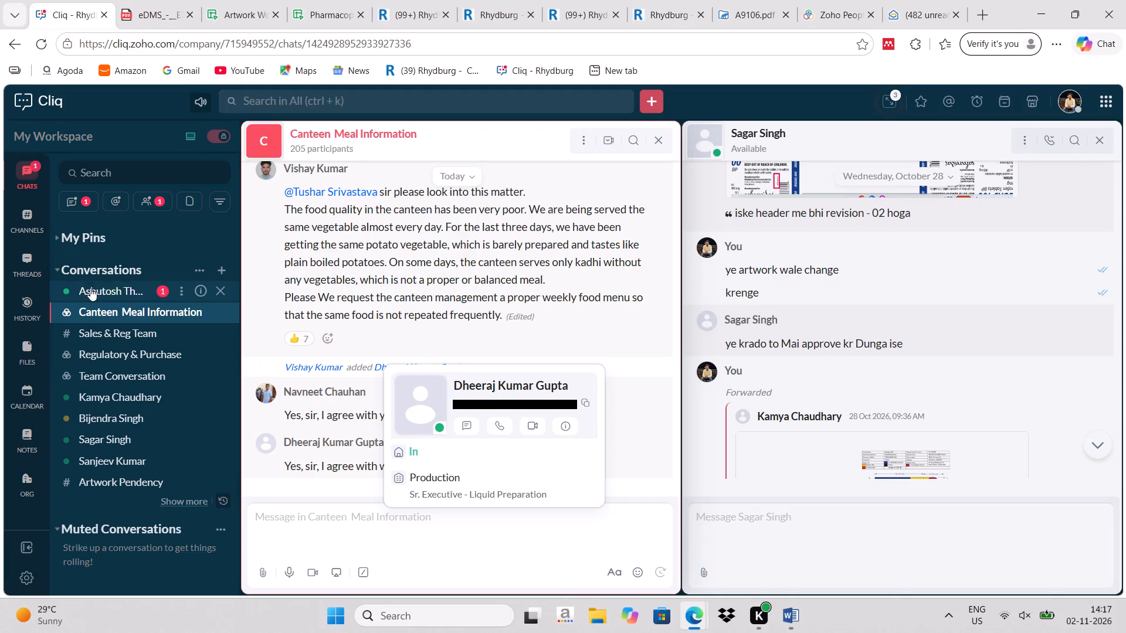
pyautogui.click(92, 284)
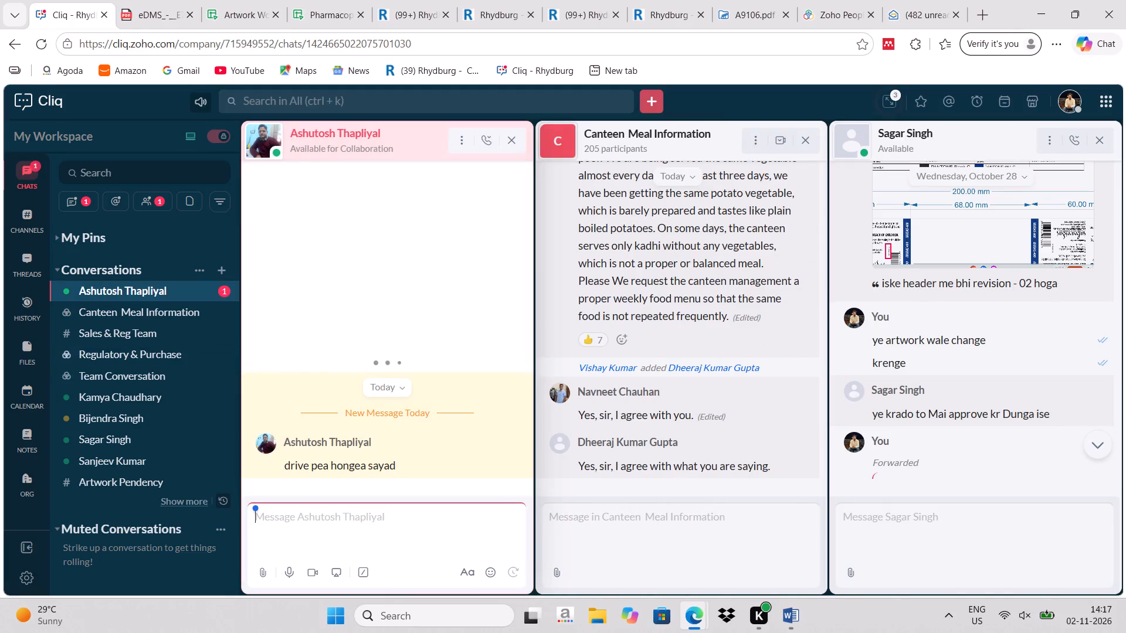
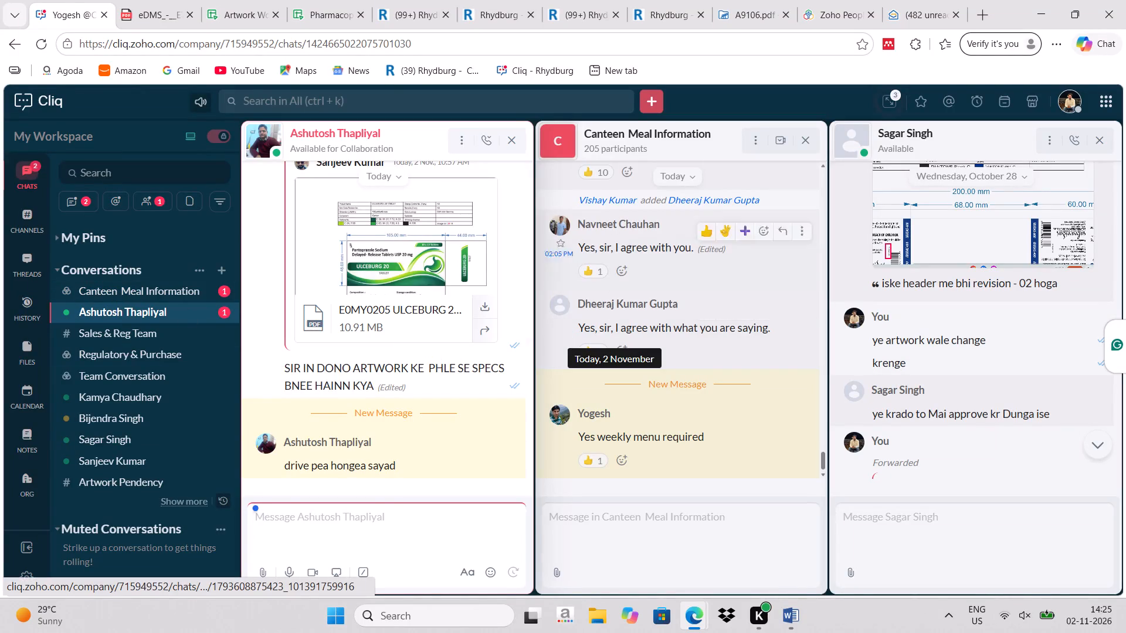
# Open the Canteen Meal Information group conversation to read its new message.
pyautogui.click(603, 225)
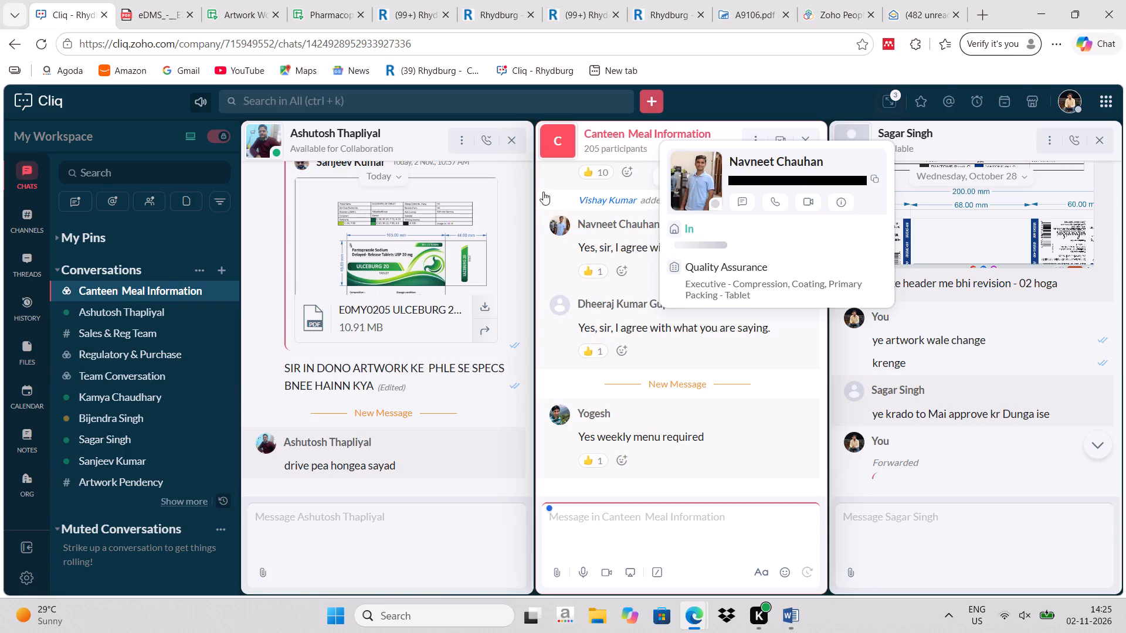
# Open the colleague's conversation containing the ICIN0727 Pregabalin Capsules IP texts and review the current and new carton, foil and specs wording.
pyautogui.click(96, 420)
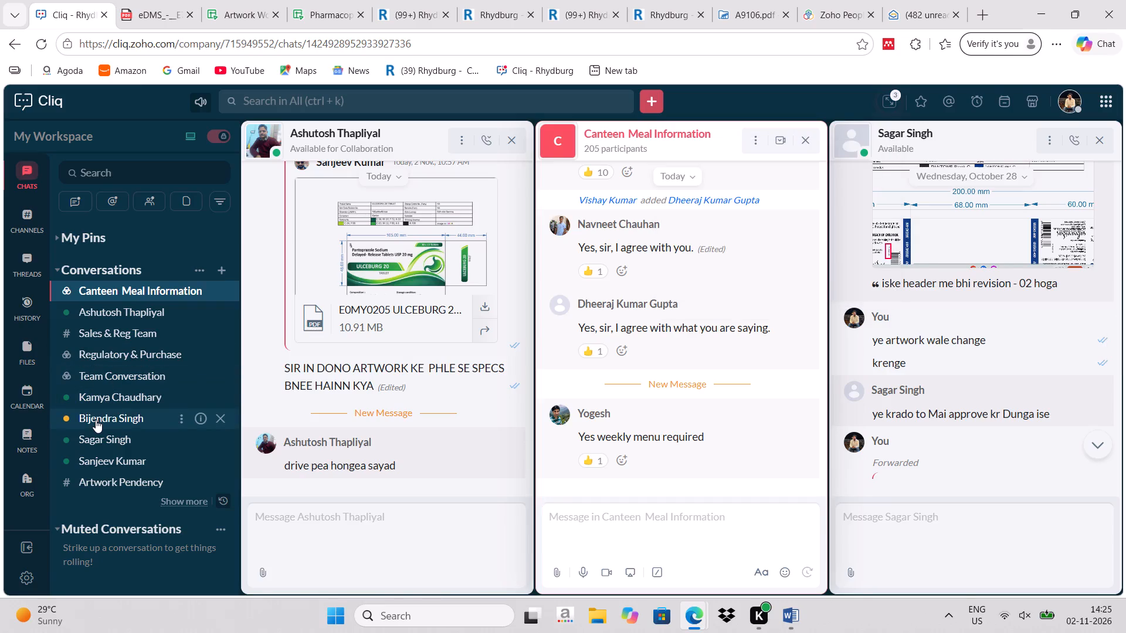
pyautogui.scroll(-5, 364, 402)
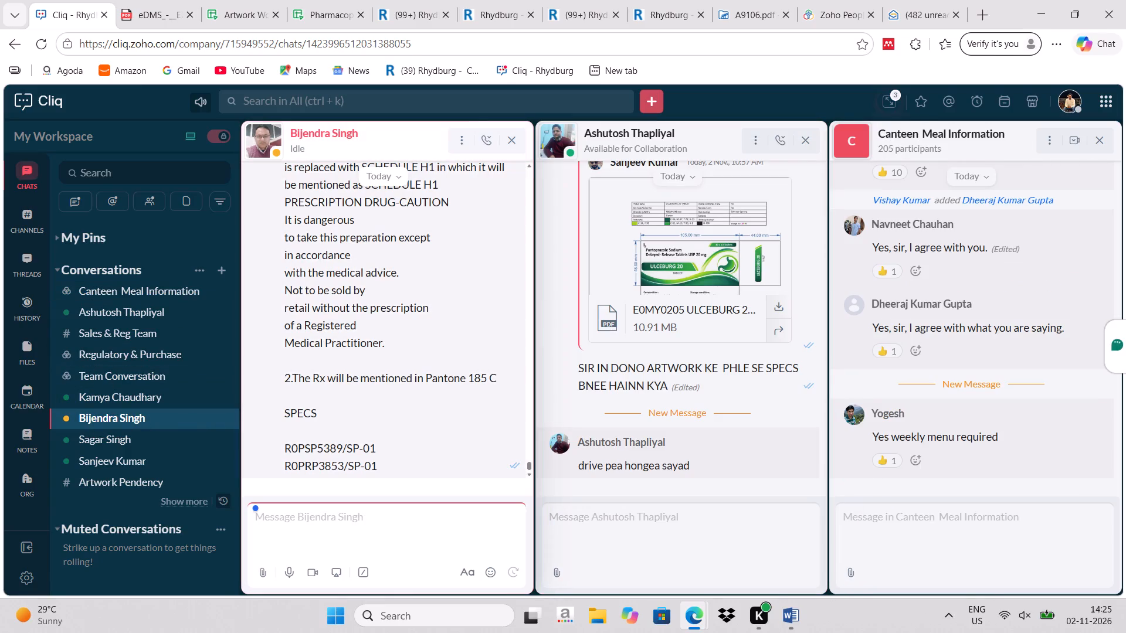
pyautogui.scroll(2, 426, 408)
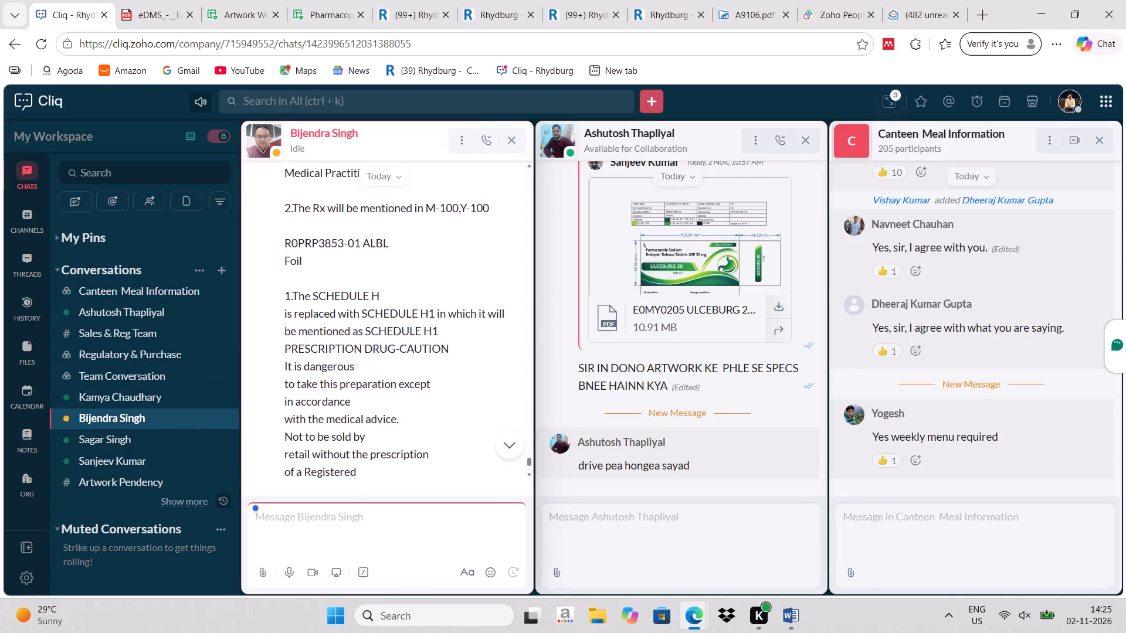
pyautogui.scroll(7, 426, 408)
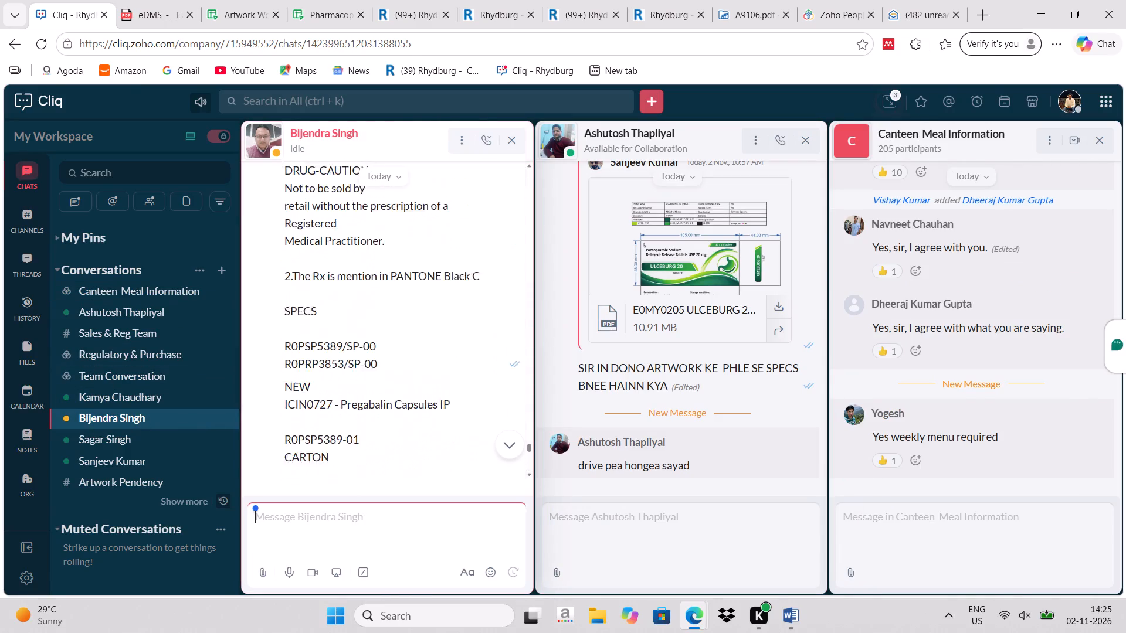
pyautogui.scroll(-1, 426, 408)
pyautogui.scroll(9, 426, 408)
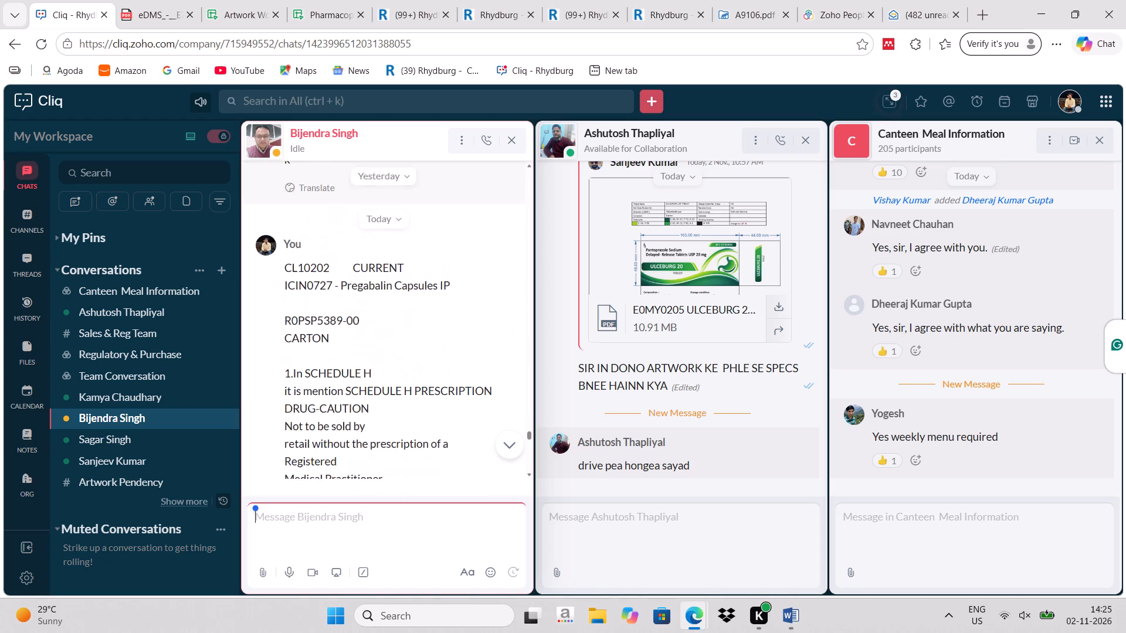
pyautogui.scroll(-20, 426, 408)
pyautogui.scroll(-2, 432, 413)
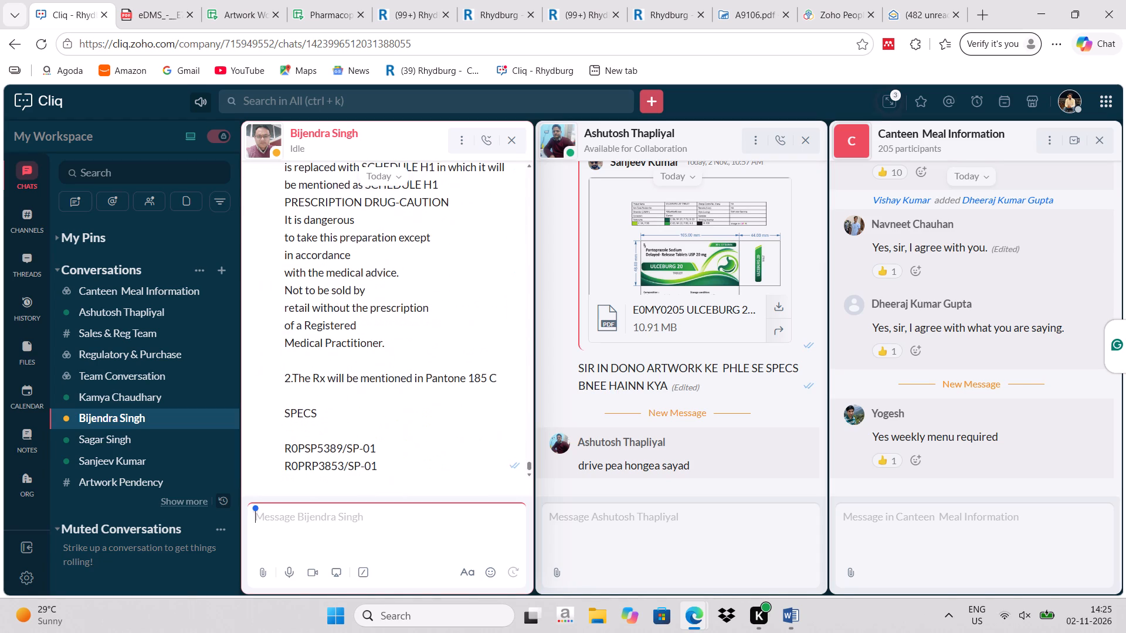
pyautogui.scroll(-5, 432, 413)
# Switch to the Word document and review the Zinoc carton and label compositions and specs in the current and new columns.
pyautogui.click(793, 612)
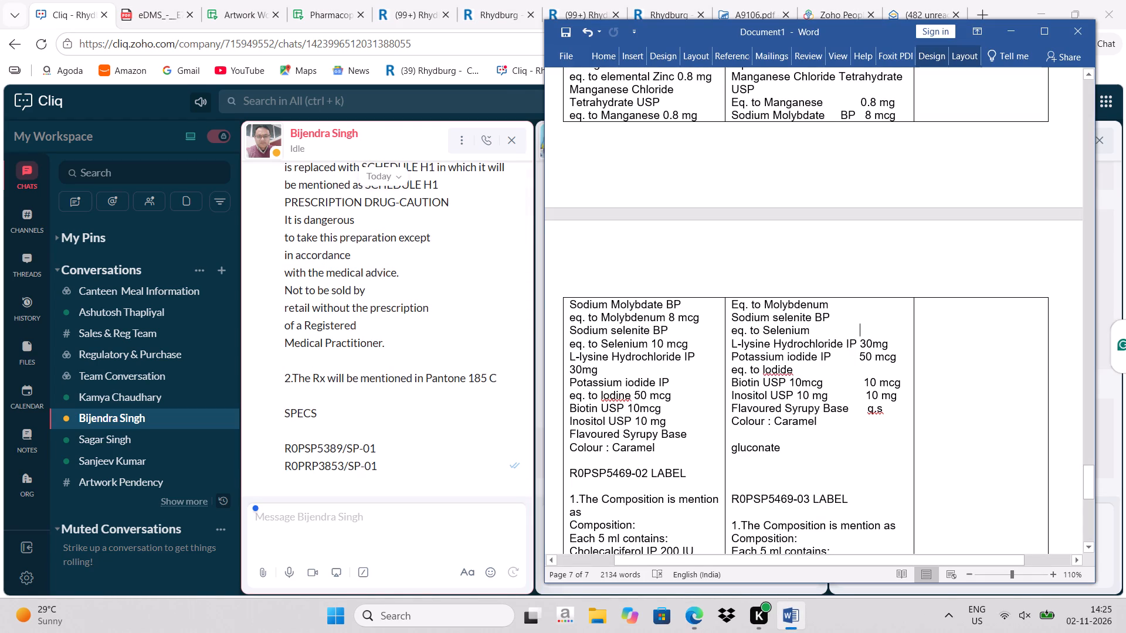
pyautogui.scroll(7, 671, 315)
pyautogui.scroll(-5, 671, 315)
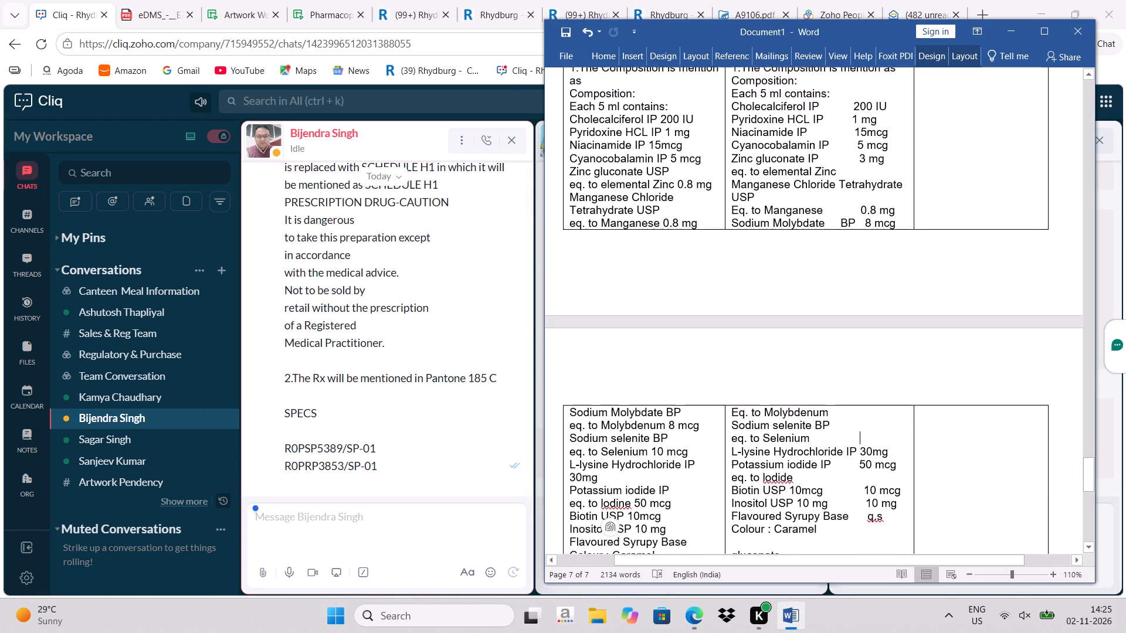
pyautogui.scroll(-5, 671, 315)
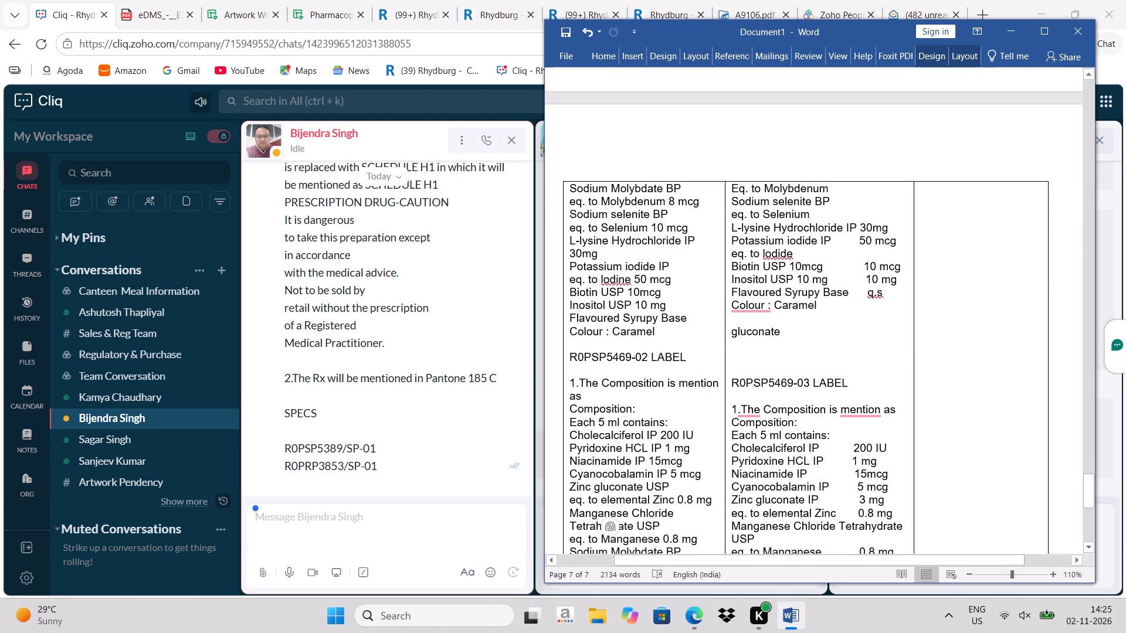
pyautogui.scroll(-3, 671, 315)
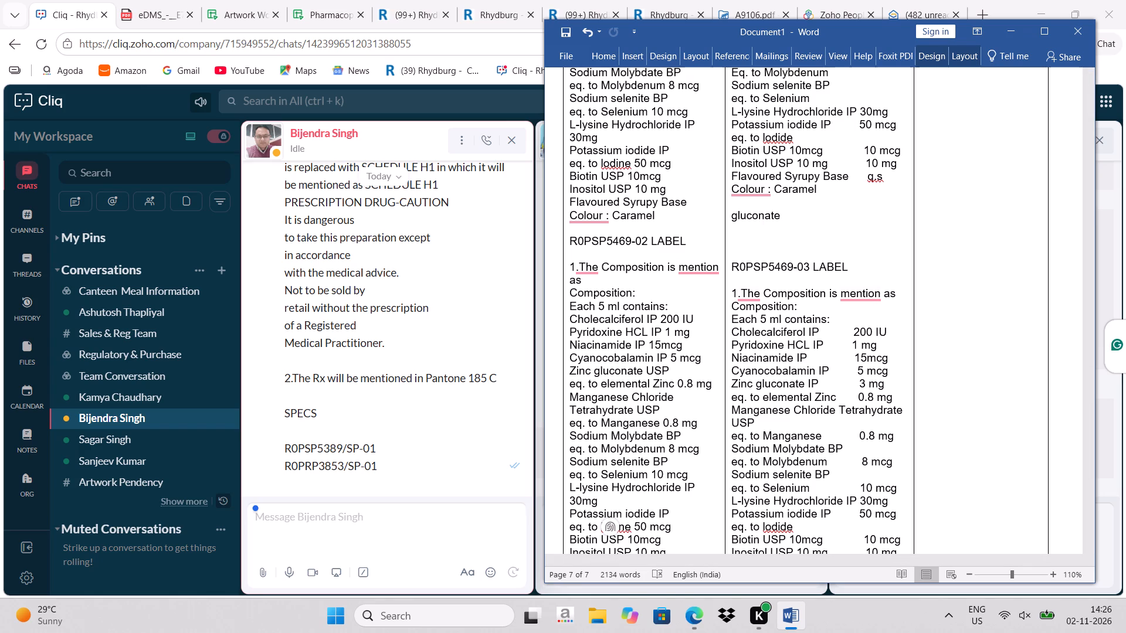
pyautogui.scroll(-3, 819, 353)
pyautogui.scroll(-2, 876, 336)
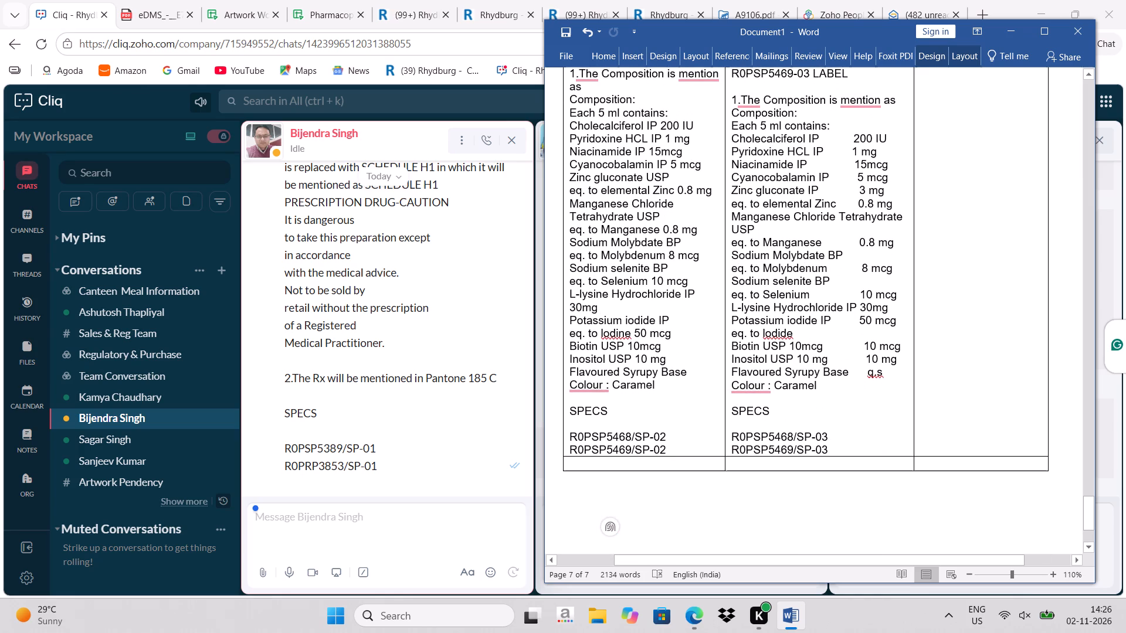
pyautogui.scroll(3, 858, 294)
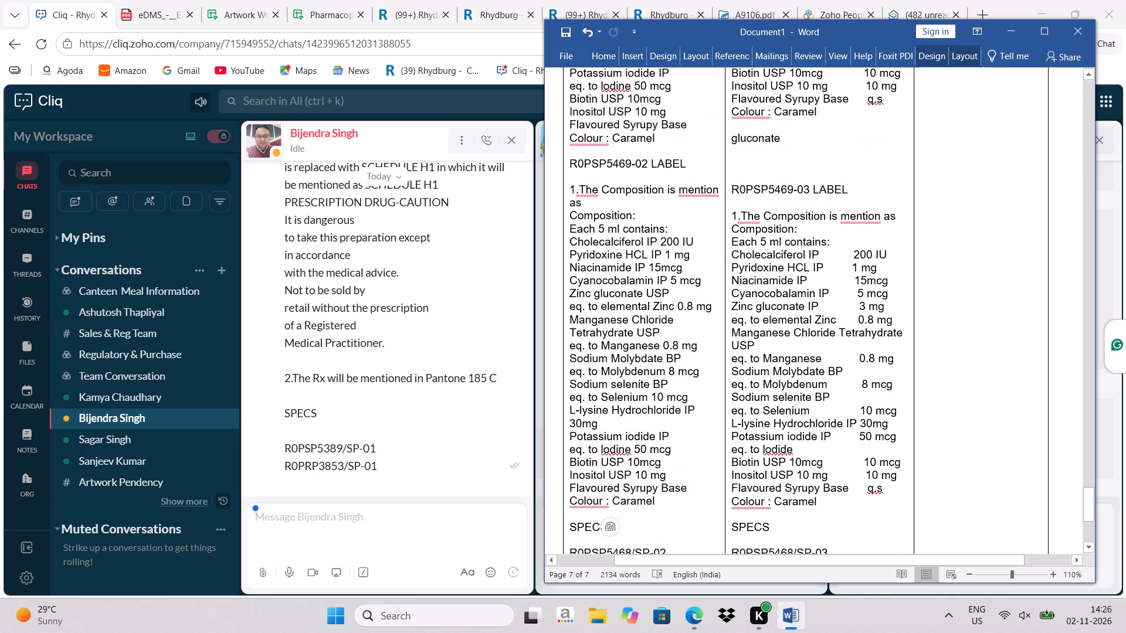
pyautogui.scroll(5, 858, 294)
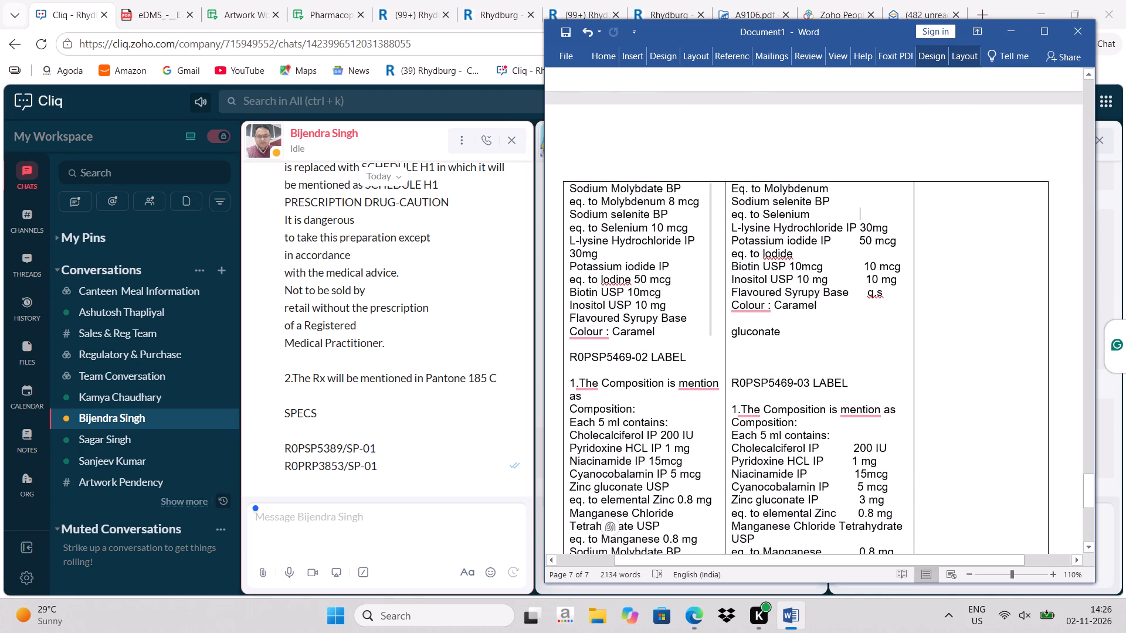
pyautogui.scroll(7, 782, 243)
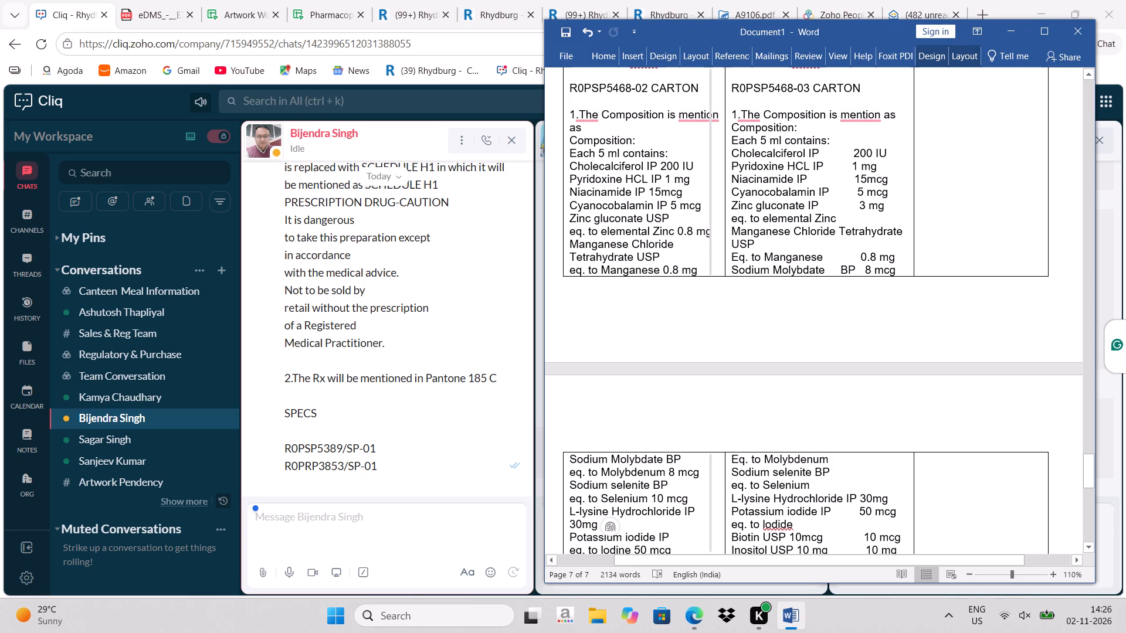
# Show the master formula record PDF in a reduced browser window beside the Word document, at its page 3 composition list.
pyautogui.click(148, 8)
pyautogui.click(1078, 6)
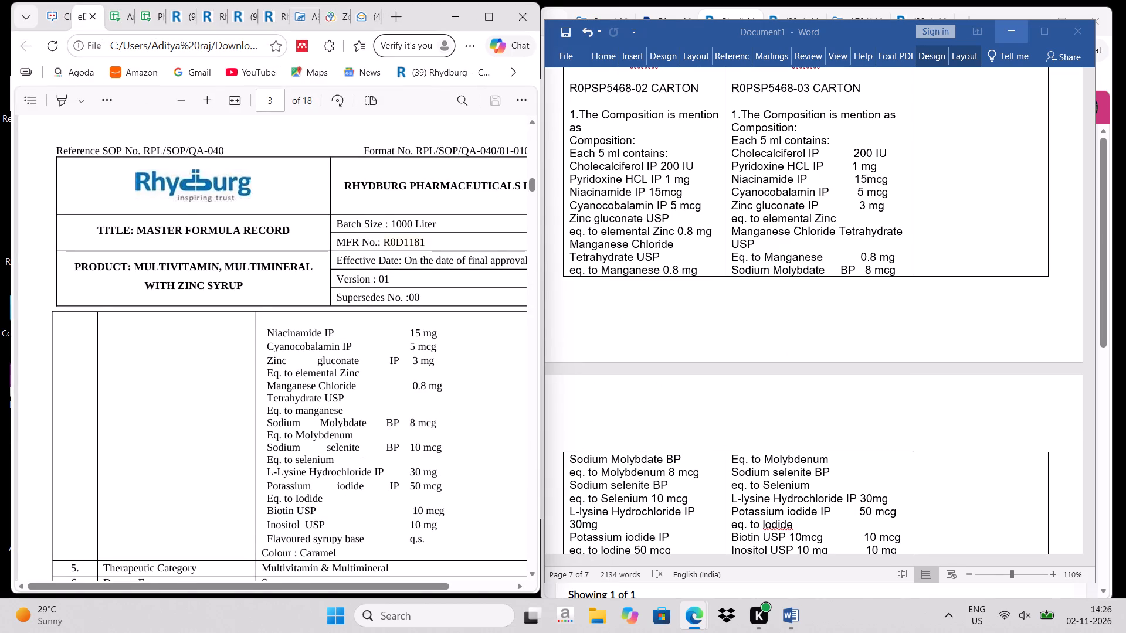
pyautogui.scroll(-1, 326, 474)
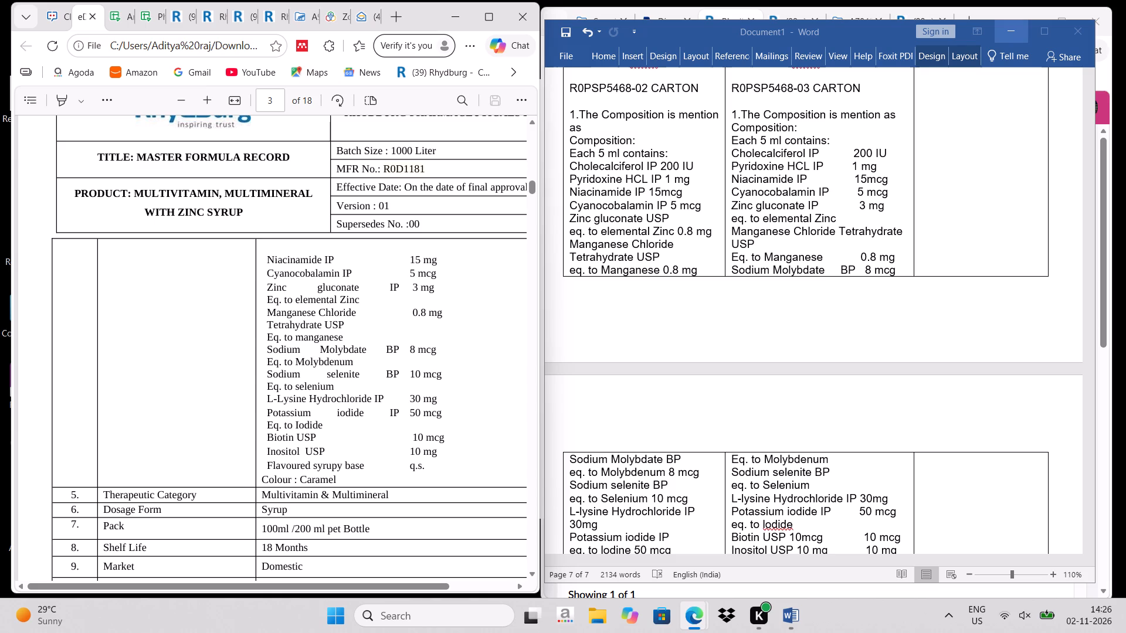
pyautogui.scroll(-3, 789, 271)
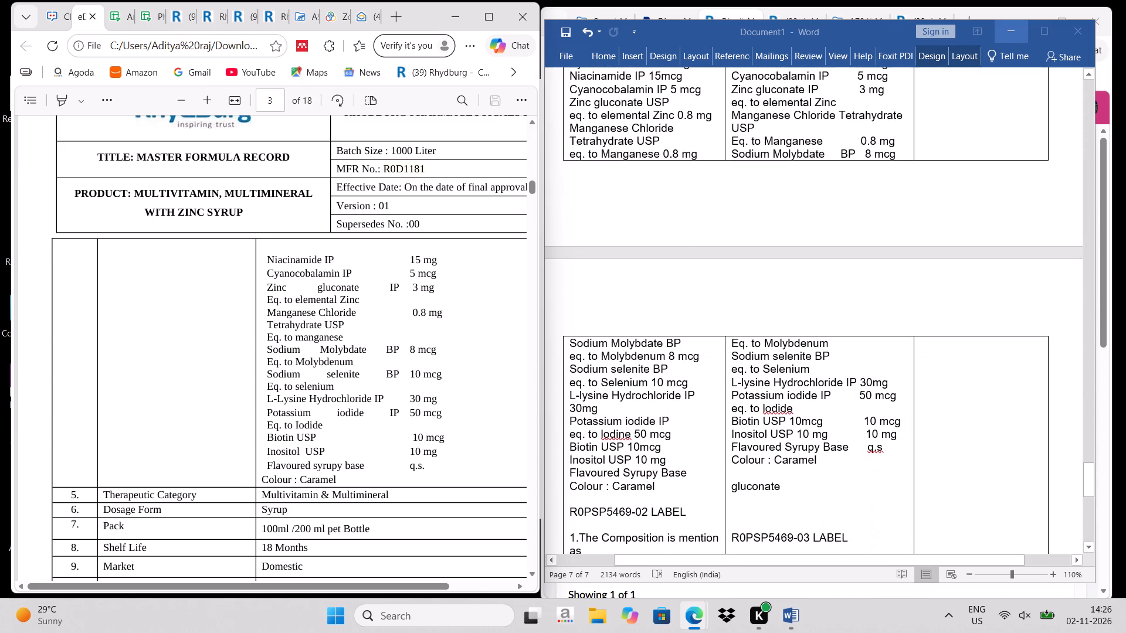
# Delete the stray word "gluconate" and the surplus blank lines above the R0PSP5469-03 LABEL heading in the new Zinoc text.
pyautogui.click(783, 492)
pyautogui.moveTo(783, 492); pyautogui.dragTo(764, 488)
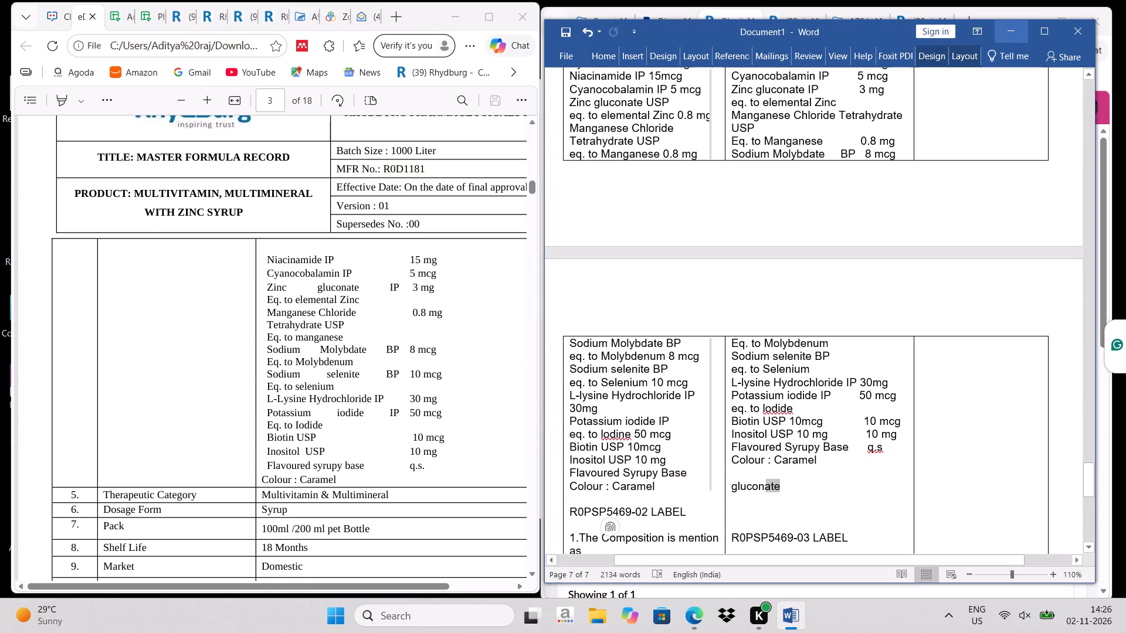
pyautogui.moveTo(764, 488); pyautogui.dragTo(728, 483)
pyautogui.press('Delete')
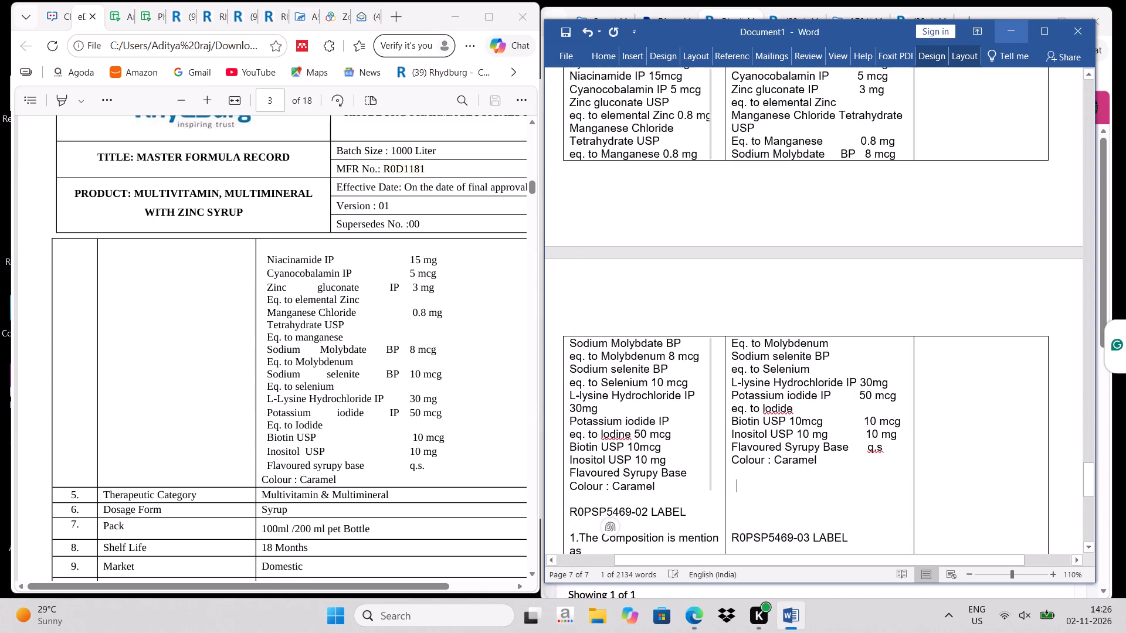
pyautogui.press('\\')
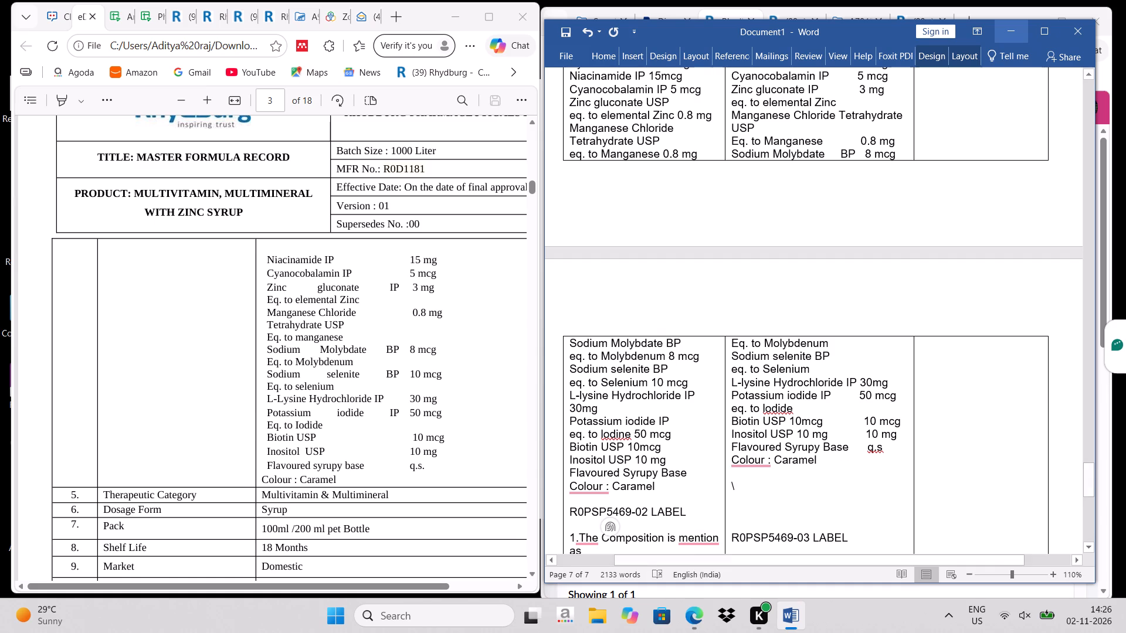
pyautogui.press('BackSpace')
pyautogui.press('BackSpace')
pyautogui.press('BackSpace')
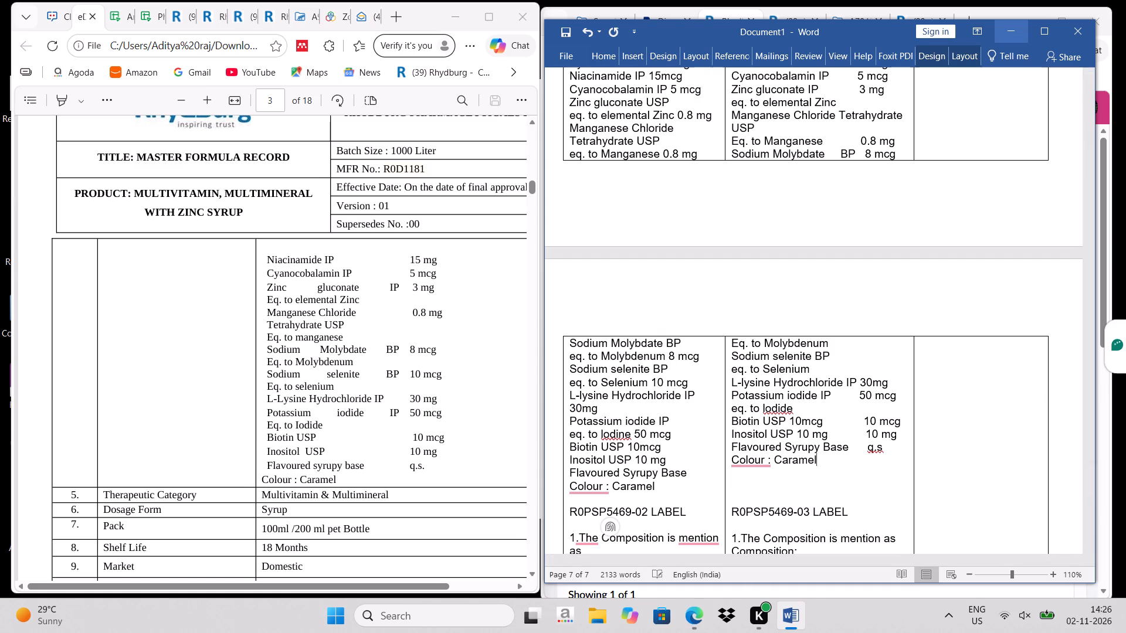
pyautogui.click(744, 506)
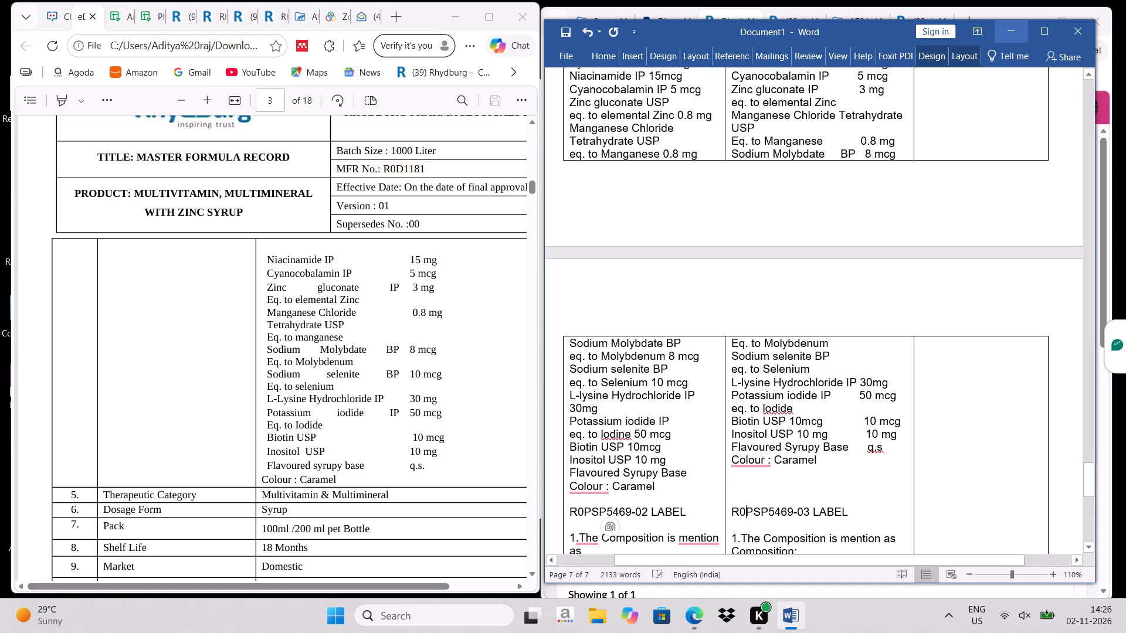
pyautogui.click(744, 479)
pyautogui.press('BackSpace')
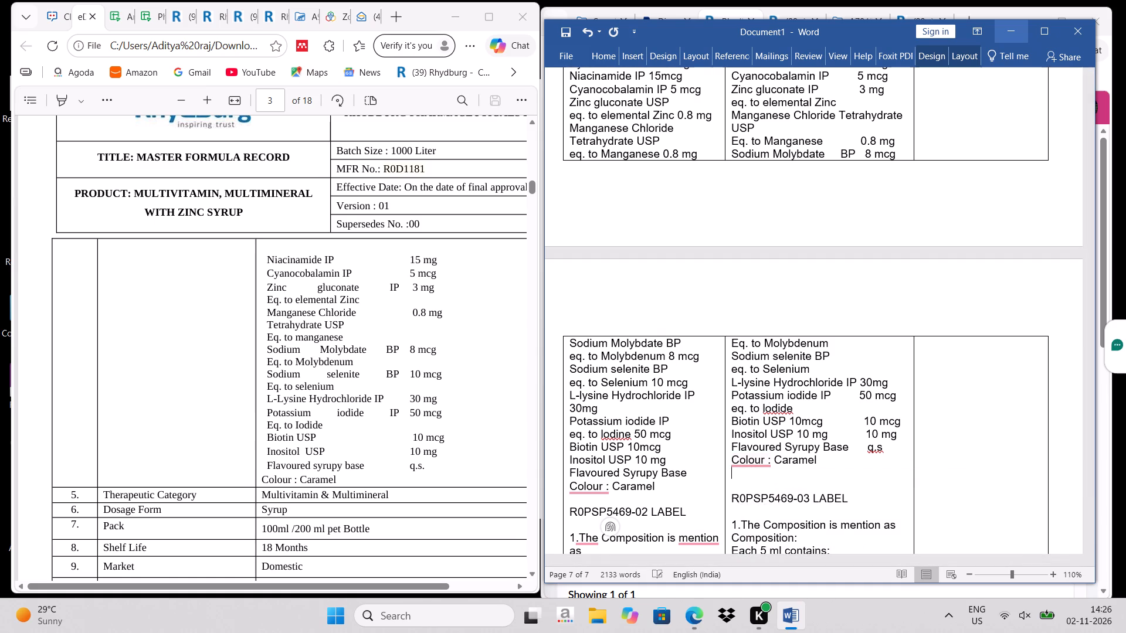
# Copy the whole current-state cell of the ICIN0748 – Zinoc row, covering R0PSP5468-02 CARTON through the specs R0PSP5469/SP-02.
pyautogui.scroll(5, 799, 320)
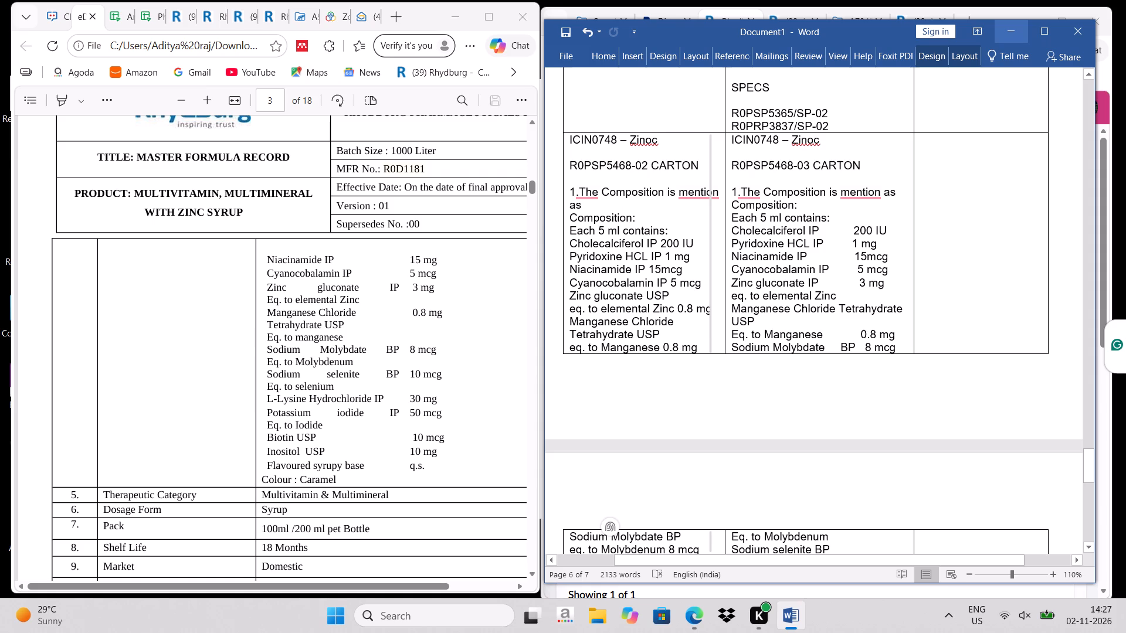
pyautogui.click(568, 139)
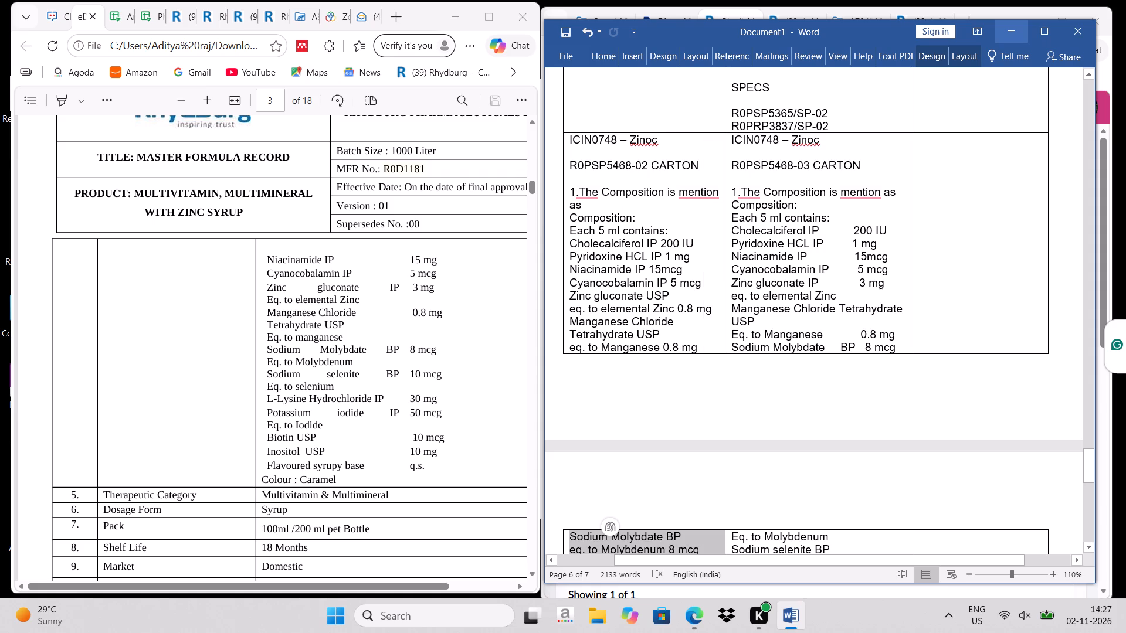
pyautogui.rightClick(630, 275)
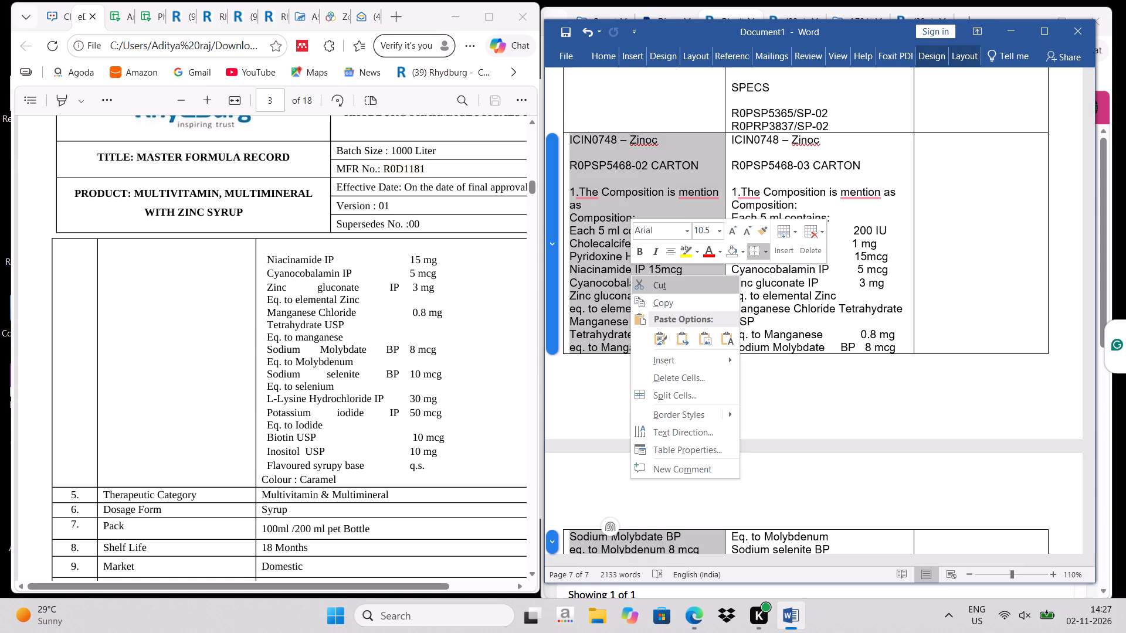
pyautogui.click(660, 301)
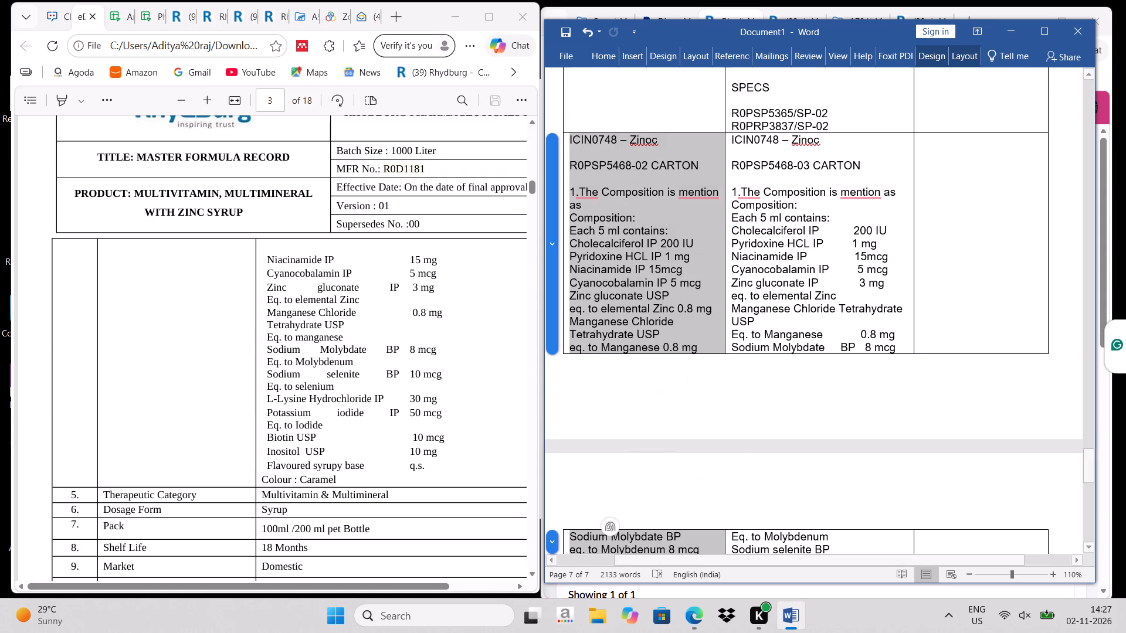
pyautogui.scroll(-12, 791, 329)
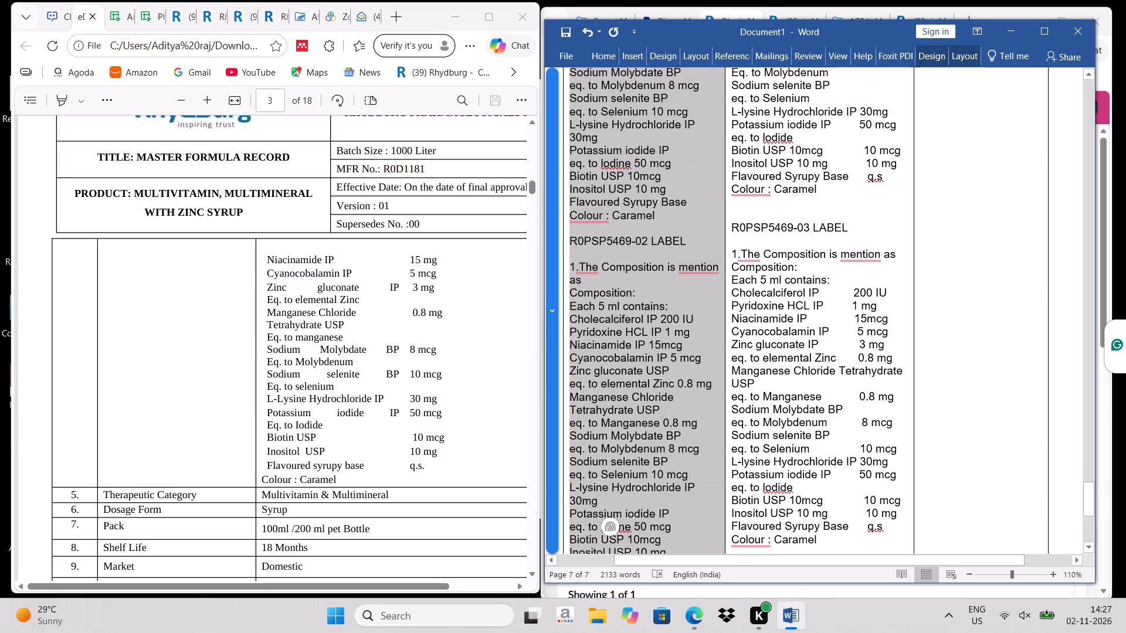
pyautogui.scroll(-1, 816, 399)
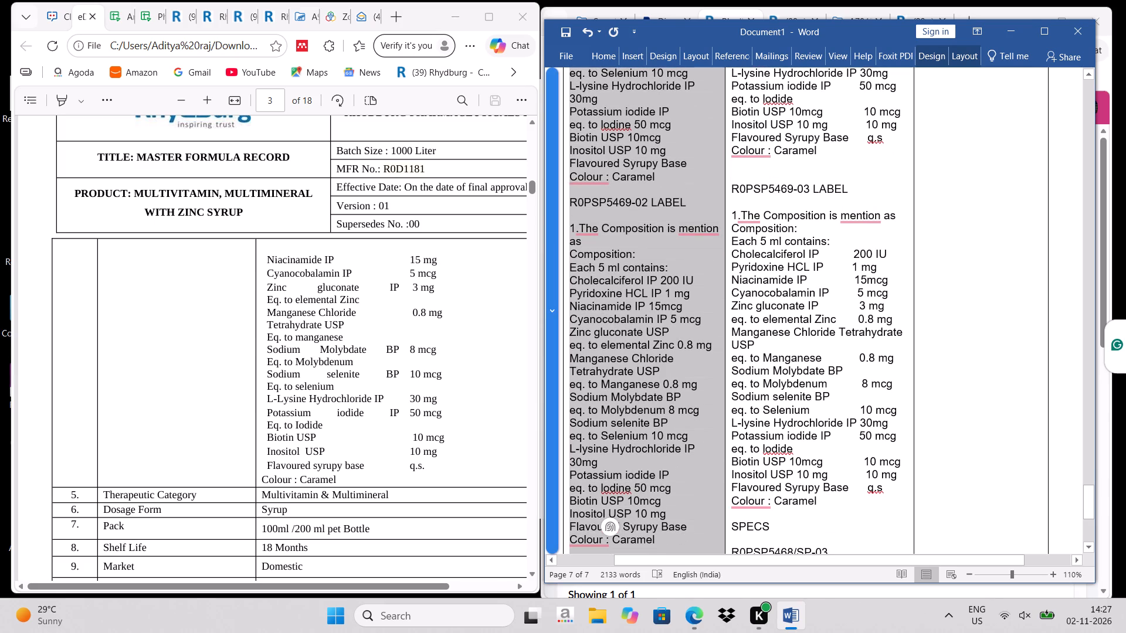
pyautogui.scroll(-4, 780, 349)
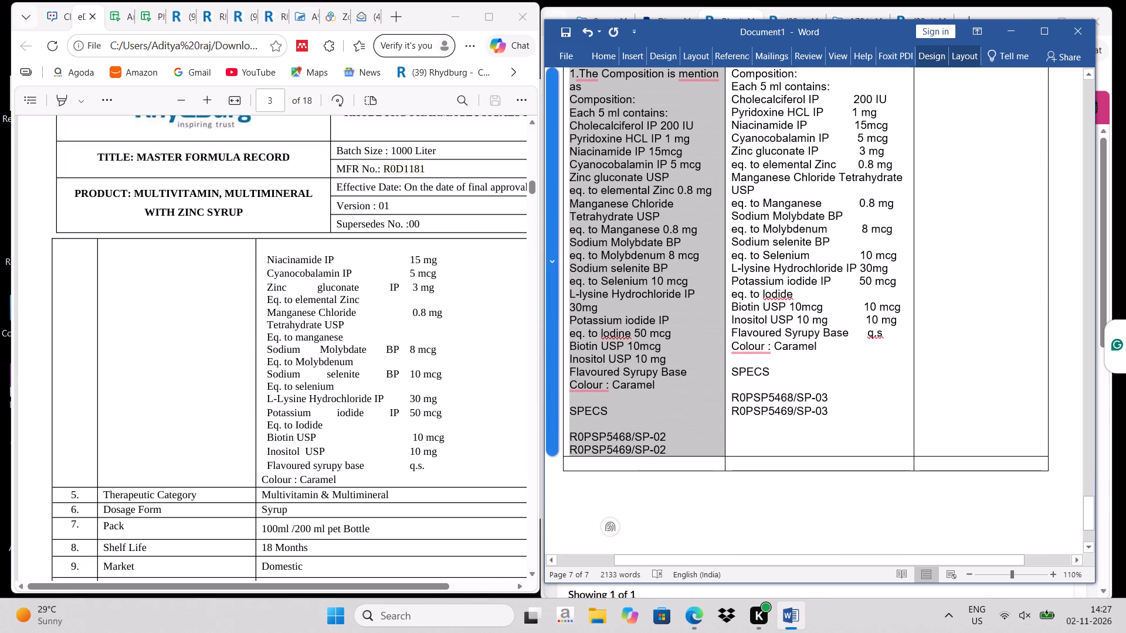
# Maximize the browser window and switch to the Change Control report filtered on reference 10215.
pyautogui.click(495, 17)
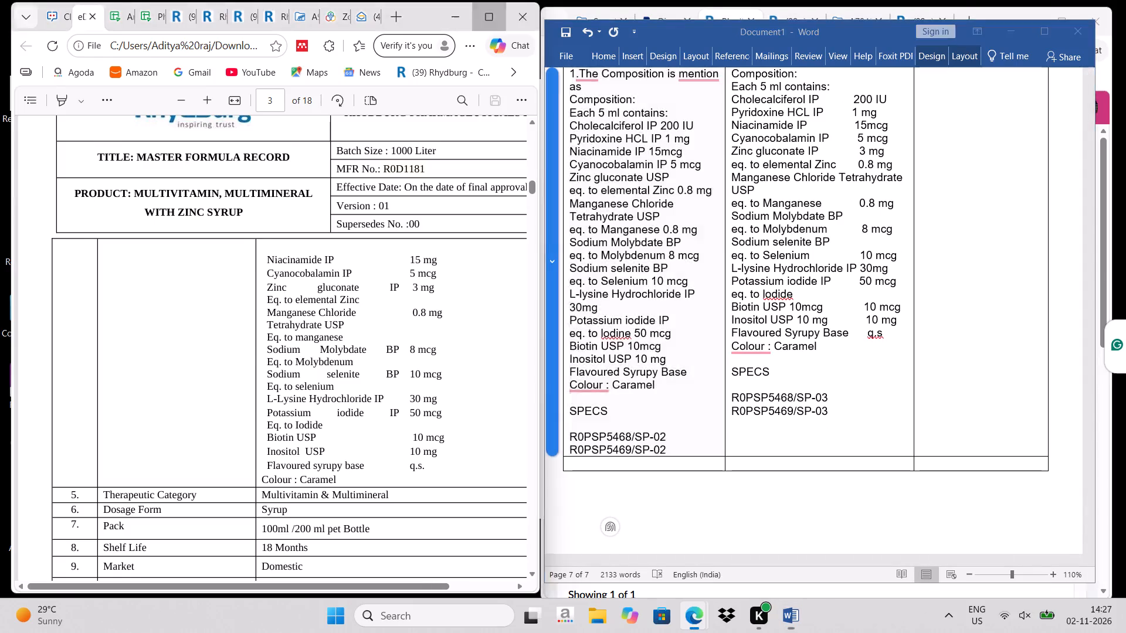
pyautogui.click(416, 9)
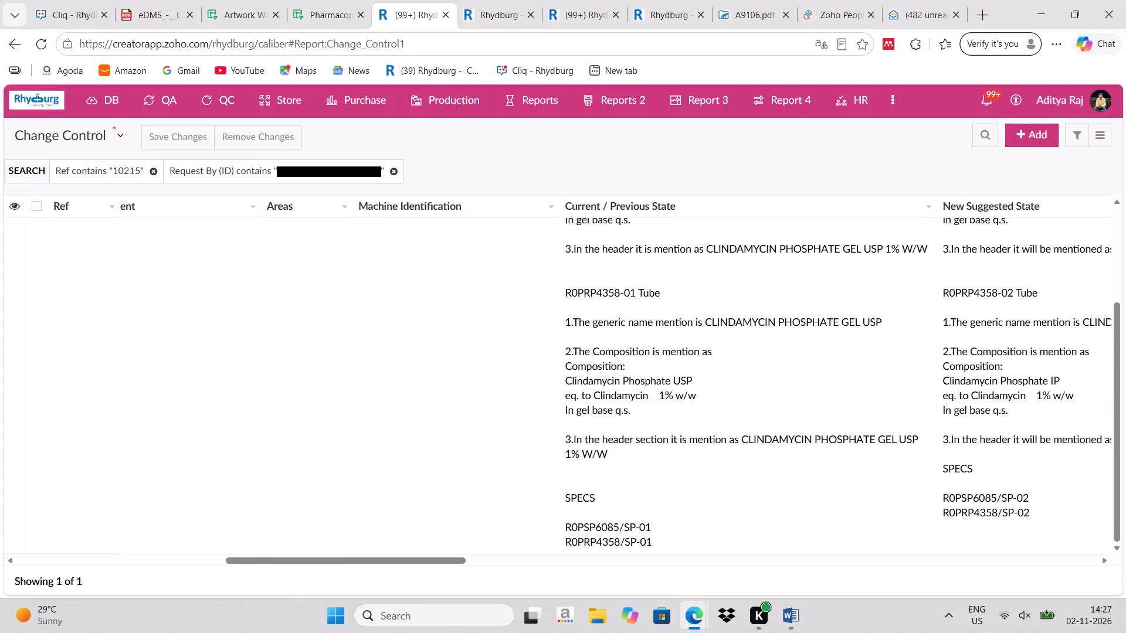
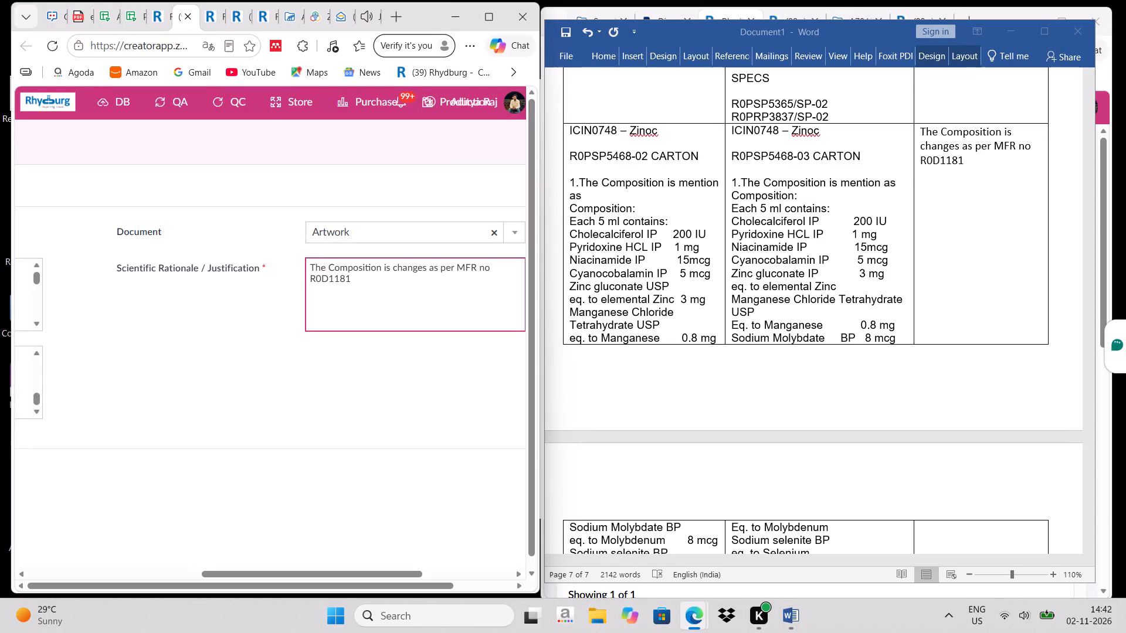
# Reword the Scientific Rationale / Justification of the Zinoc change request to "The justification is done per MFR no R0D1181".
pyautogui.press('Up')
pyautogui.press('Right')
pyautogui.press('Right')
pyautogui.press('Right')
pyautogui.press('Right')
pyautogui.press('Right')
pyautogui.press('Right')
pyautogui.press('Right')
pyautogui.press('Right')
pyautogui.press('BackSpace')
pyautogui.press('BackSpace')
pyautogui.press('BackSpace')
pyautogui.press('BackSpace')
pyautogui.press('BackSpace')
pyautogui.press('BackSpace')
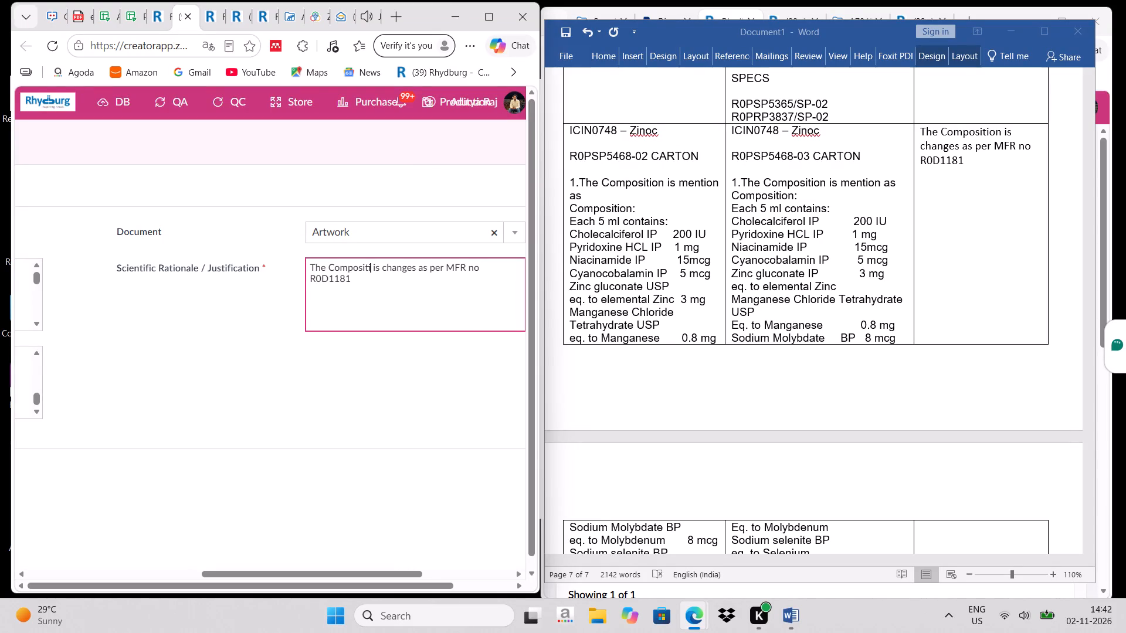
pyautogui.press('Right')
pyautogui.press('Right')
pyautogui.press('Right')
pyautogui.press('Right')
pyautogui.press('Right')
pyautogui.press('Right')
pyautogui.press('Right')
pyautogui.press('Right')
pyautogui.press('Right')
pyautogui.press('Right')
pyautogui.press('Right')
pyautogui.press('Right')
pyautogui.press('Right')
pyautogui.press('Right')
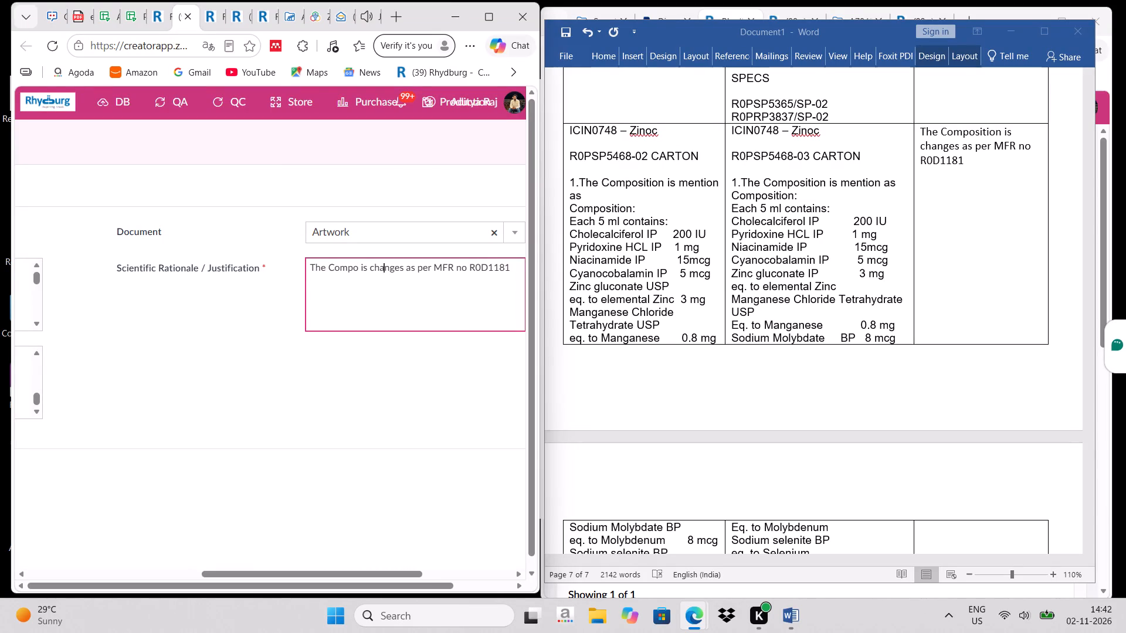
pyautogui.press('BackSpace')
pyautogui.press('BackSpace')
pyautogui.press('BackSpace')
pyautogui.press('BackSpace')
pyautogui.press('BackSpace')
pyautogui.press('BackSpace')
pyautogui.press('BackSpace')
pyautogui.press('BackSpace')
pyautogui.press('BackSpace')
pyautogui.press('BackSpace')
pyautogui.press('BackSpace')
pyautogui.press('BackSpace')
pyautogui.press('BackSpace')
pyautogui.press('BackSpace')
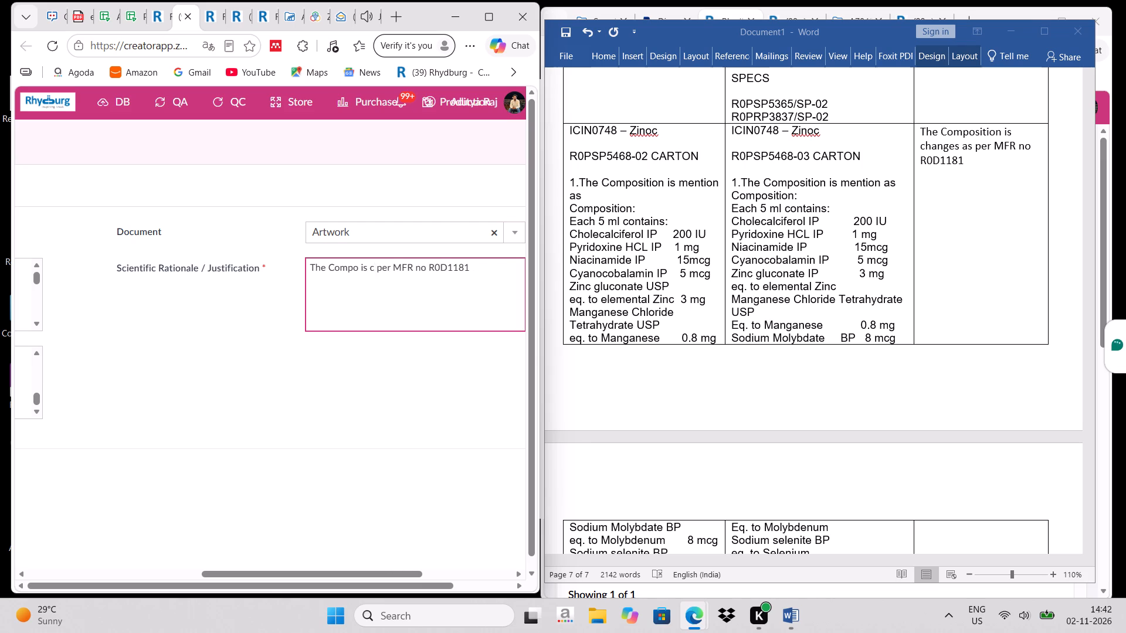
pyautogui.press('BackSpace')
pyautogui.press('BackSpace')
pyautogui.press('BackSpace')
pyautogui.press('BackSpace')
pyautogui.press('BackSpace')
pyautogui.press('BackSpace')
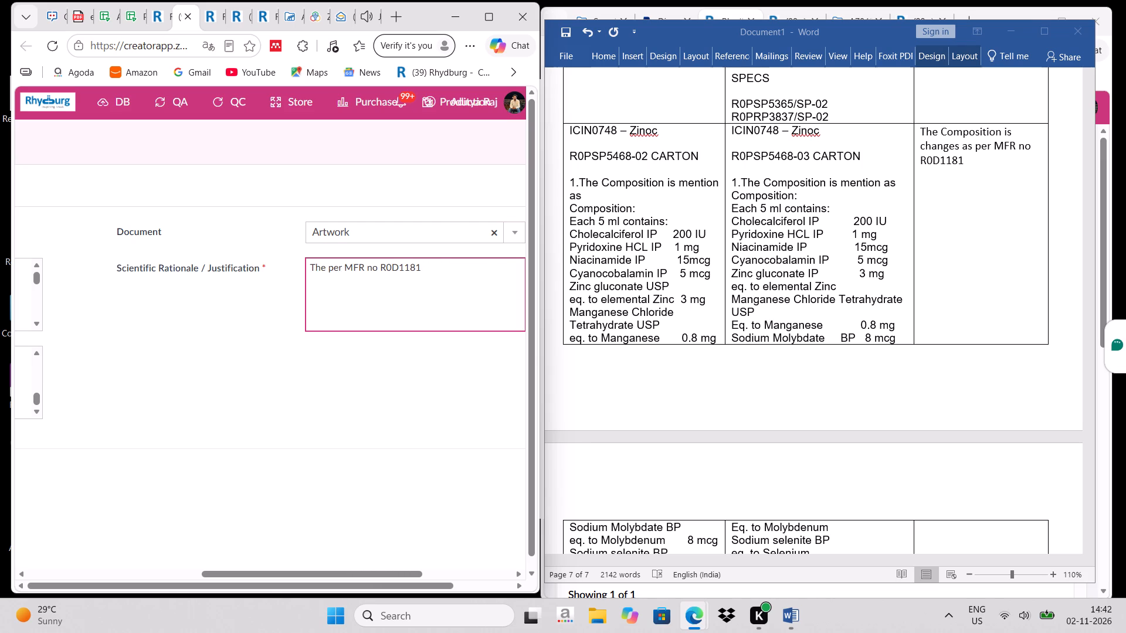
pyautogui.press('space')
pyautogui.write('justifi')
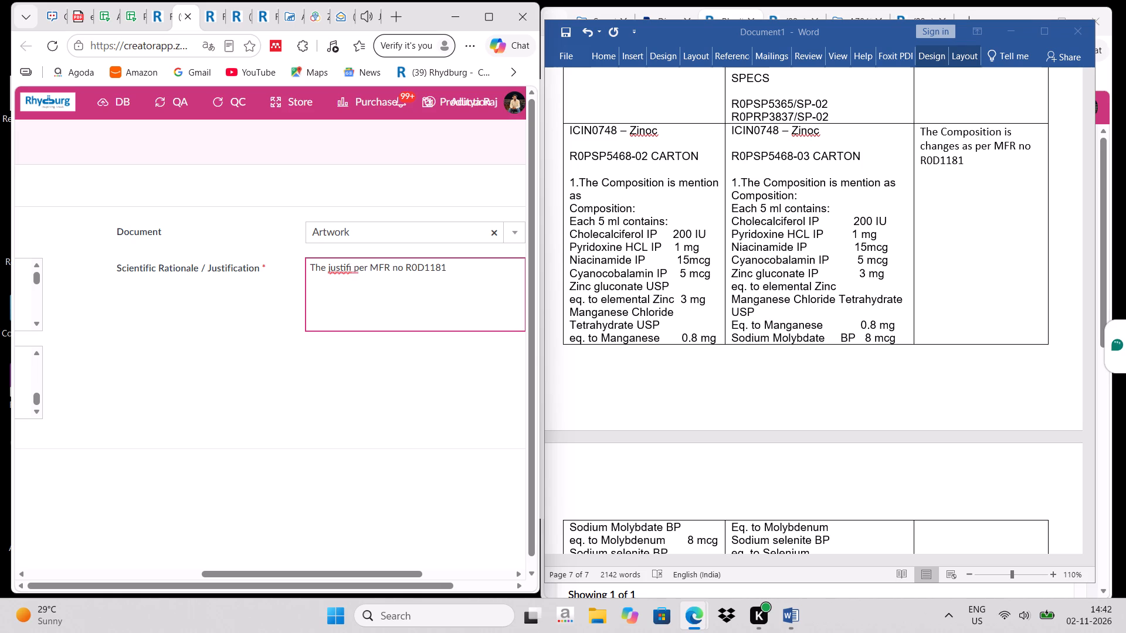
pyautogui.write('cation')
pyautogui.press('space')
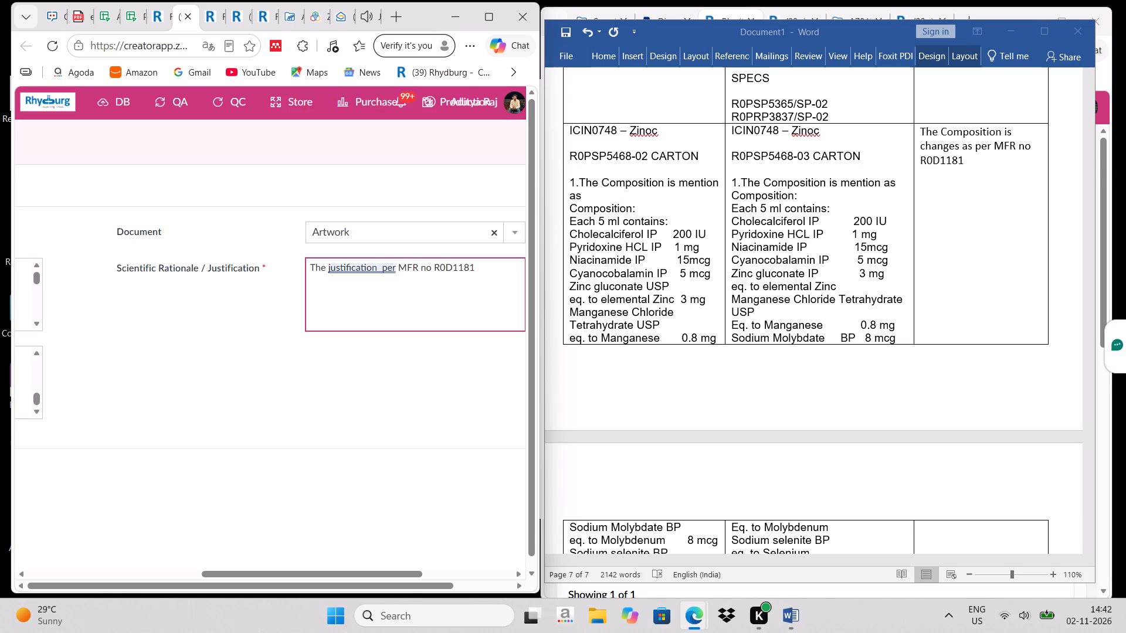
pyautogui.write('is done')
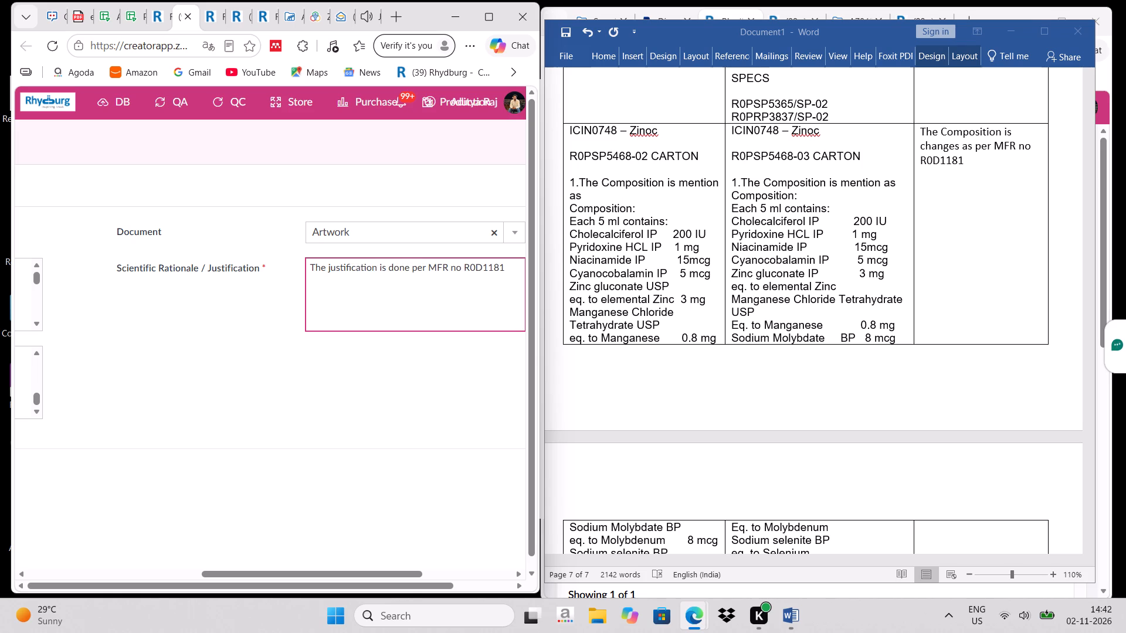
# Submit the Change Control request for ICIN0748 – Zinoc.
pyautogui.moveTo(296, 573); pyautogui.dragTo(362, 573)
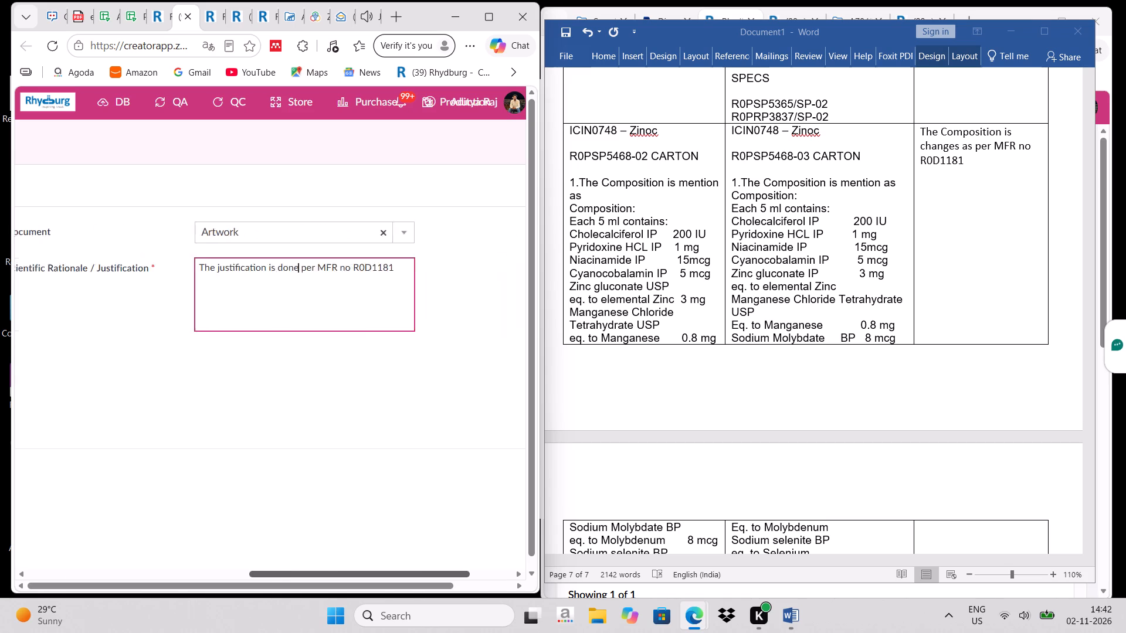
pyautogui.moveTo(362, 573); pyautogui.dragTo(111, 537)
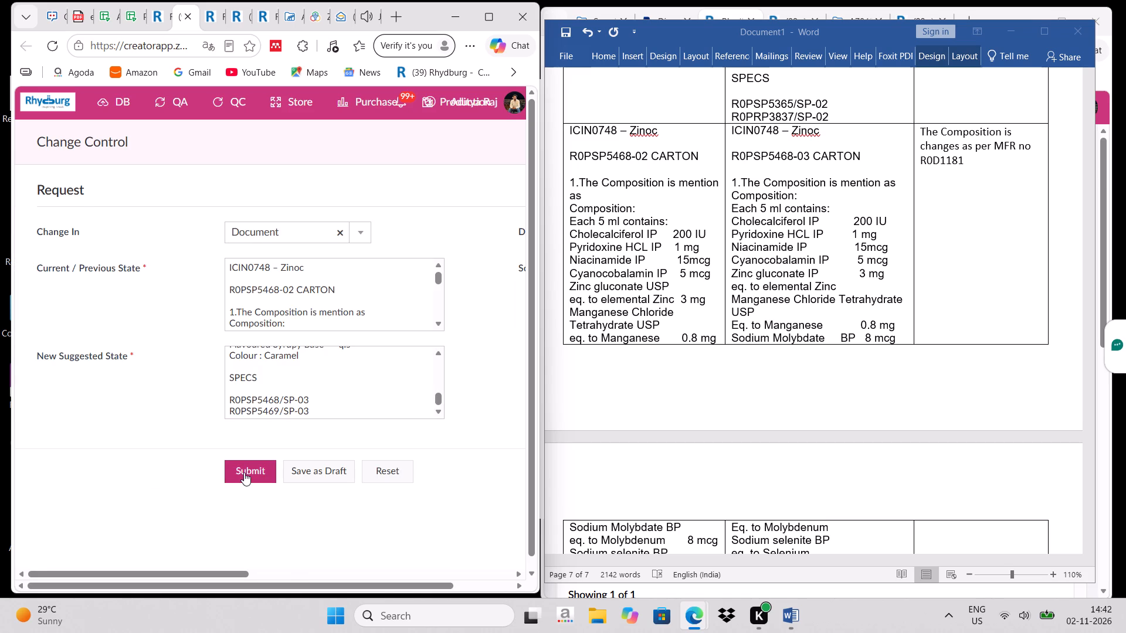
pyautogui.click(244, 472)
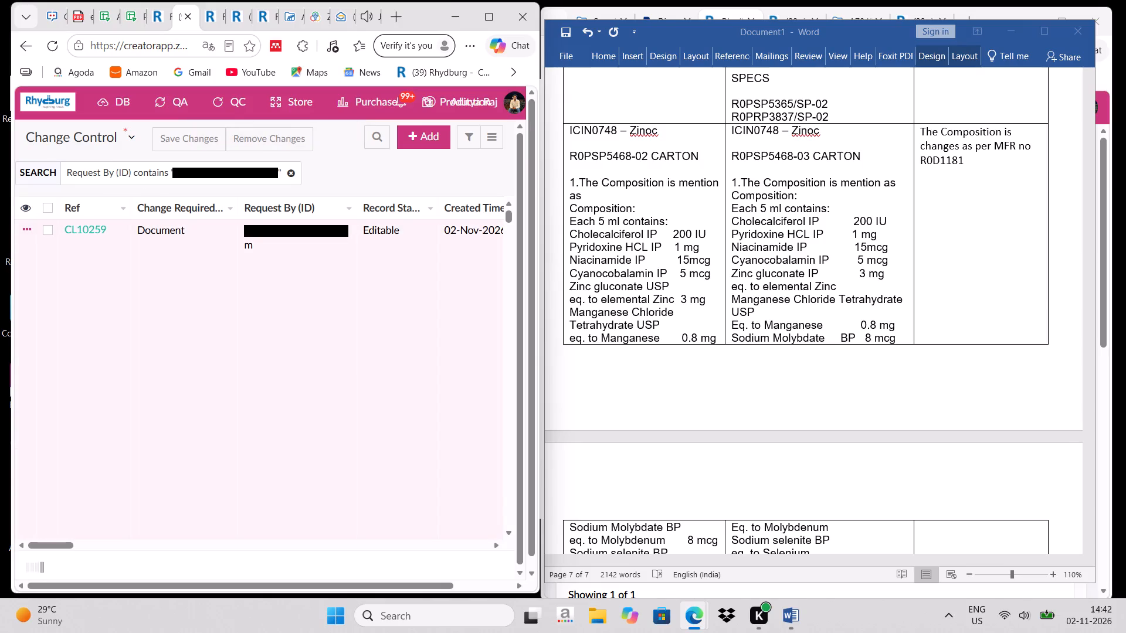
# Copy the new request's reference CL10259 from the Change Control report and send it to Kamya in the Cliq chat.
pyautogui.moveTo(62, 228); pyautogui.dragTo(114, 239)
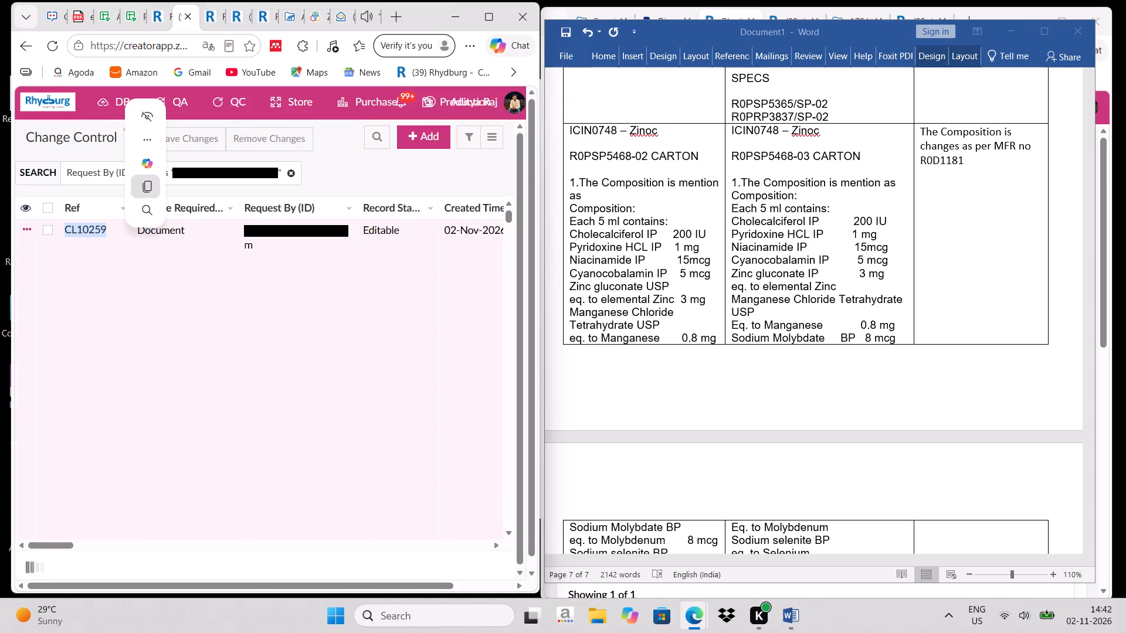
pyautogui.click(145, 186)
pyautogui.click(56, 23)
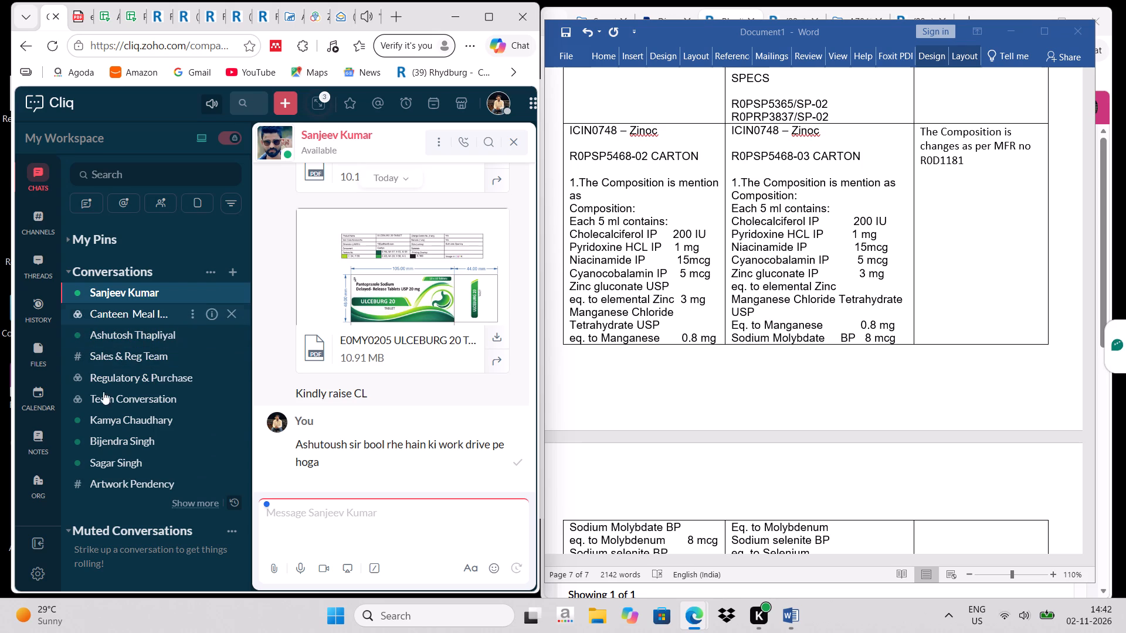
pyautogui.click(104, 420)
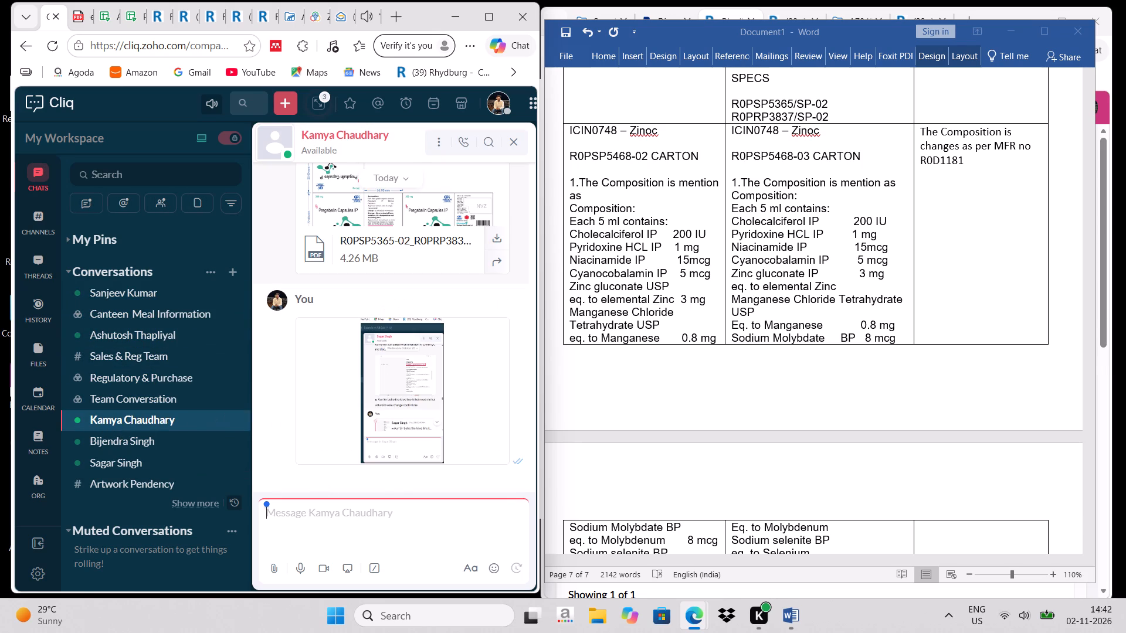
pyautogui.hotkey('ctrl', 'v')
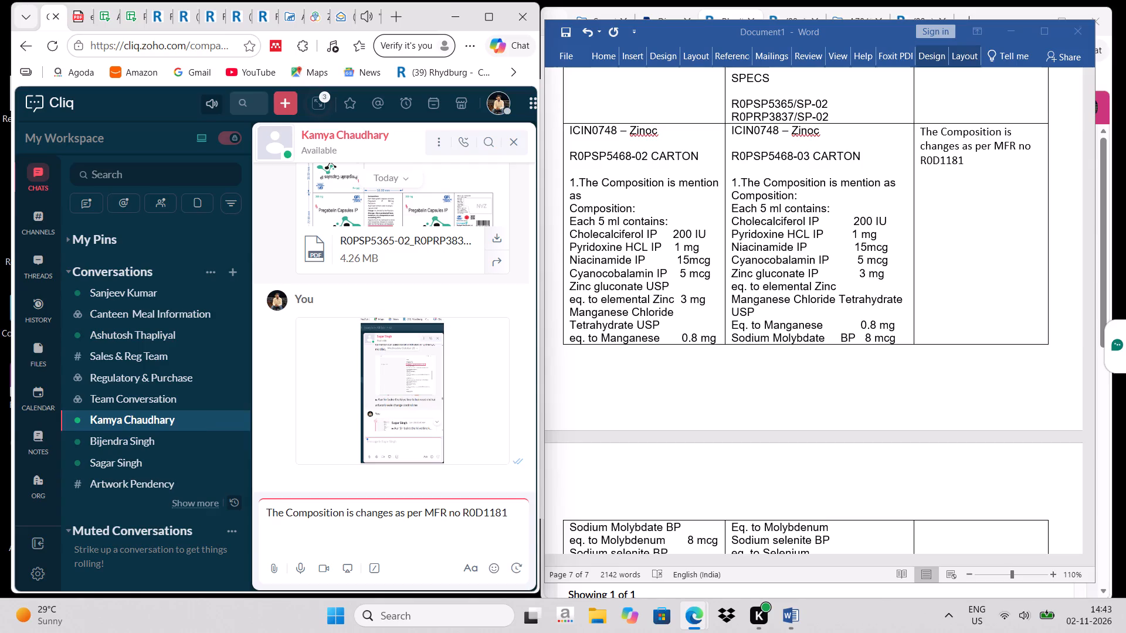
pyautogui.moveTo(506, 509); pyautogui.dragTo(256, 485)
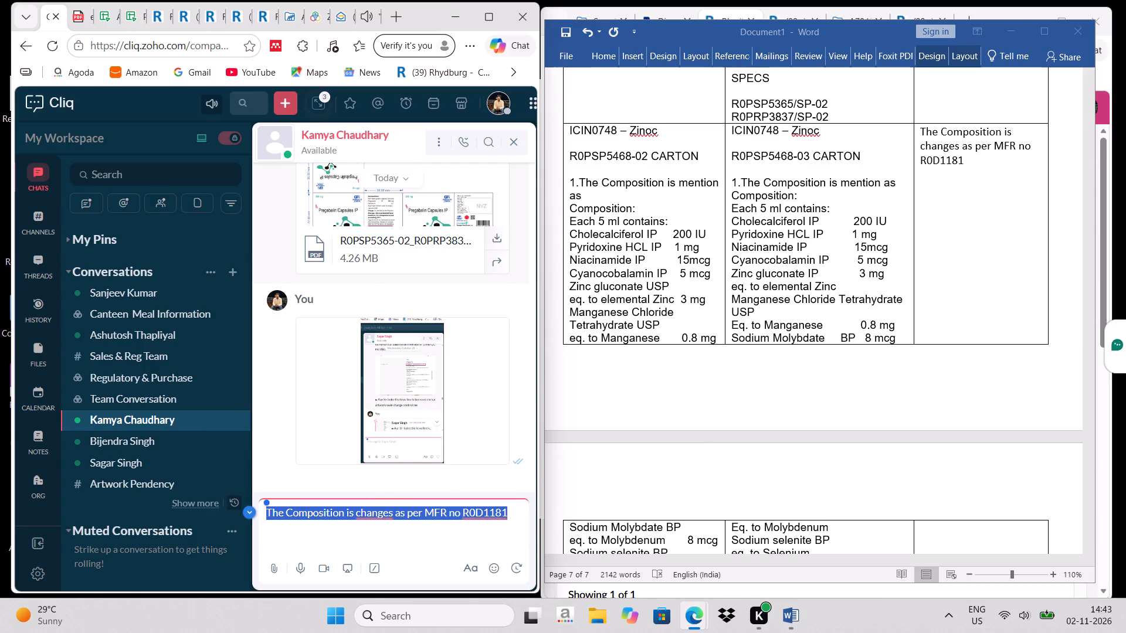
pyautogui.press('BackSpace')
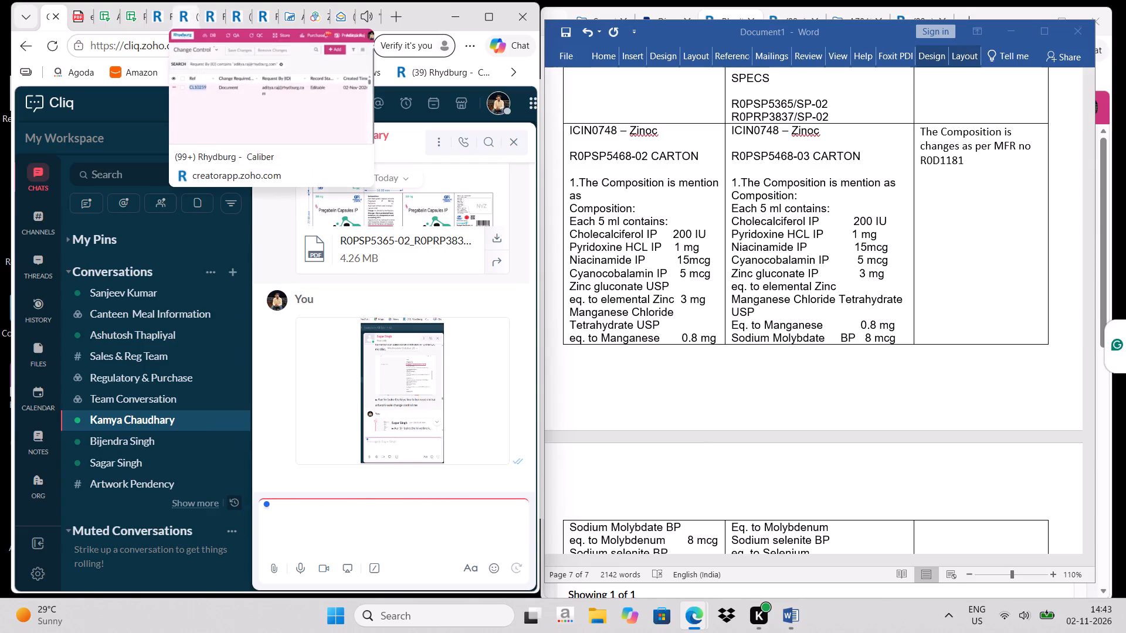
pyautogui.click(180, 14)
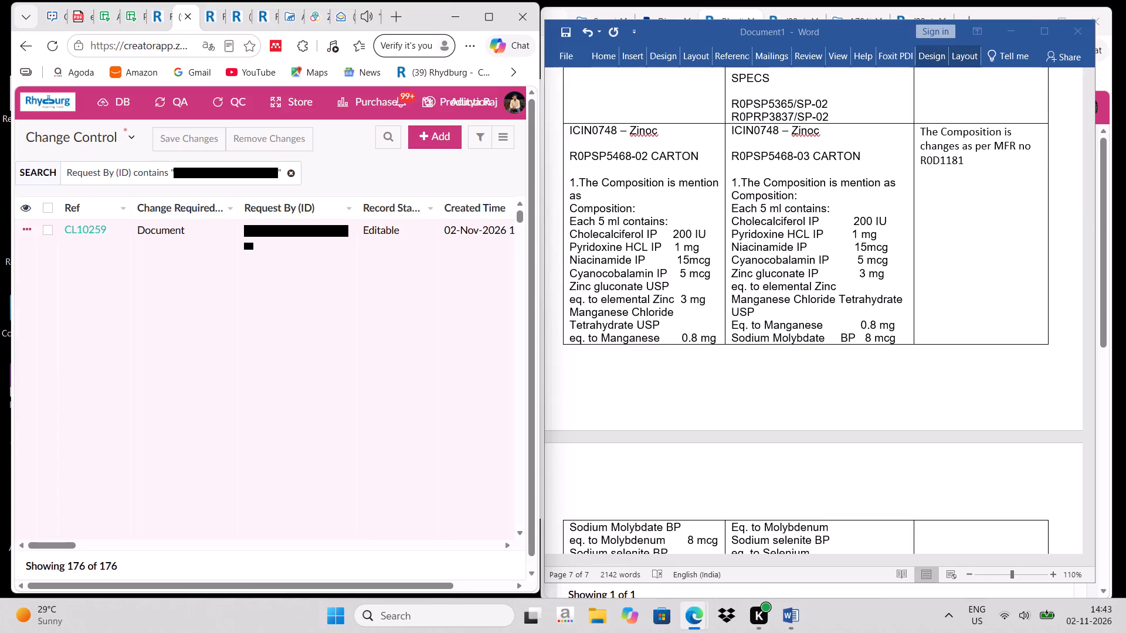
pyautogui.moveTo(64, 230); pyautogui.dragTo(129, 233)
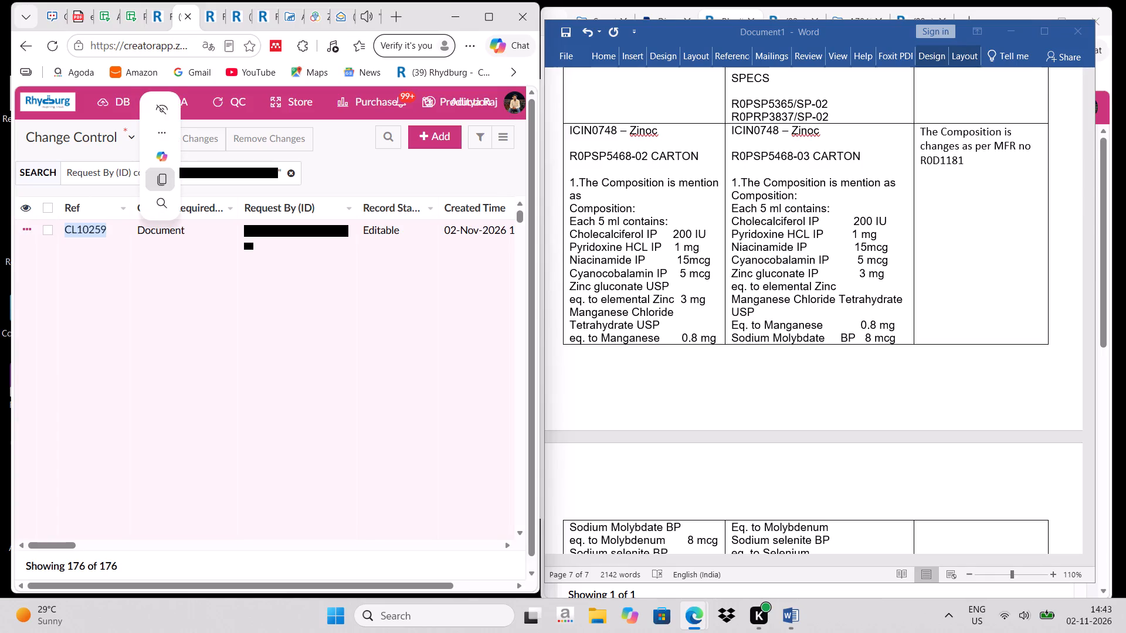
pyautogui.click(160, 183)
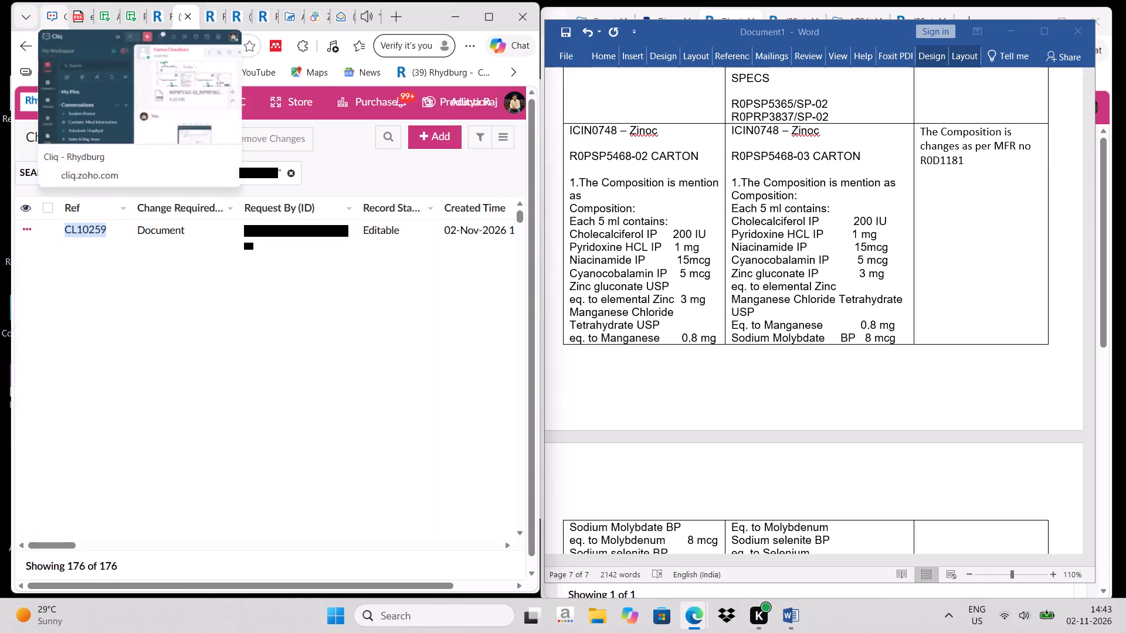
pyautogui.click(49, 12)
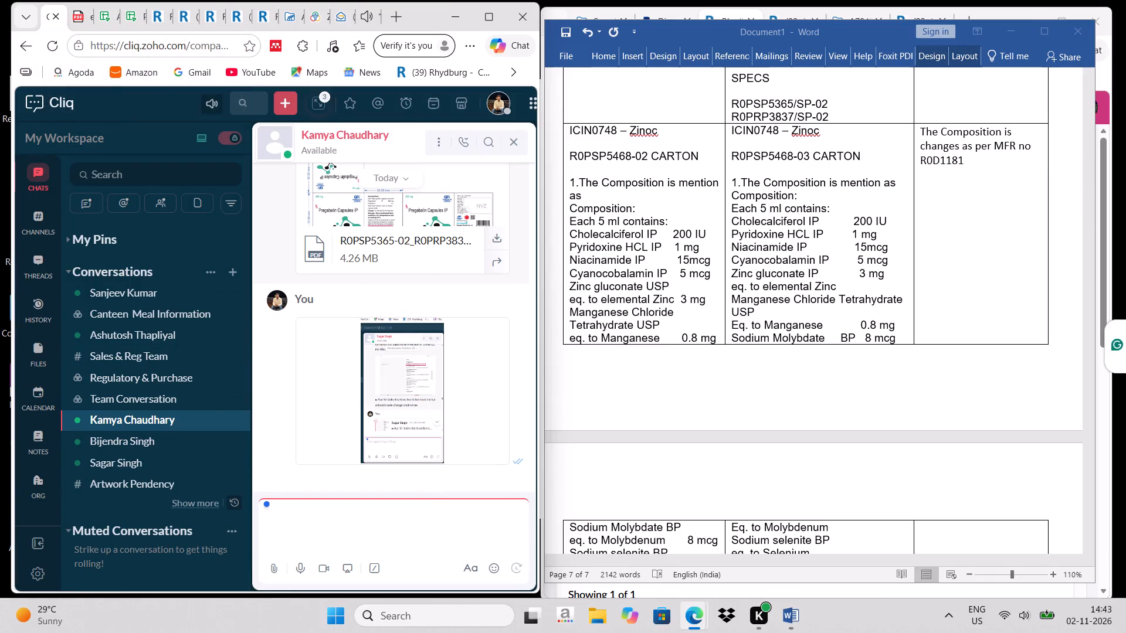
pyautogui.hotkey('ctrl', 'v')
pyautogui.press('Return')
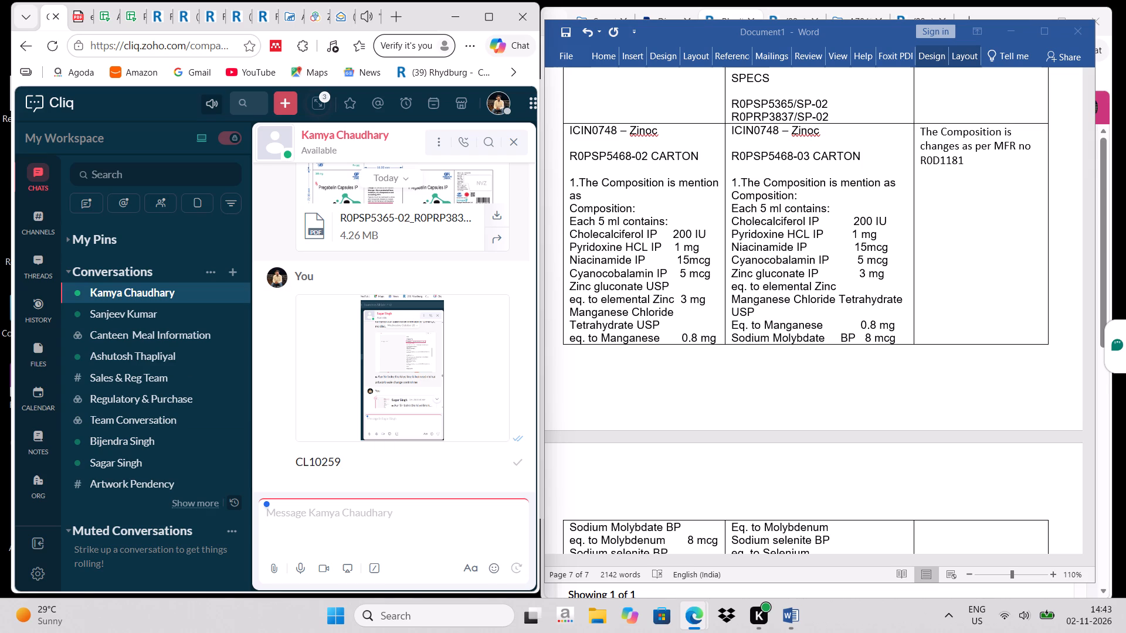
# Copy the product heading "ICIN0748 – Zinoc" from the Word table's current-state cell and send it in the same Cliq chat.
pyautogui.click(565, 129)
pyautogui.click(569, 130)
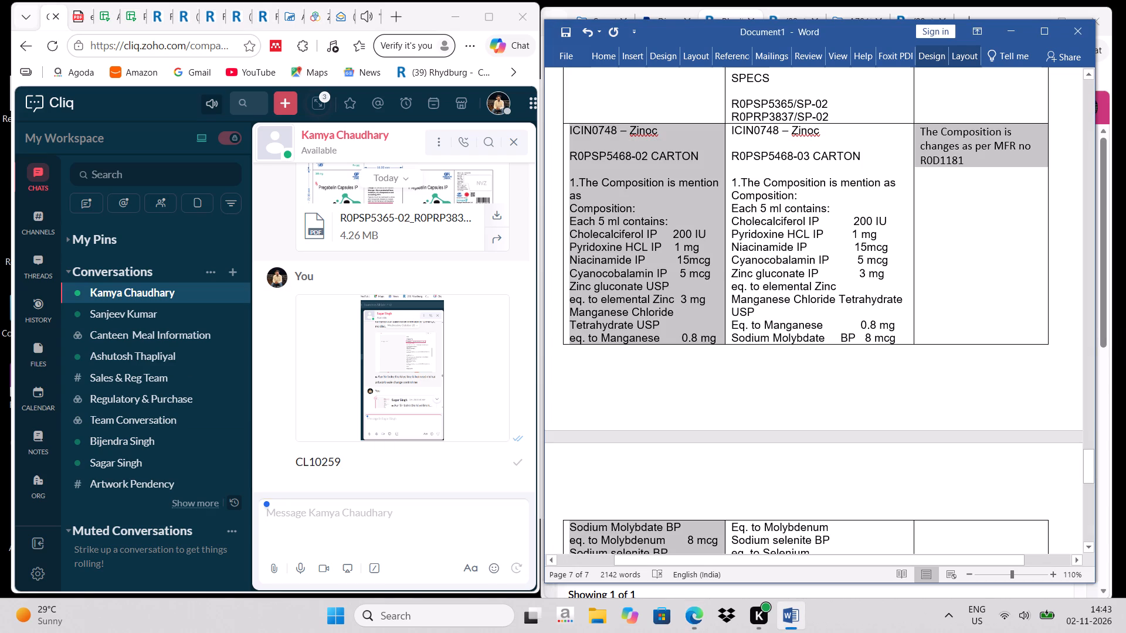
pyautogui.click(569, 130)
pyautogui.click(578, 134)
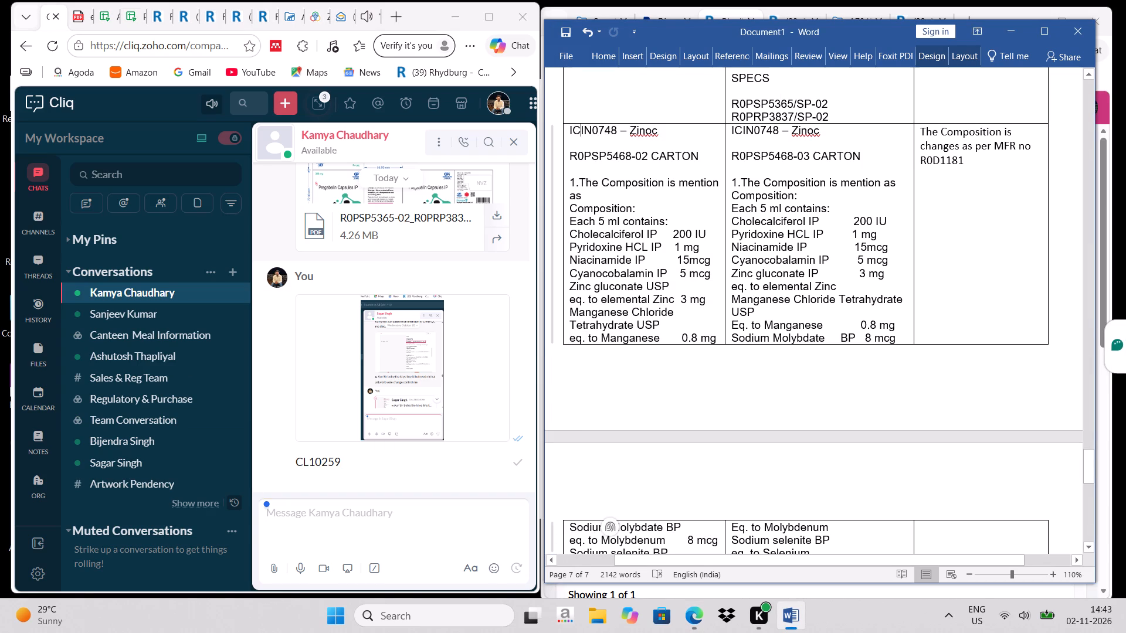
pyautogui.moveTo(570, 131); pyautogui.dragTo(654, 134)
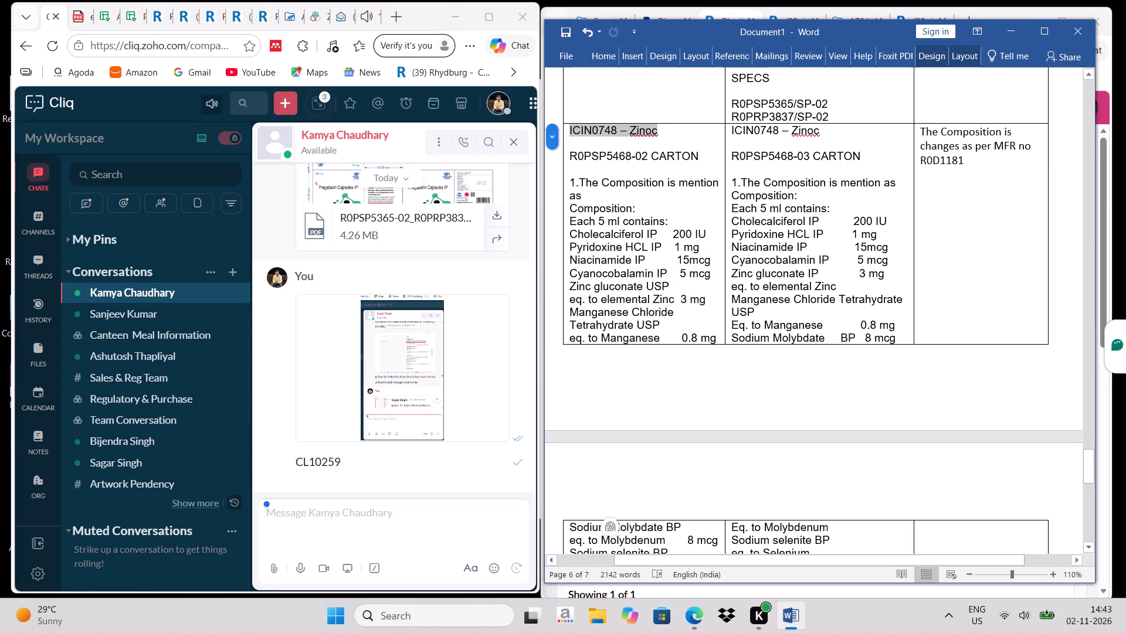
pyautogui.moveTo(654, 134); pyautogui.dragTo(656, 133)
pyautogui.rightClick(642, 131)
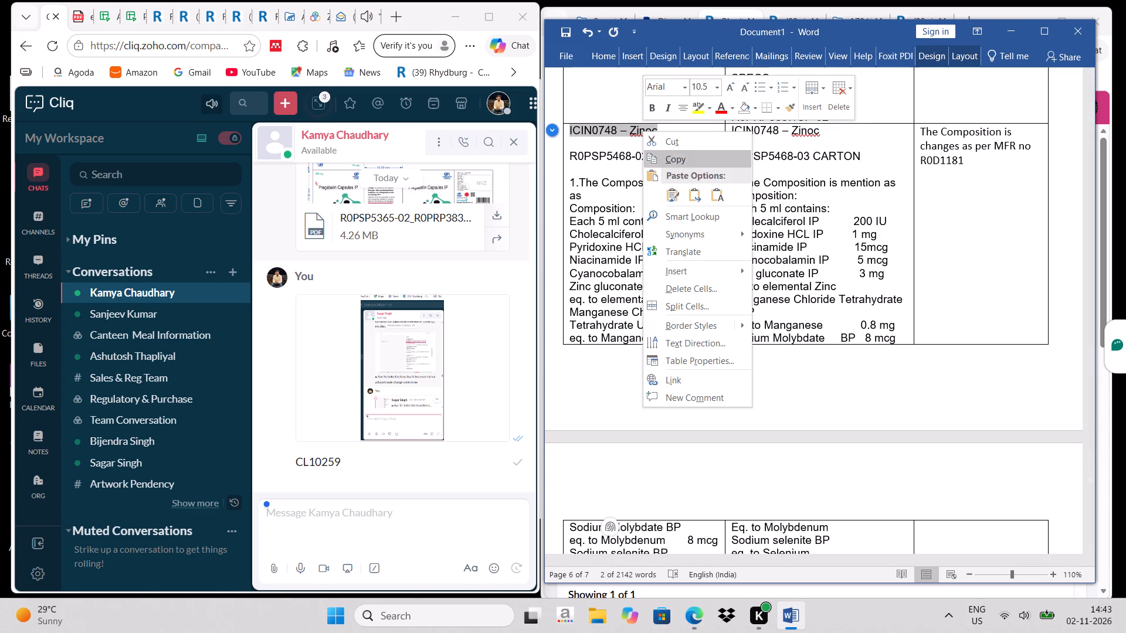
pyautogui.click(687, 158)
pyautogui.click(291, 510)
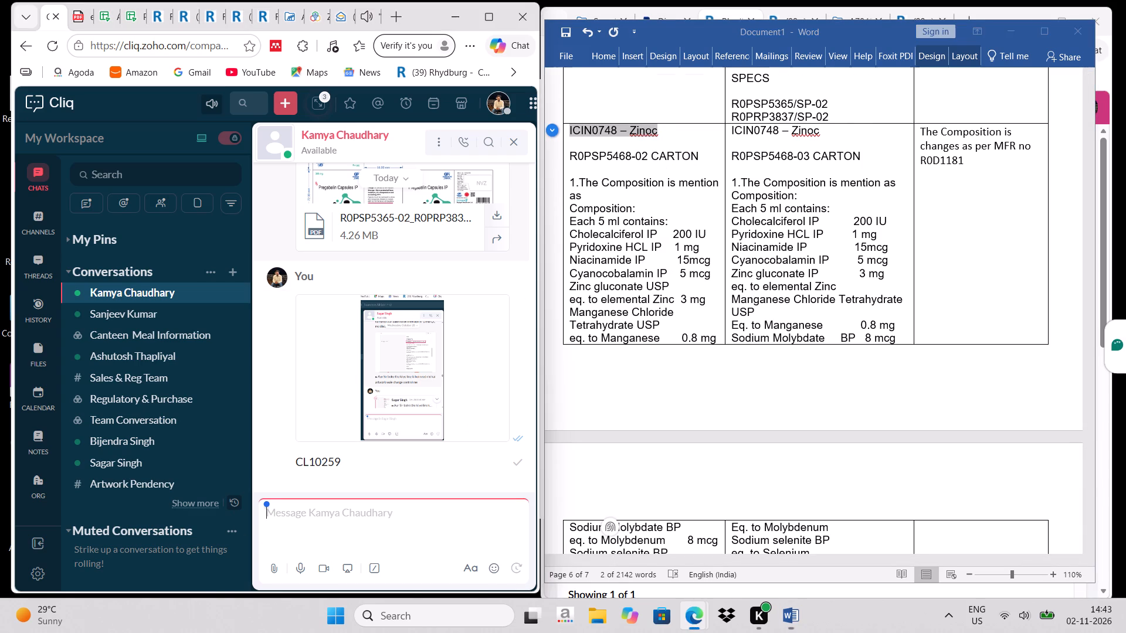
pyautogui.hotkey('ctrl', 'v')
pyautogui.press('Return')
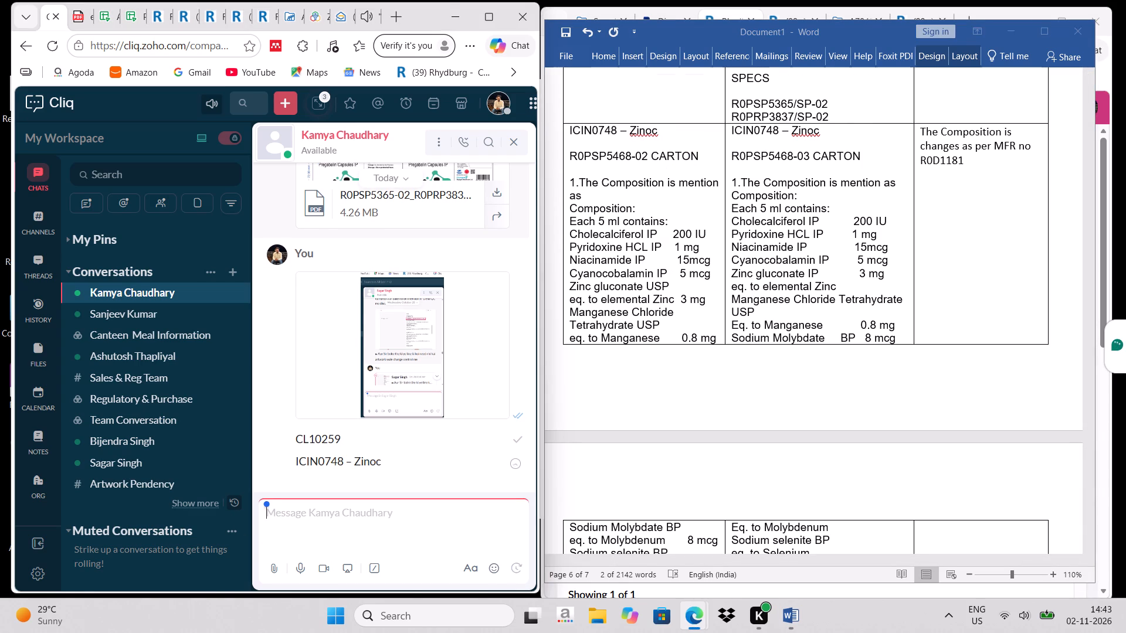
# Open the Cliq chat with Sanjeev and send the reply "aata huuu".
pyautogui.click(149, 314)
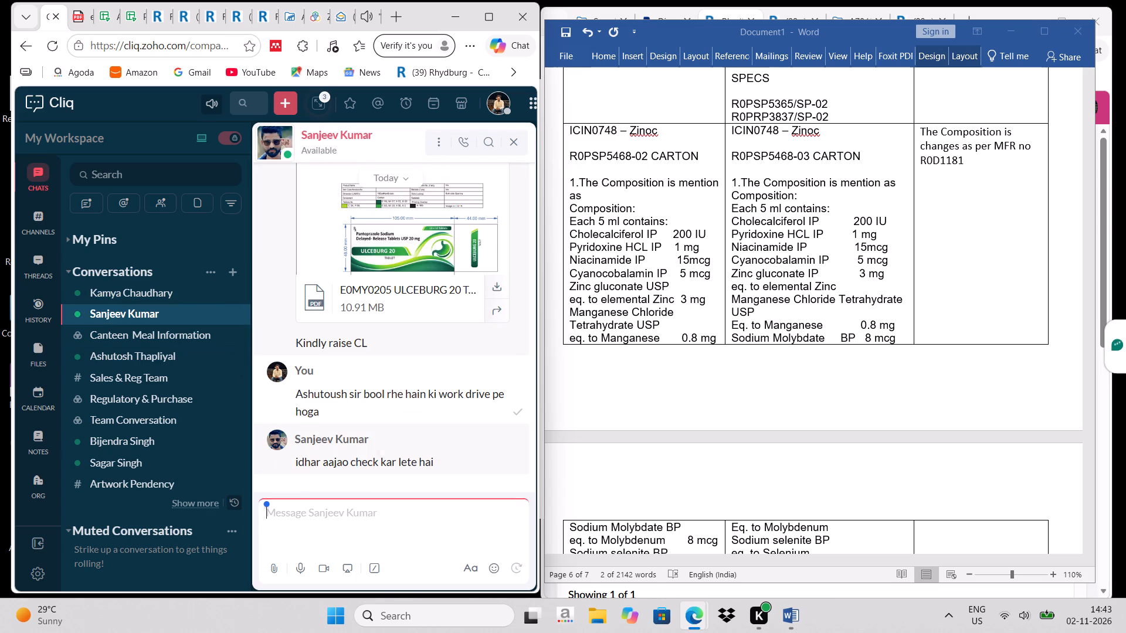
pyautogui.write('aata')
pyautogui.press('space')
pyautogui.write('huuu')
pyautogui.press('Return')
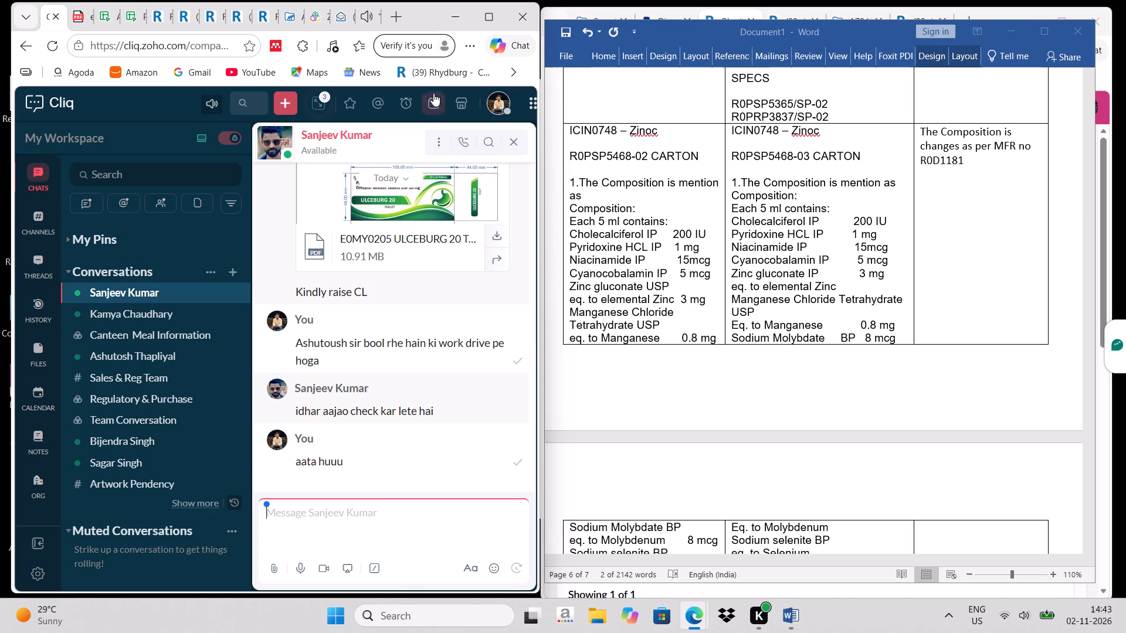
# Minimize the browser window that shows the Cliq chat.
pyautogui.click(464, 10)
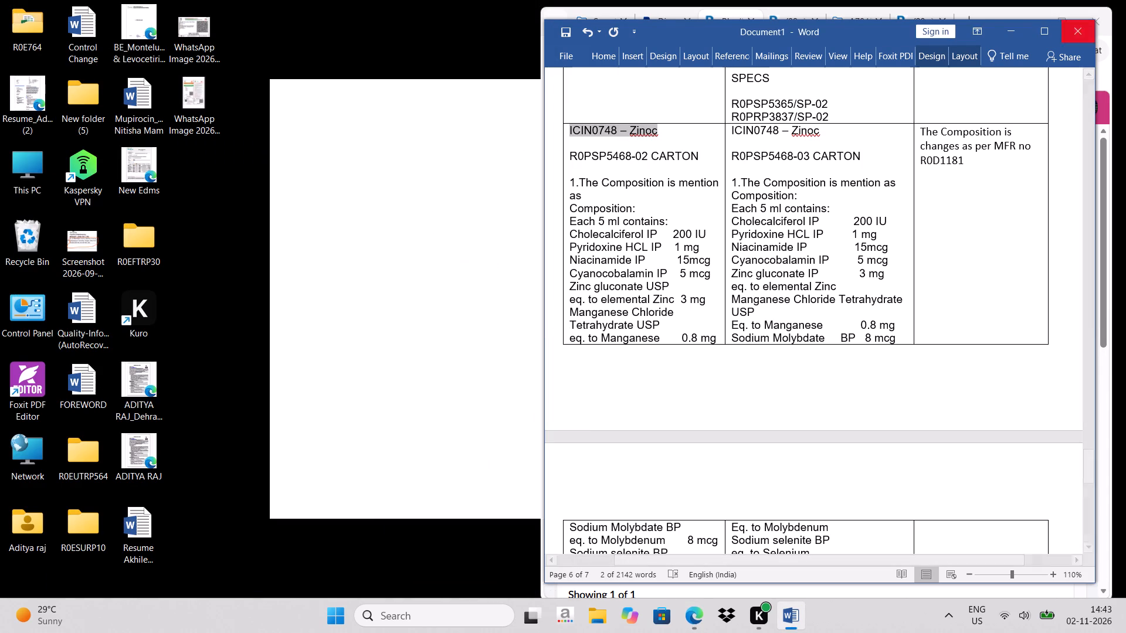
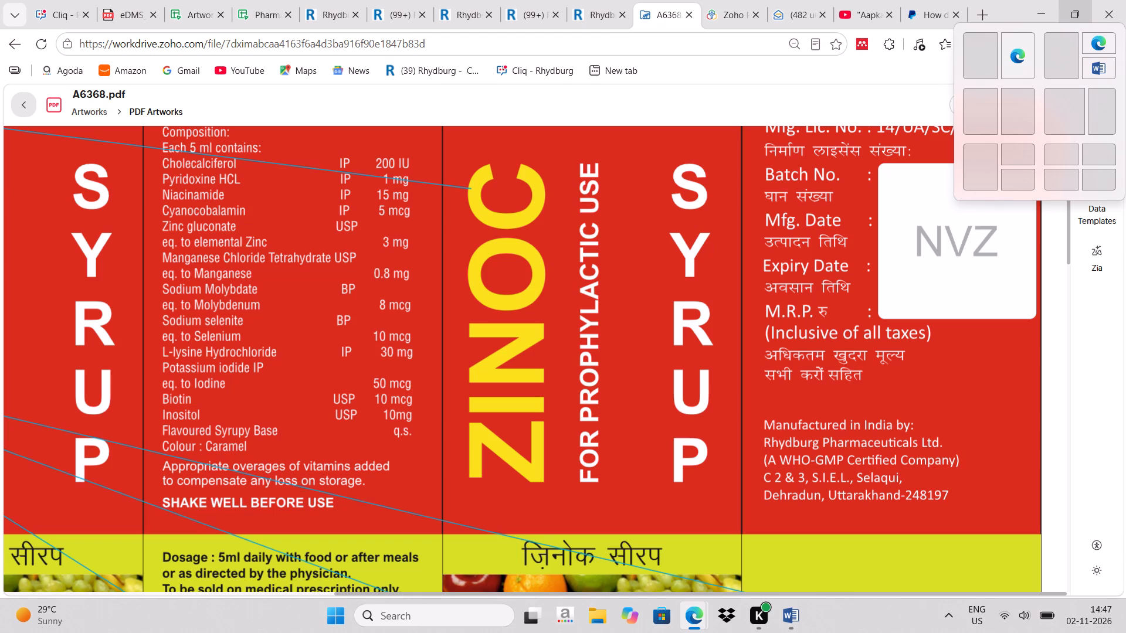
# Close the YouTube browser tab.
pyautogui.click(891, 9)
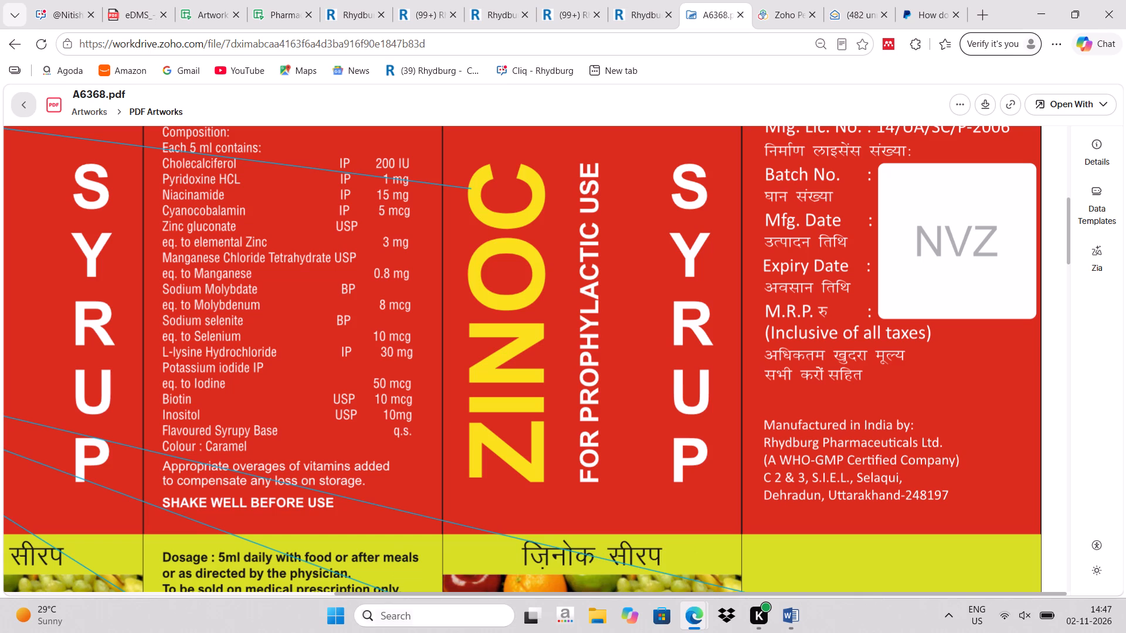
# Open the computer's power options.
pyautogui.click(331, 606)
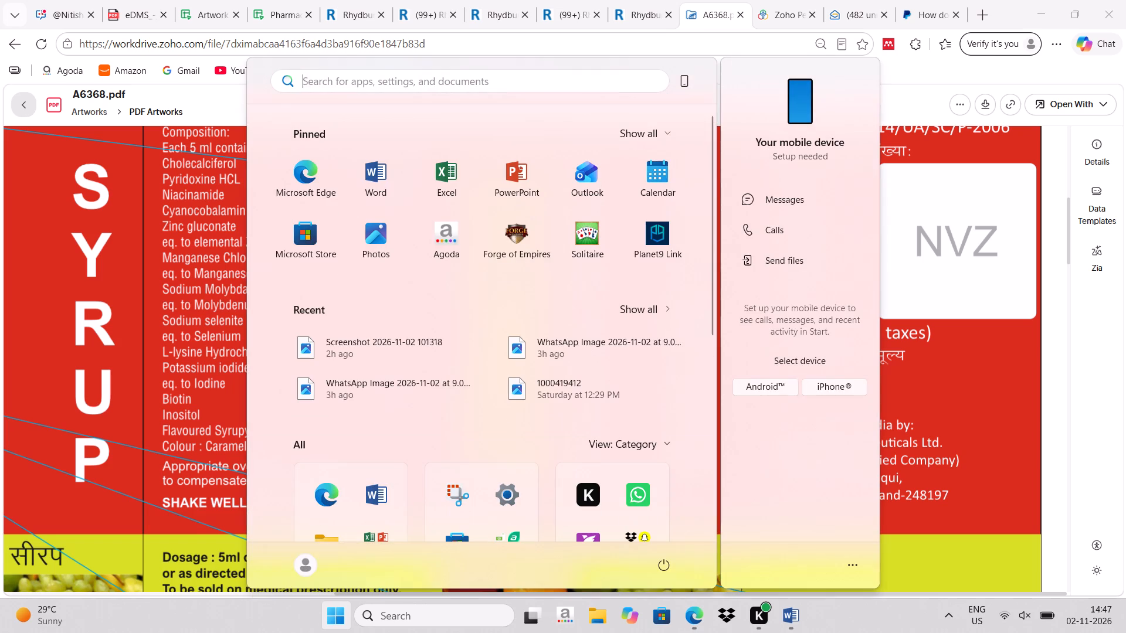
pyautogui.click(657, 569)
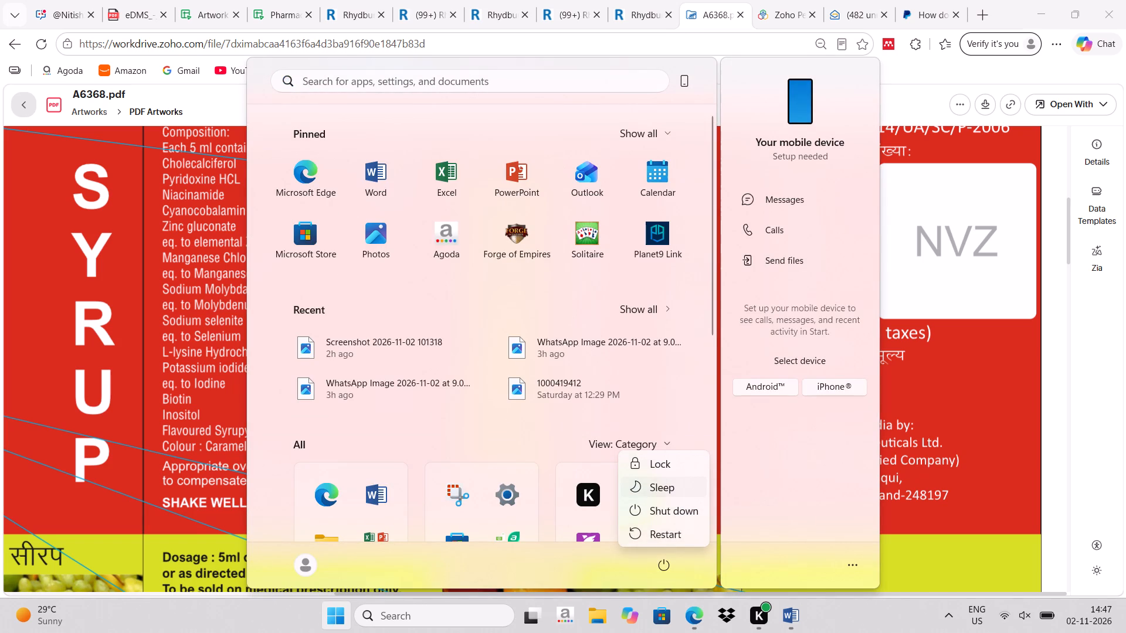